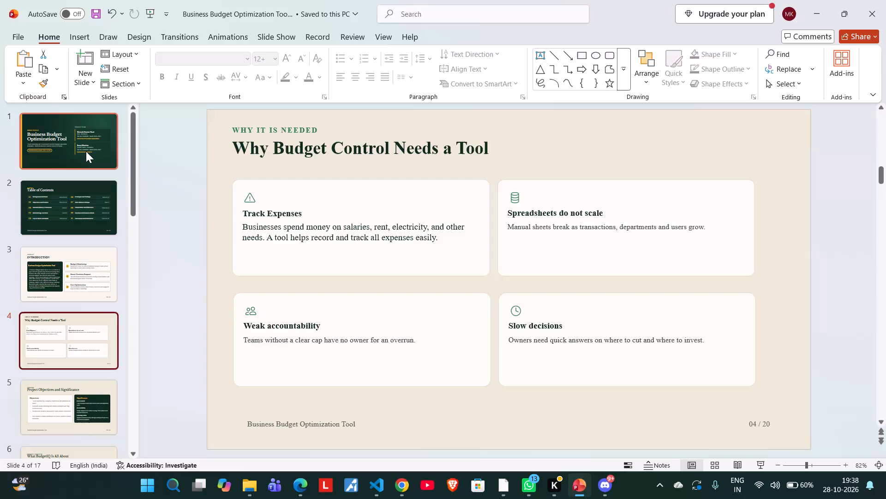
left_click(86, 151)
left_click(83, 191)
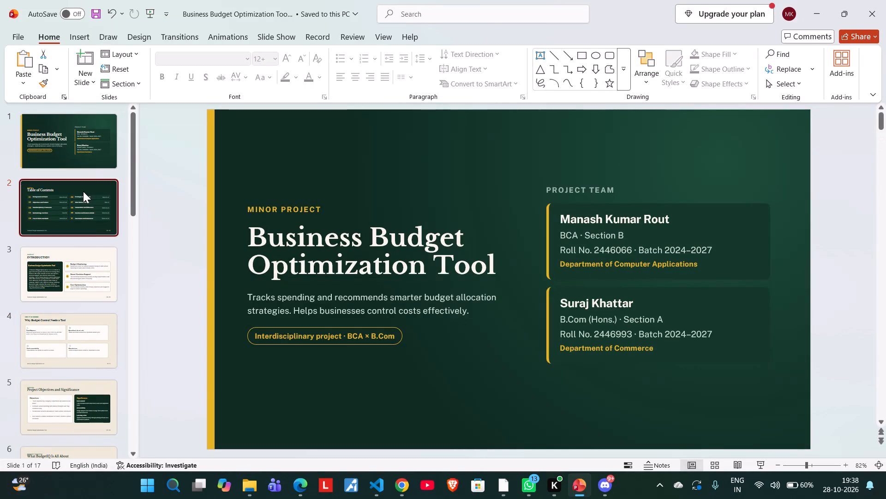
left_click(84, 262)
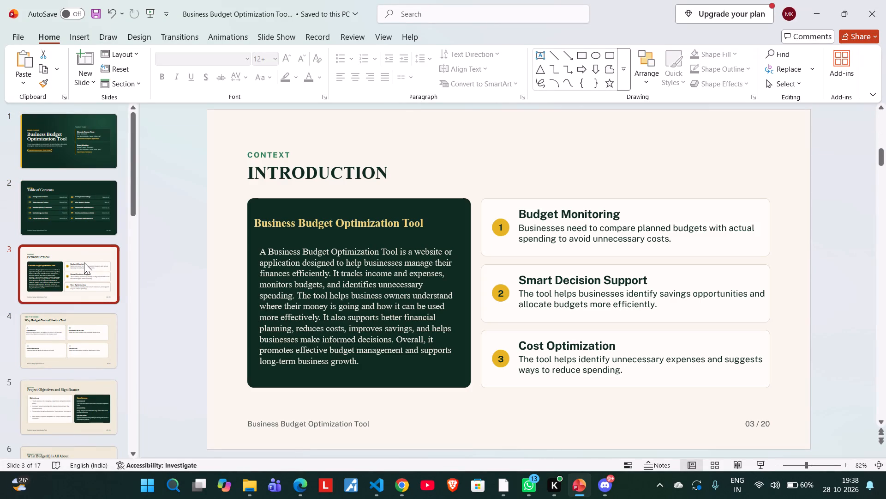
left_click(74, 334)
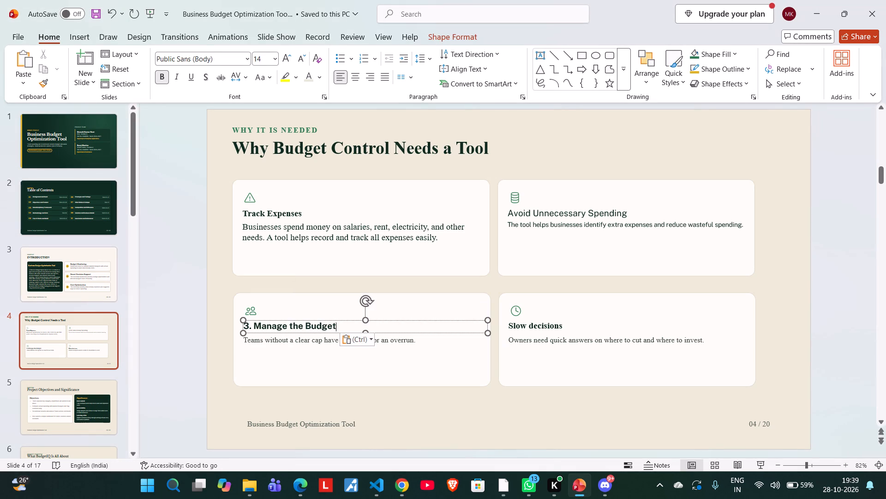
Replace the description under Manage the Budget with ChatGPT's sentence about comparing the planned budget with actual spending and staying within budget limits.
key("alt+Tab")
triple_click(329, 308)
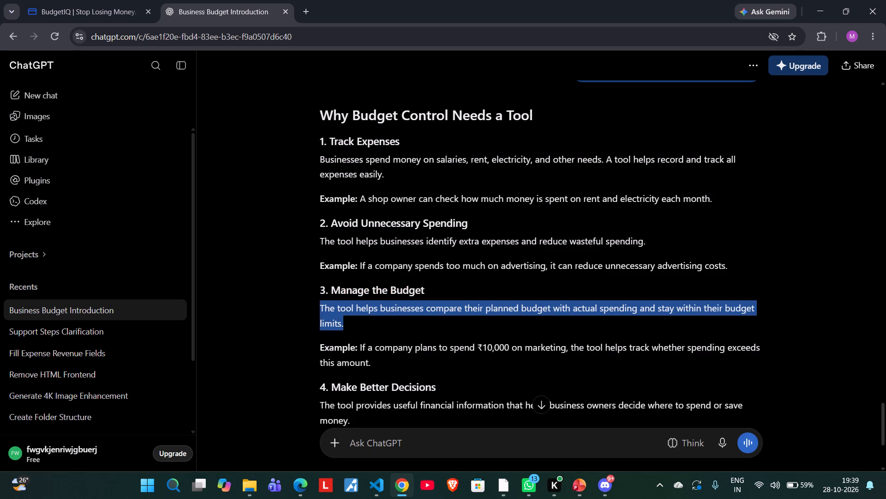
key("ctrl+c")
key("alt+Tab")
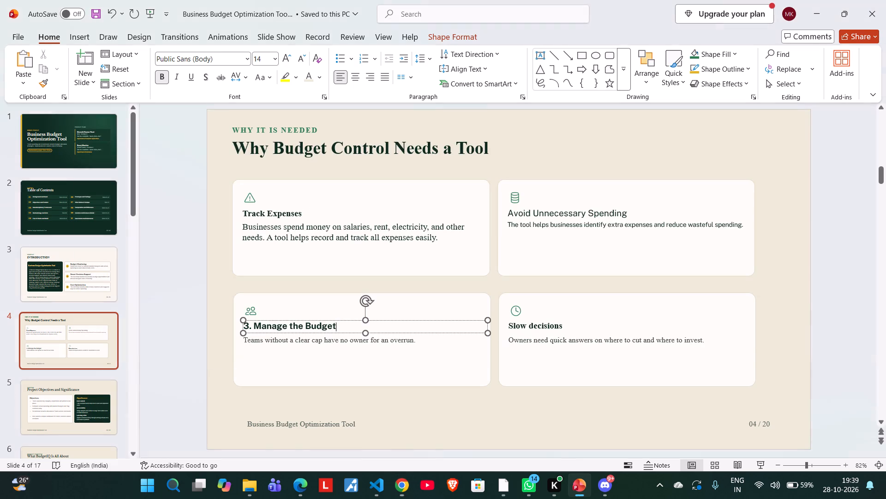
triple_click(304, 341)
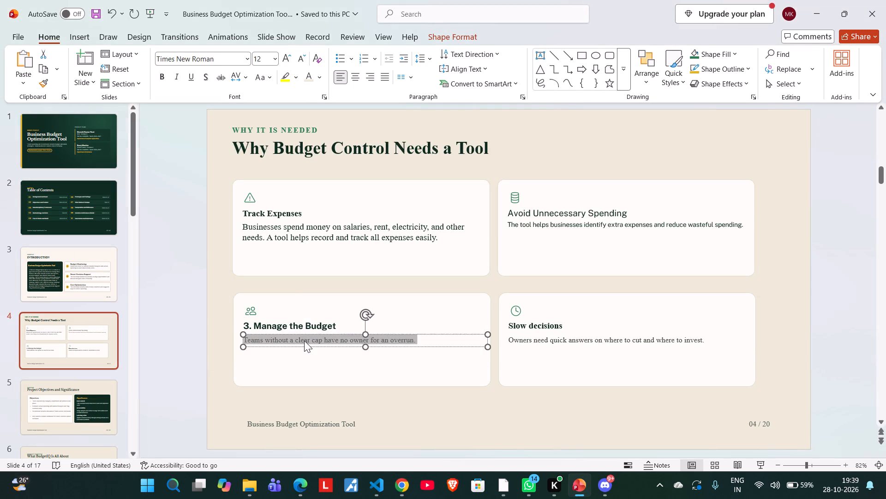
key("ctrl+v")
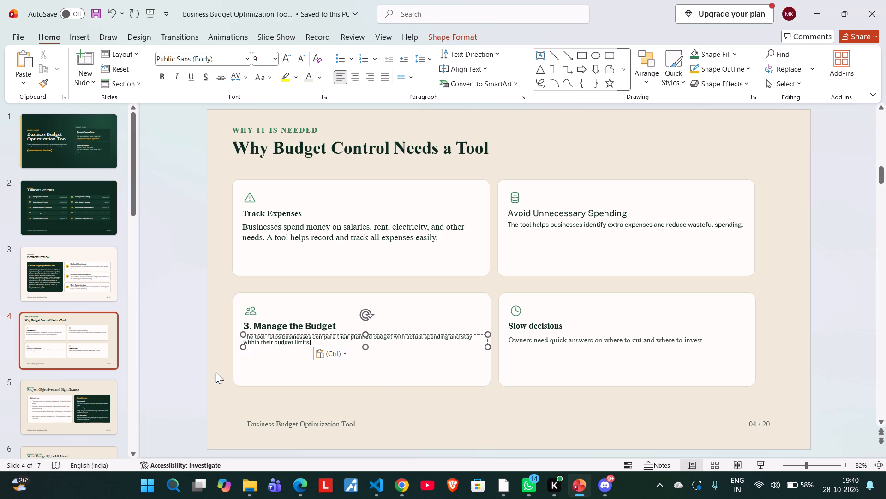
left_click(187, 379)
Set the whole Manage the Budget description's font size to 14, matching the Track Expenses description.
triple_click(315, 237)
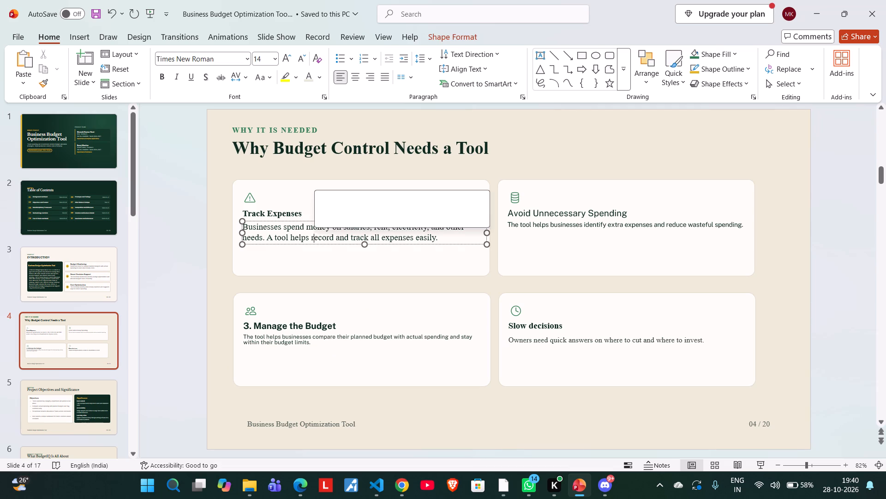
left_click(315, 341)
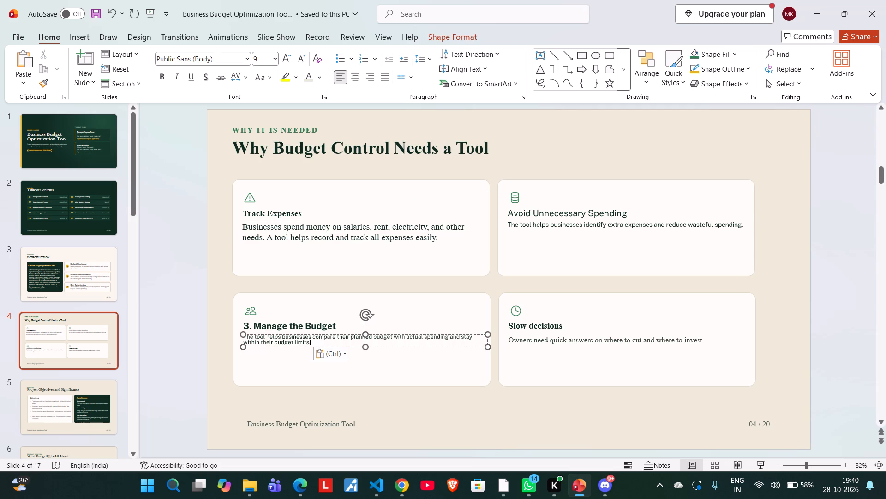
key("ctrl+a")
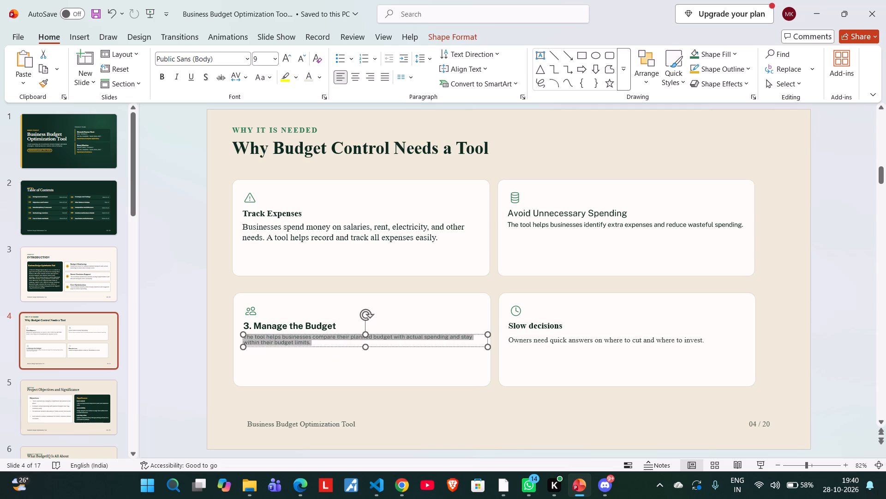
left_click(268, 59)
left_click(271, 58)
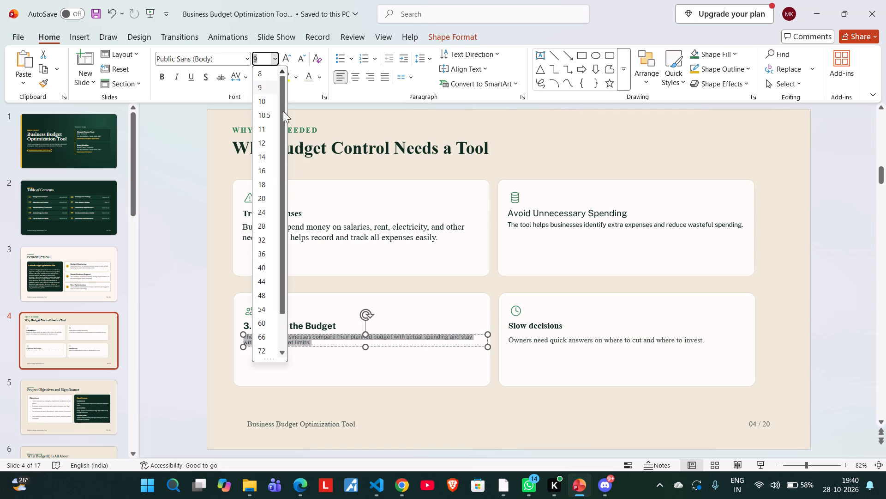
left_click(265, 159)
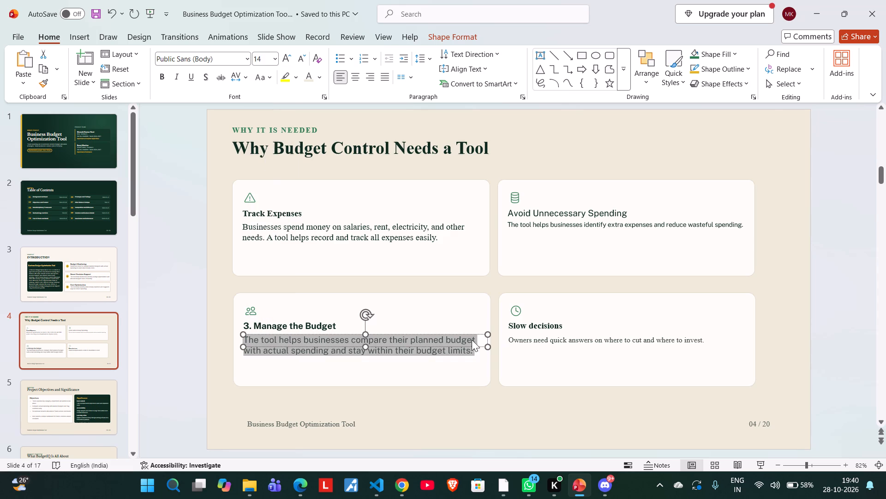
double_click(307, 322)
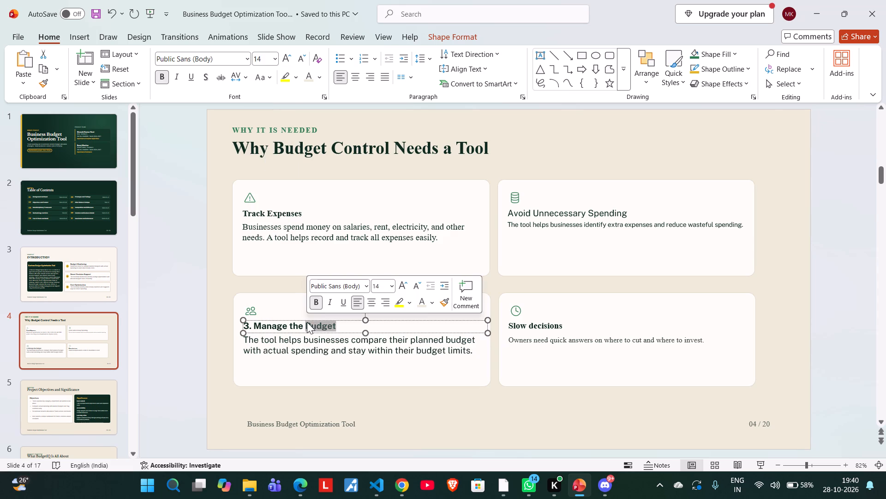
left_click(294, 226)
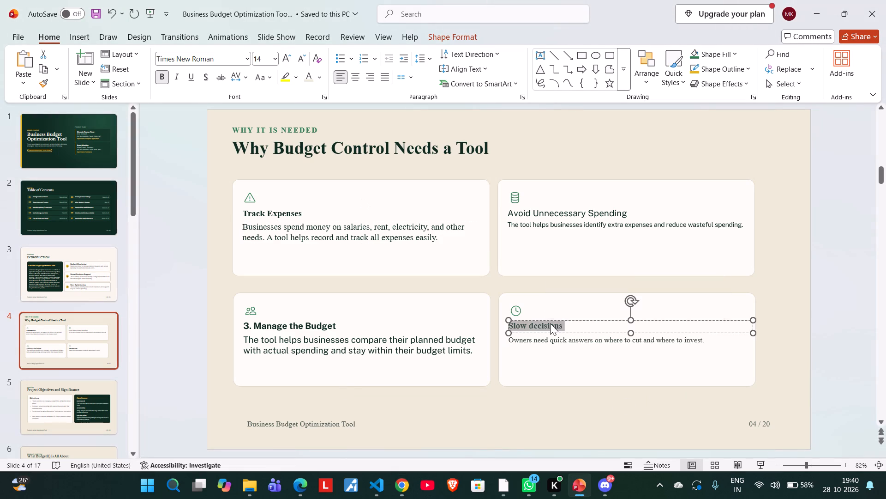
key("ctrl+v")
Replace the description under Make Better Decisions with ChatGPT's sentence about useful financial information helping business owners decide where to spend or save money.
key("alt+Tab")
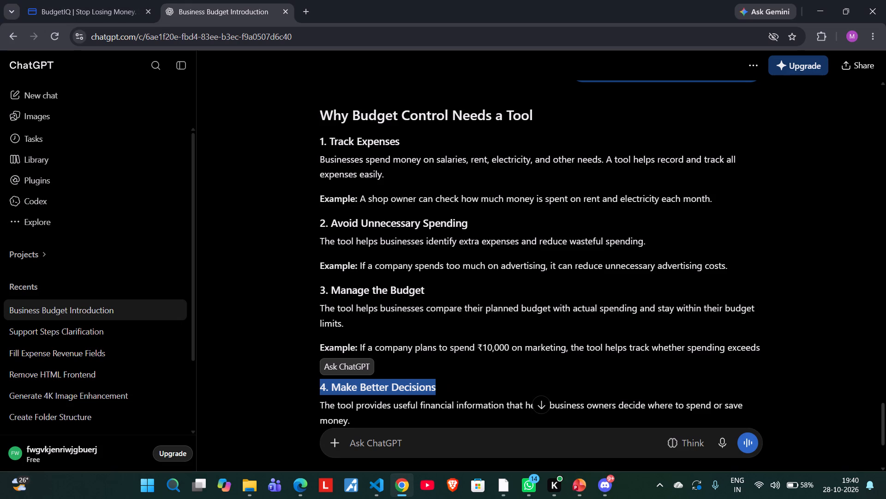
triple_click(325, 409)
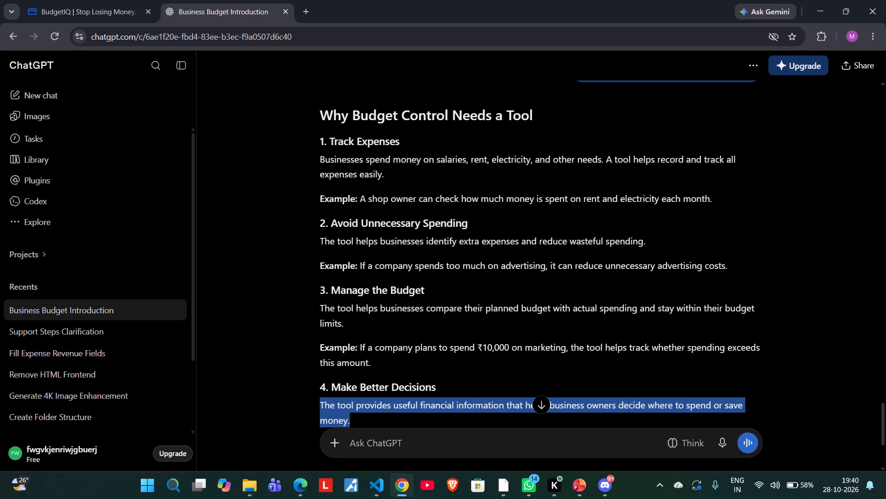
key("ctrl+c")
key("alt+Tab")
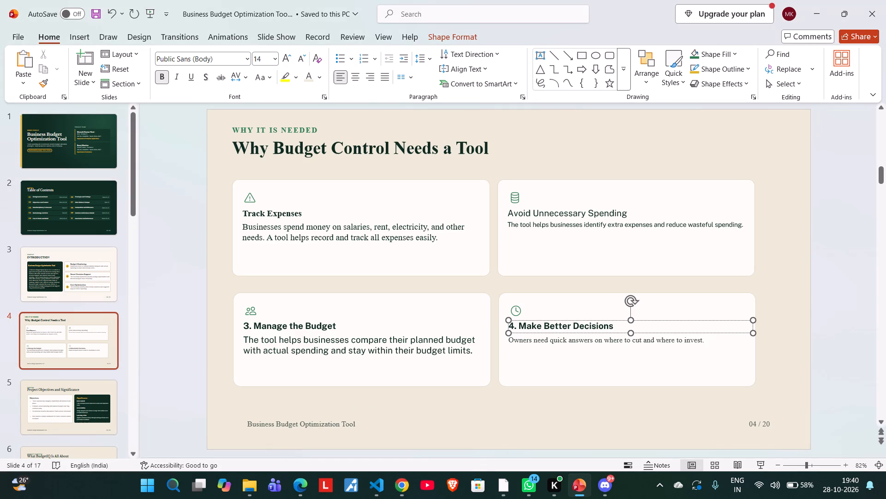
left_click(685, 341)
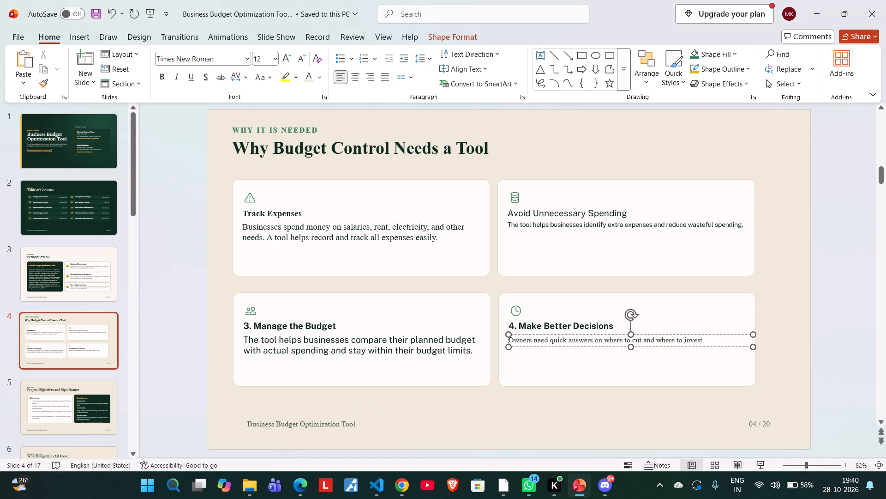
key("ctrl+a")
key("ctrl+v")
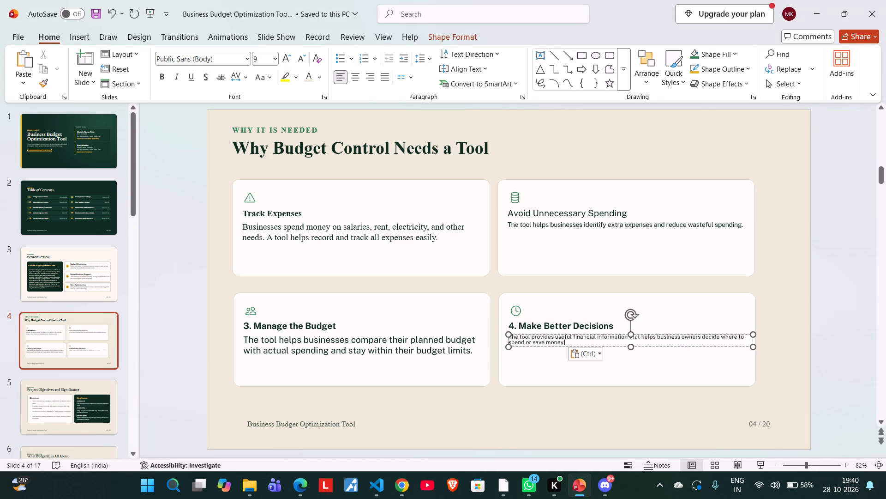
Set the font size of the Make Better Decisions and Avoid Unnecessary Spending descriptions to 14.
triple_click(560, 342)
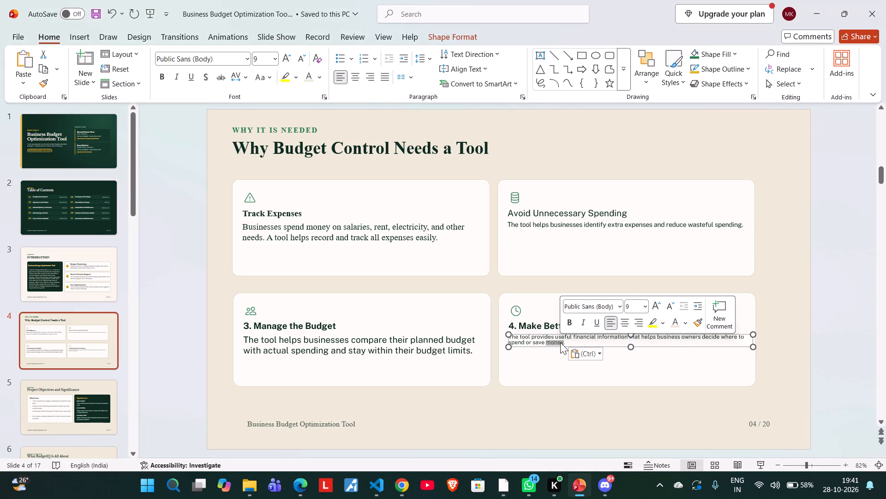
left_click(273, 57)
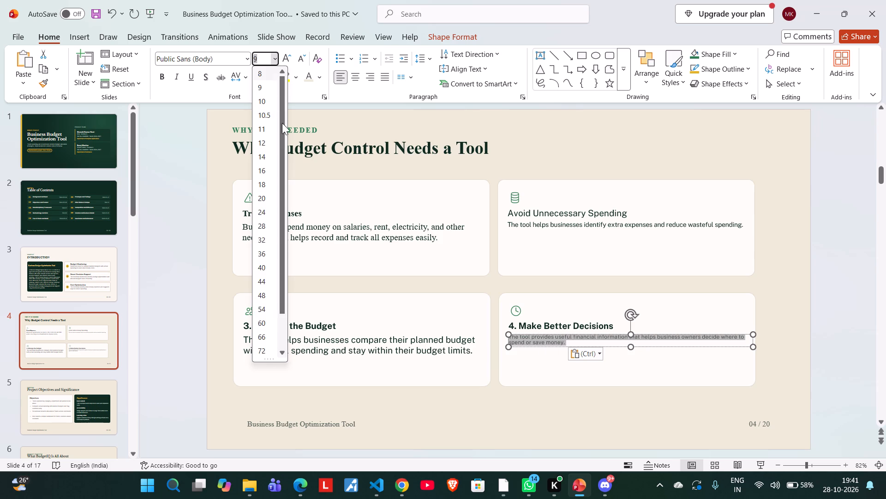
left_click(265, 145)
left_click(271, 58)
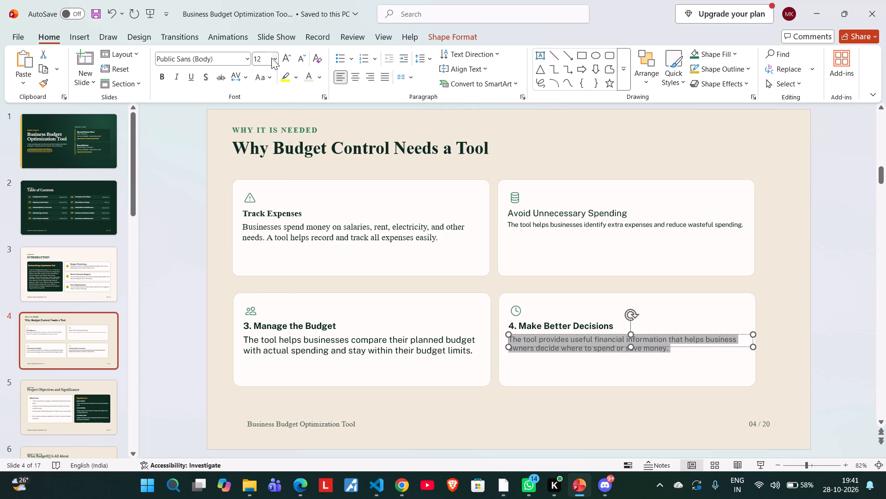
left_click(265, 156)
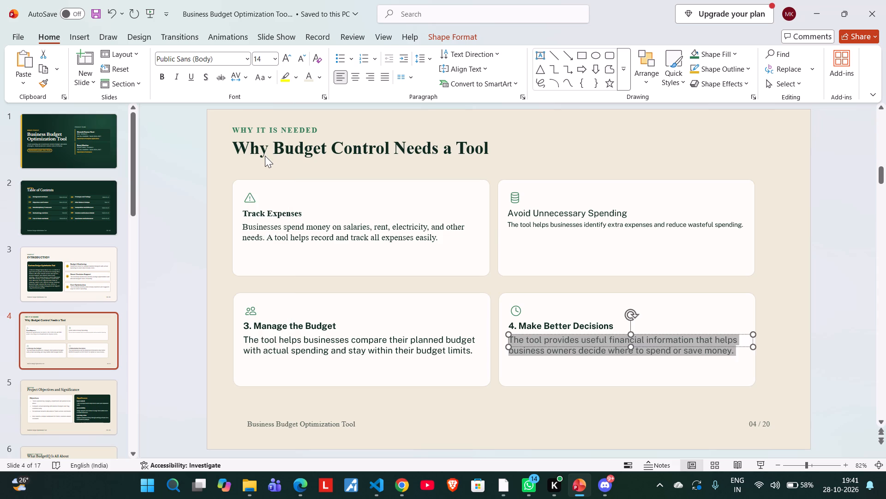
triple_click(512, 226)
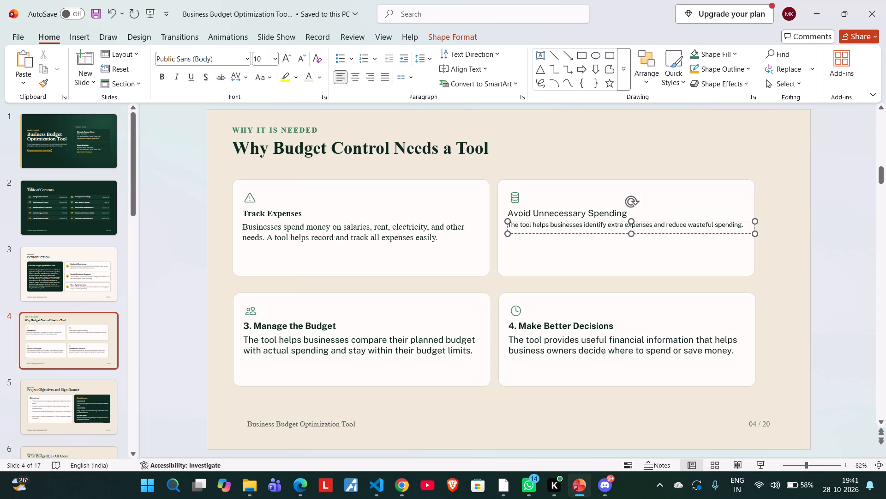
left_click(273, 59)
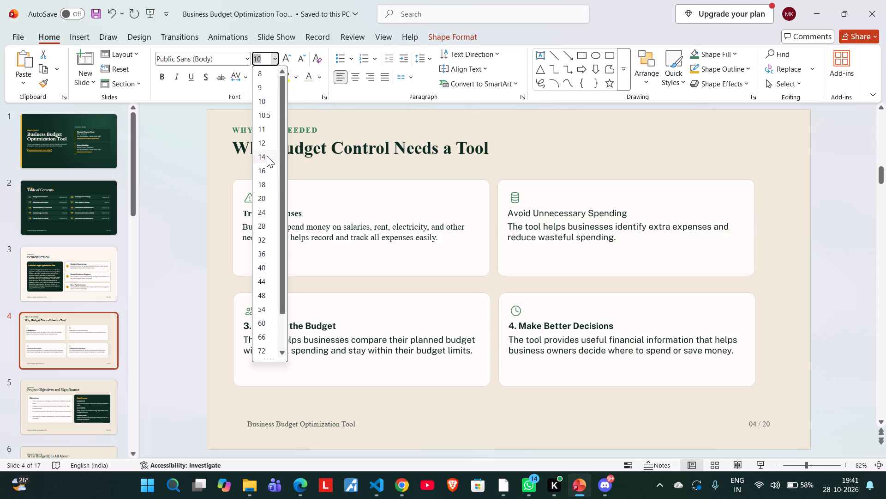
left_click(267, 156)
Set the Track Expenses heading's font size to 16.
triple_click(280, 216)
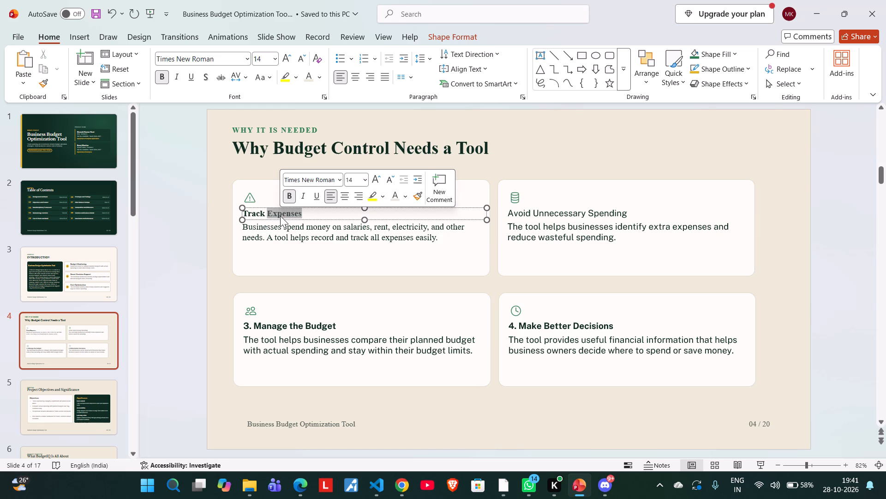
left_click(275, 57)
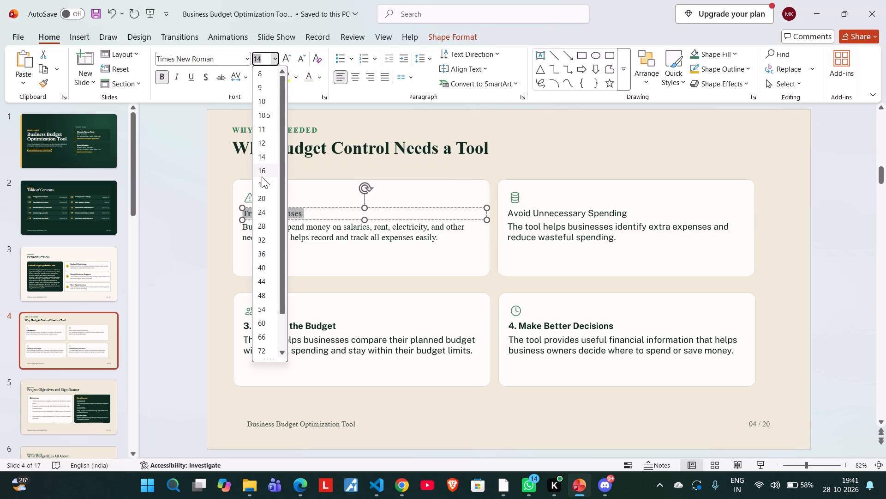
left_click(262, 170)
Set the Avoid Unnecessary Spending heading to font size 16 and make it bold.
triple_click(514, 217)
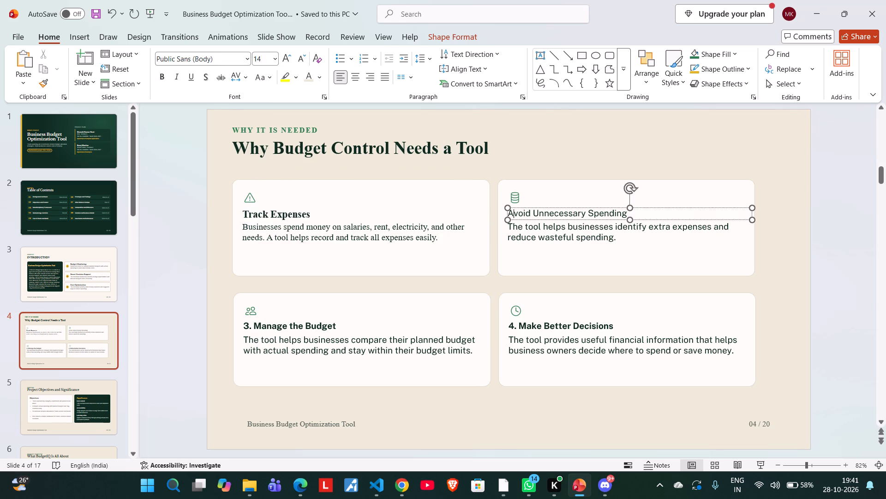
left_click(274, 57)
left_click(263, 173)
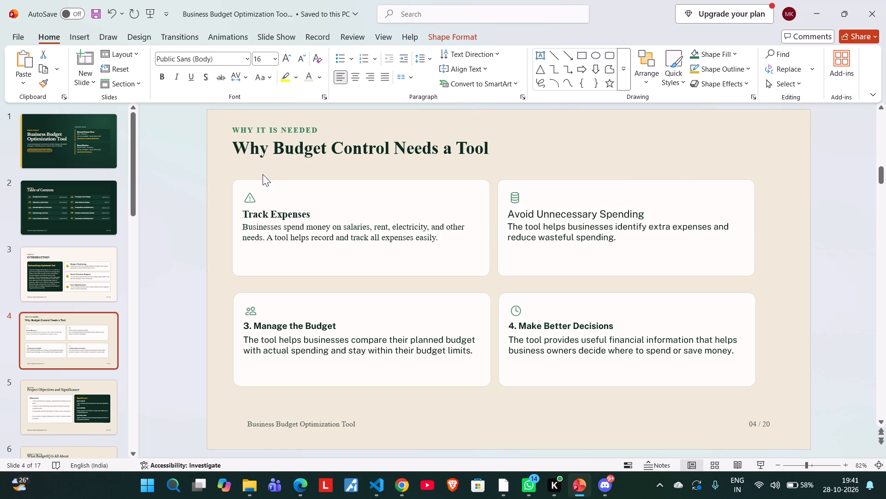
left_click(162, 77)
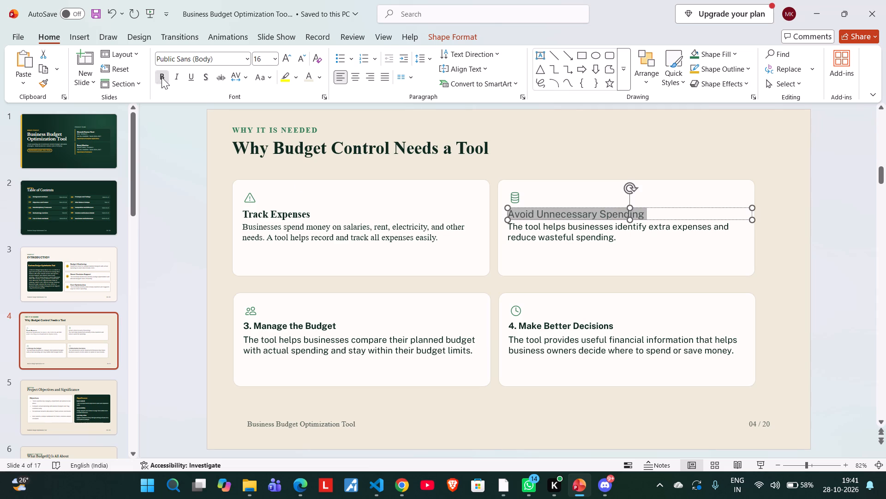
Set the font size of the Make Better Decisions and Manage the Budget headings to 16.
triple_click(528, 326)
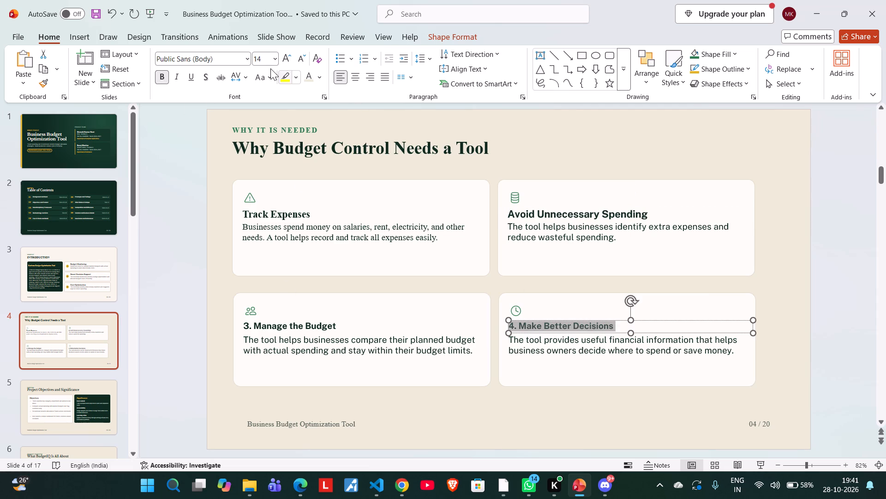
left_click(275, 59)
left_click(268, 171)
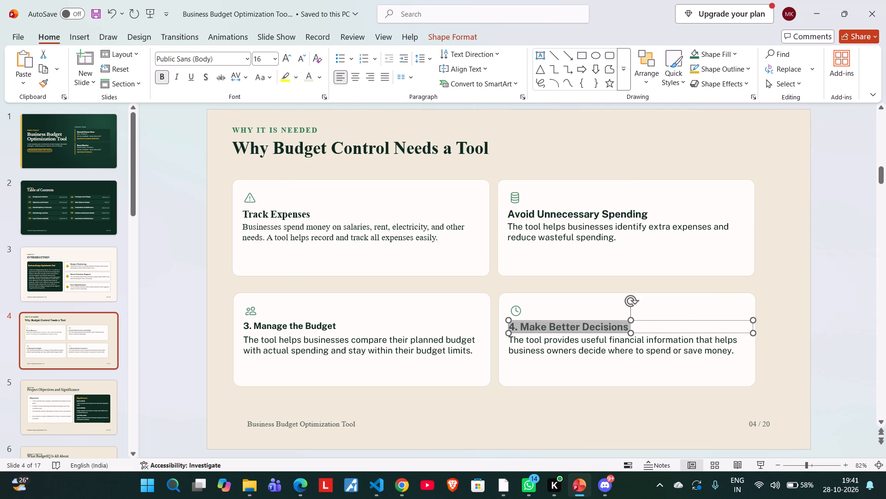
triple_click(319, 325)
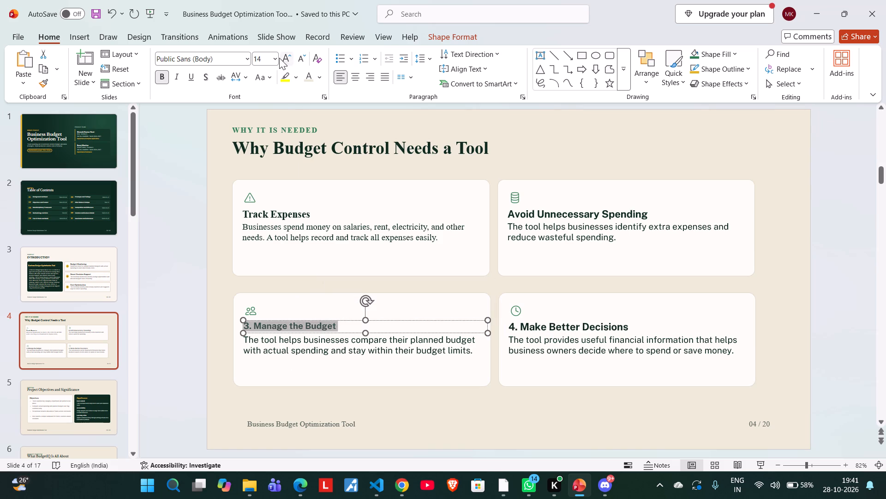
left_click(273, 57)
left_click(266, 172)
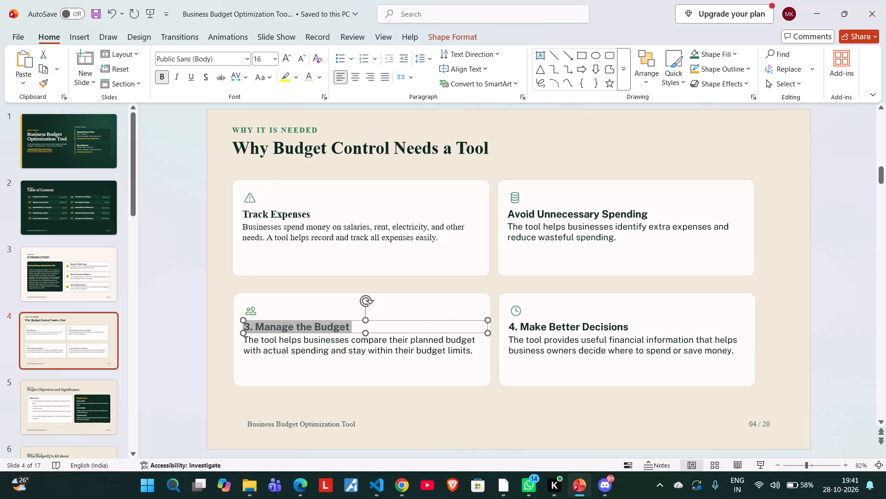
Remove the leading number "3." from the Manage the Budget heading.
left_click(255, 328)
left_click(255, 328)
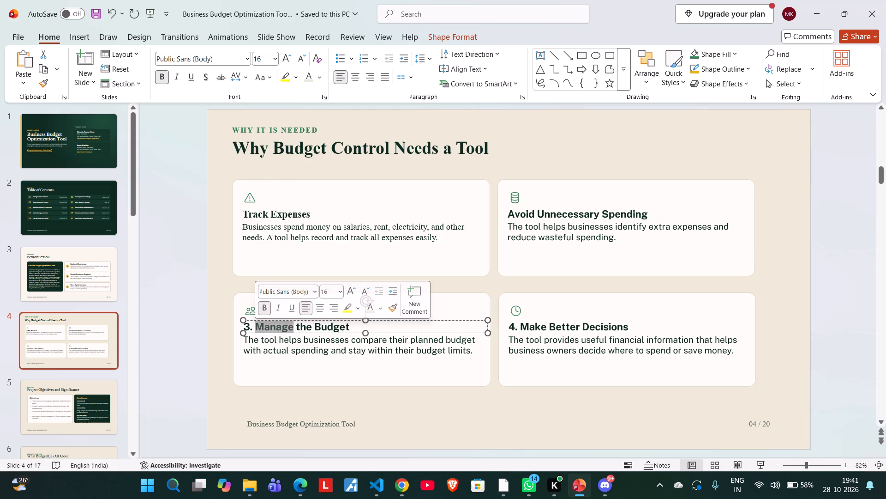
left_click(257, 330)
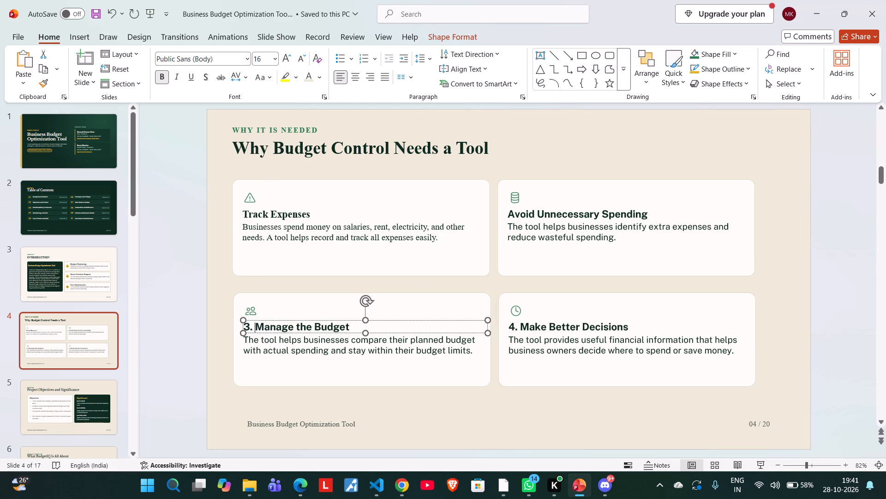
key("BackSpace")
key("BackSpace")
key("BackSpace")
key("BackSpace")
key("BackSpace")
key("BackSpace")
key("BackSpace")
key("BackSpace")
key("BackSpace")
key("BackSpace")
key("BackSpace")
key("BackSpace")
key("BackSpace")
key("BackSpace")
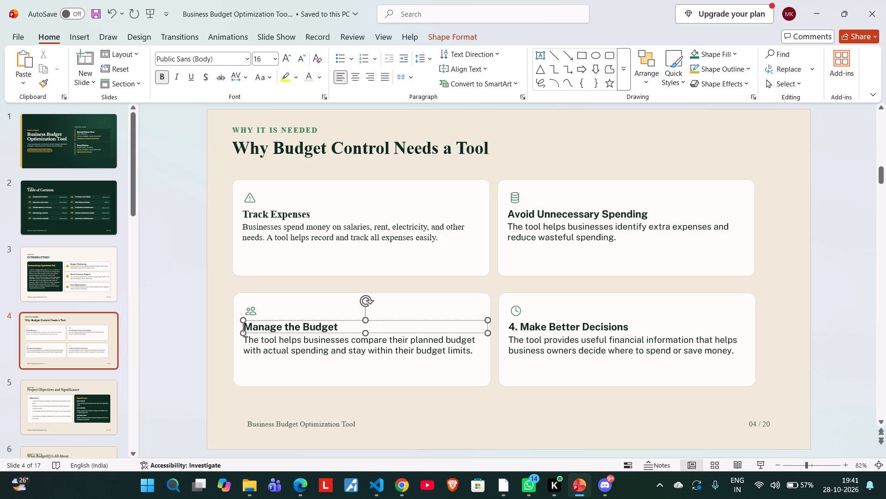
Remove the leading number "4." from the Make Better Decisions heading.
left_click(521, 324)
key("BackSpace")
key("BackSpace")
key("BackSpace")
key("BackSpace")
key("BackSpace")
key("BackSpace")
key("BackSpace")
key("BackSpace")
key("BackSpace")
key("BackSpace")
key("BackSpace")
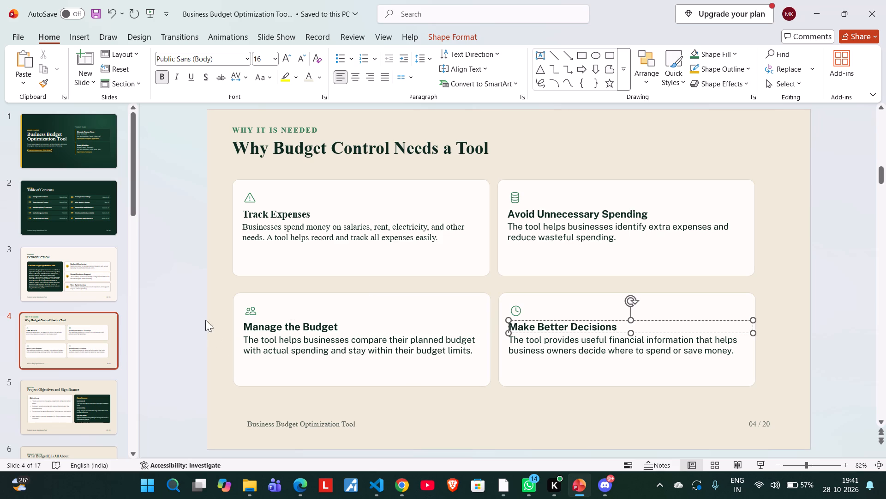
left_click(200, 314)
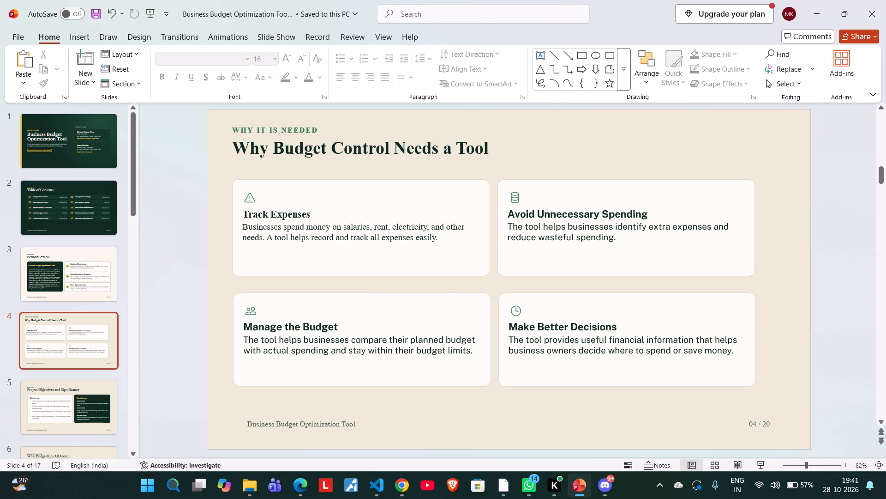
Set all text on slide 4 to the Times New Roman font.
double_click(393, 349)
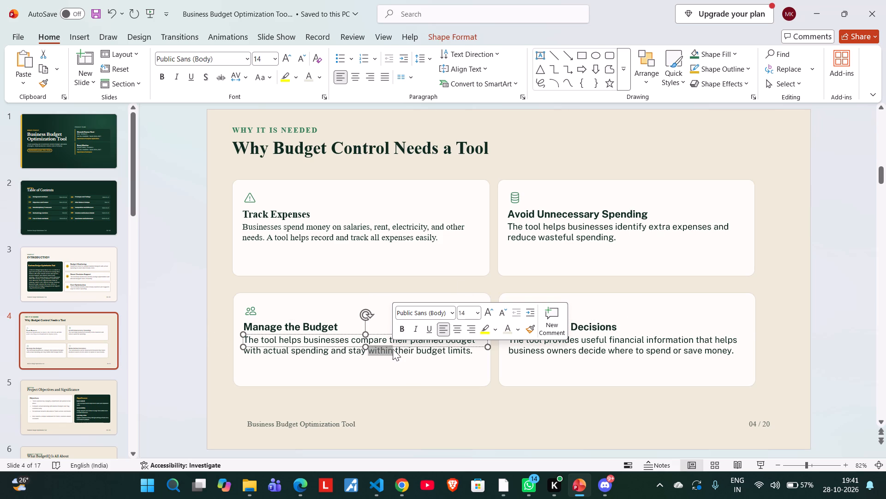
triple_click(337, 233)
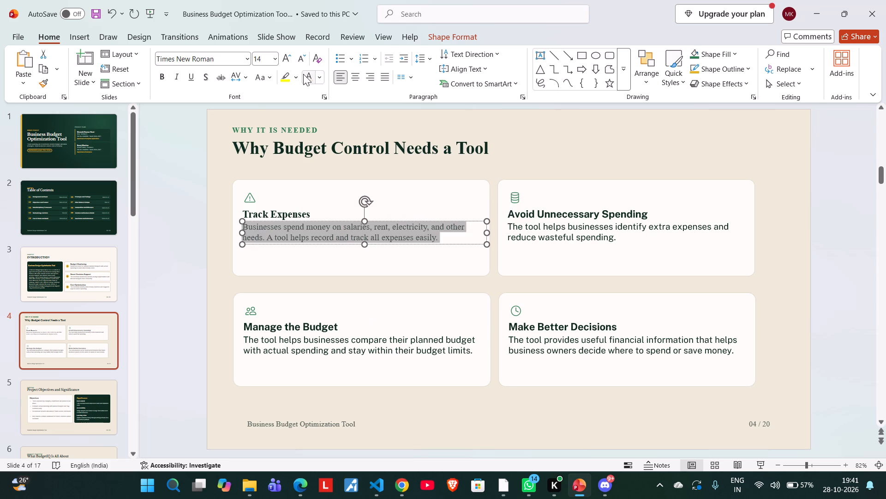
left_click(211, 266)
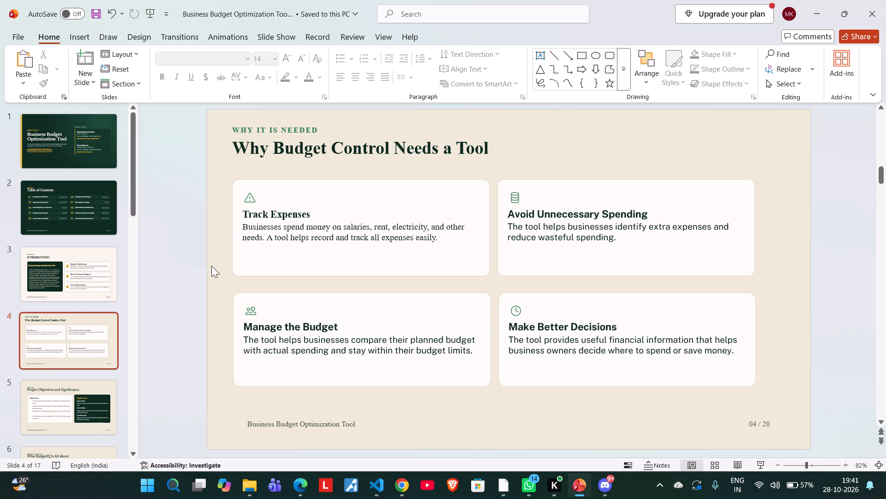
key("ctrl+a")
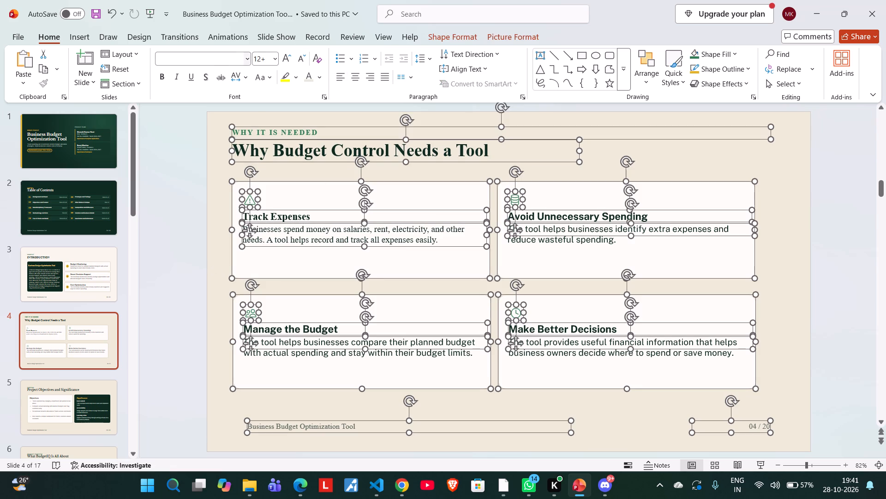
left_click(215, 60)
type("ti")
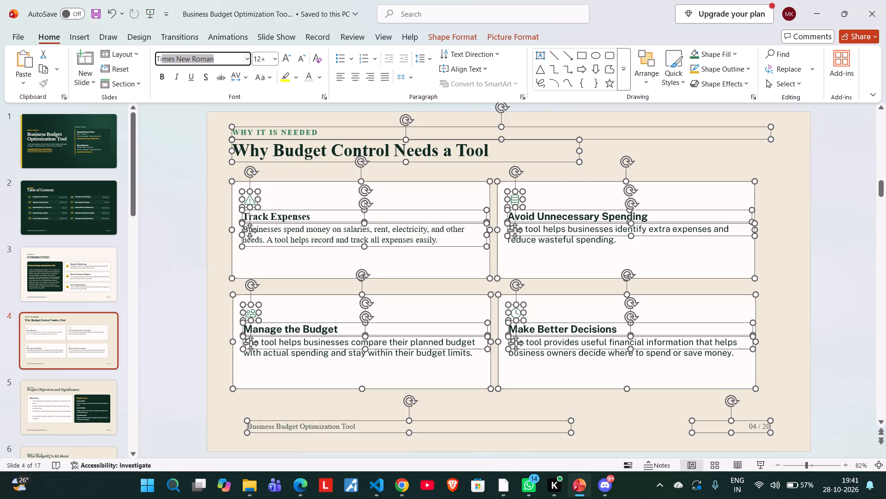
key("Return")
left_click(176, 209)
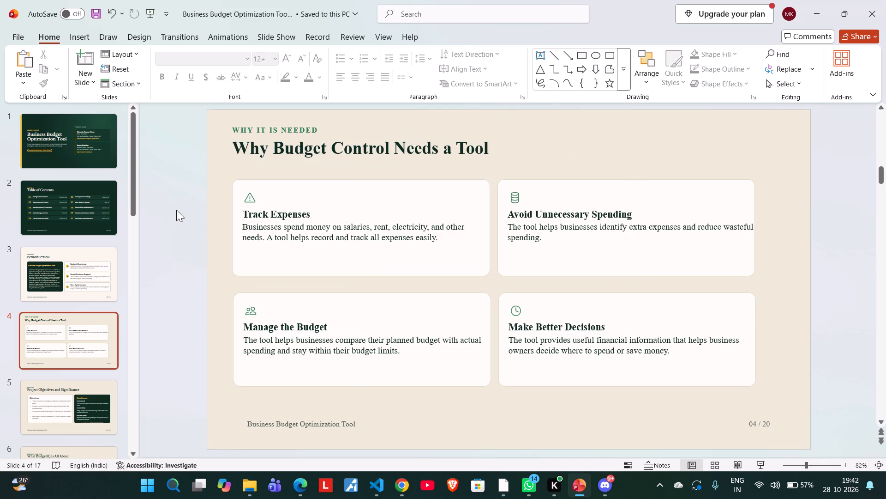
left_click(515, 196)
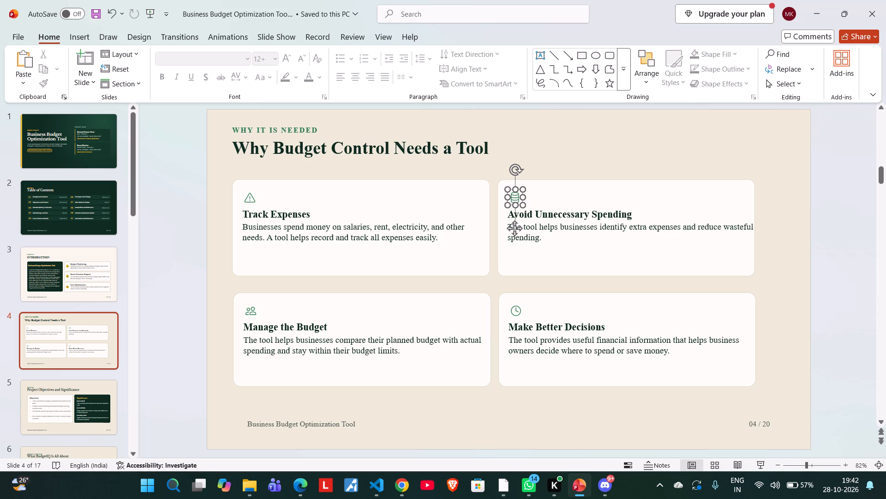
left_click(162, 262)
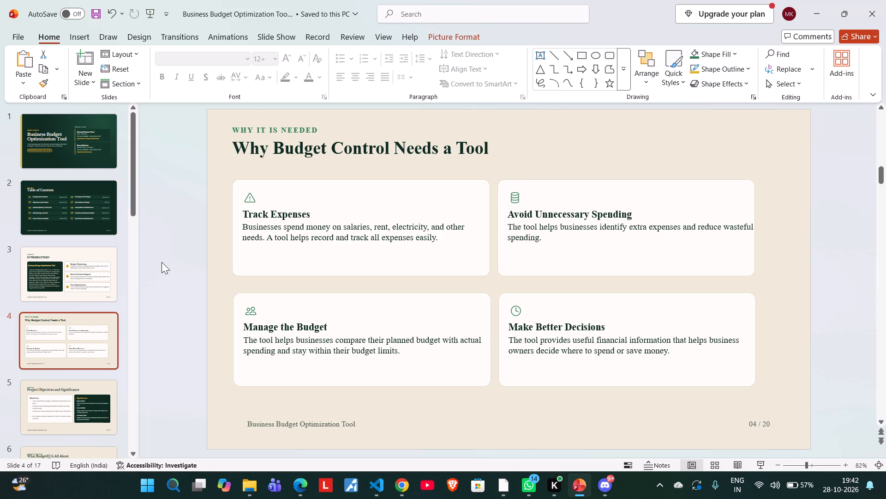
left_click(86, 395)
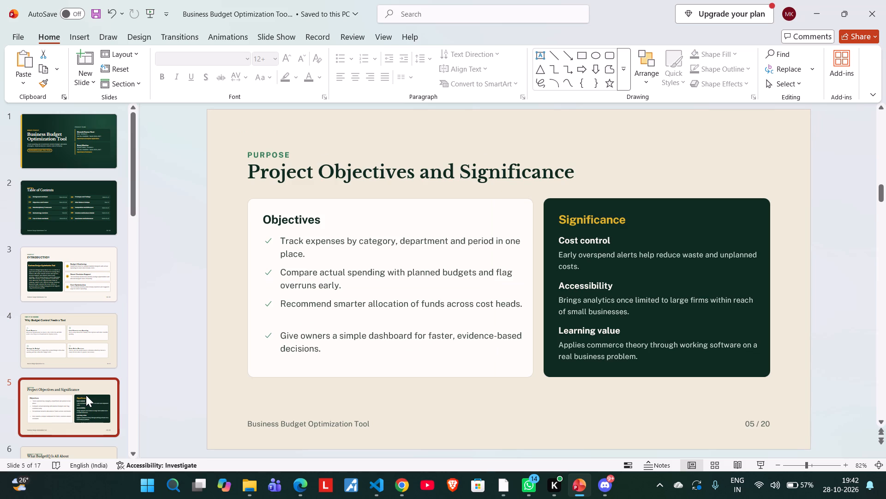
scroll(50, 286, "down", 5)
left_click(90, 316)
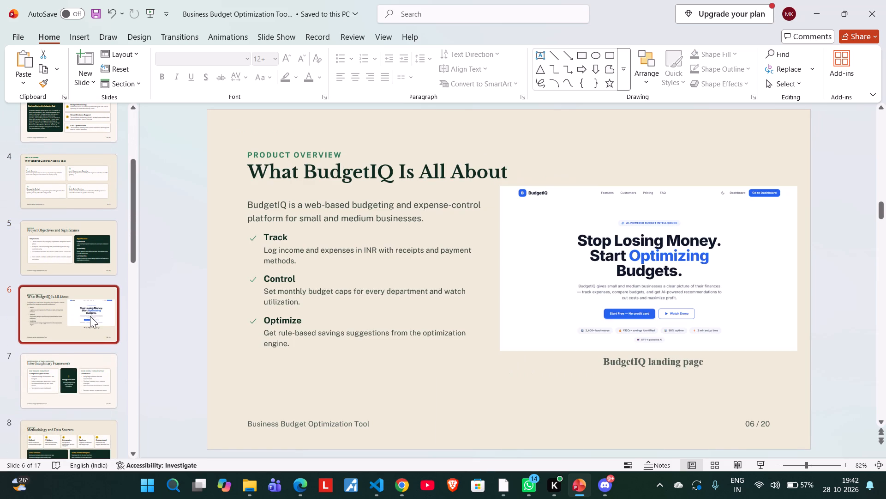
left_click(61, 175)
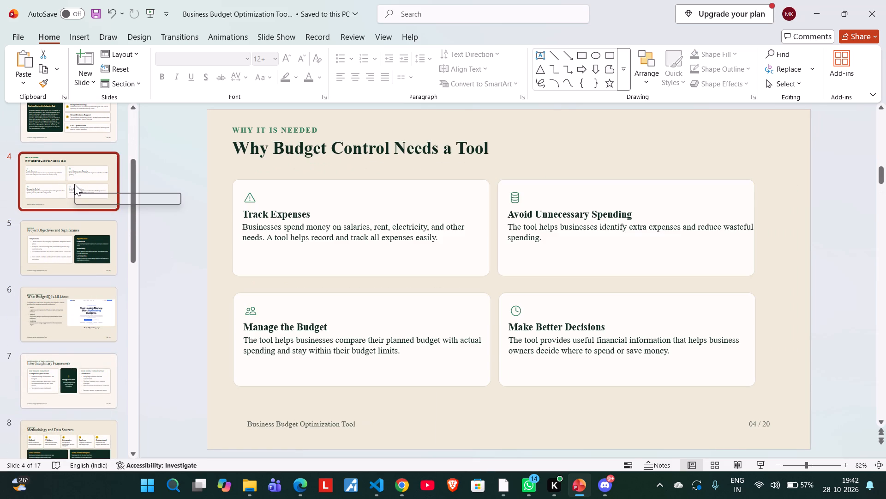
left_click(77, 232)
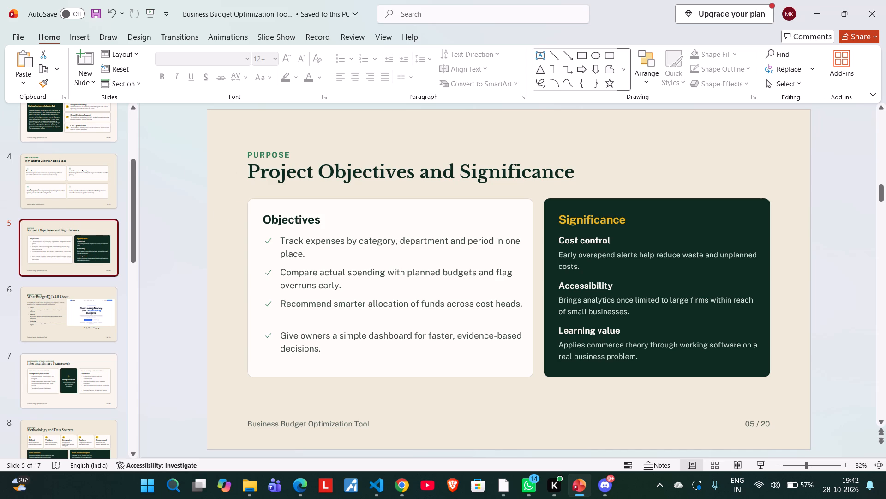
left_click(247, 174)
left_click_drag(251, 170, 259, 170)
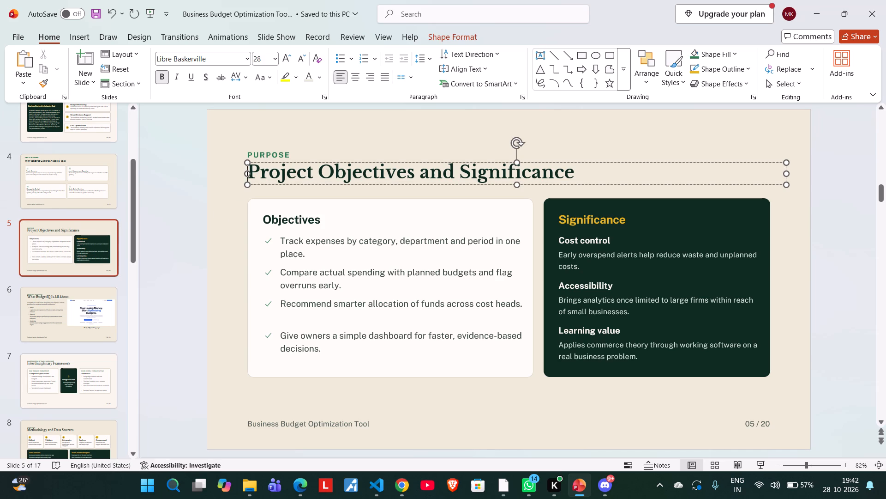
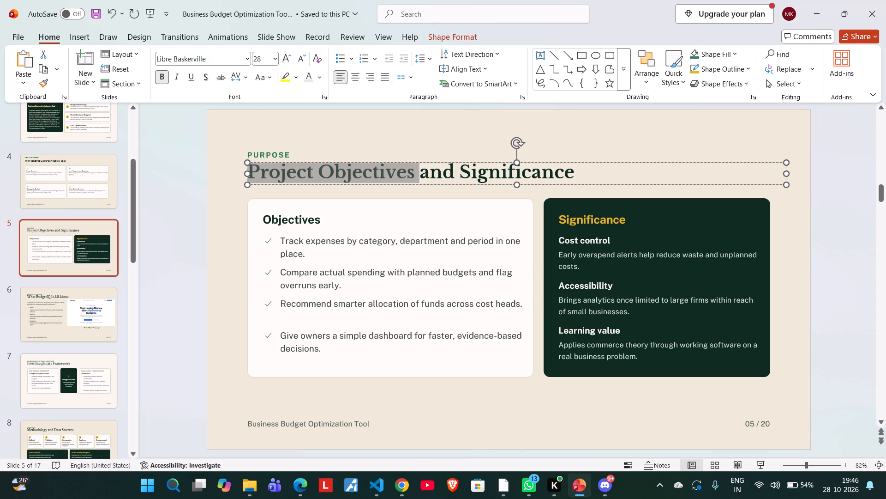
key("alt+Tab")
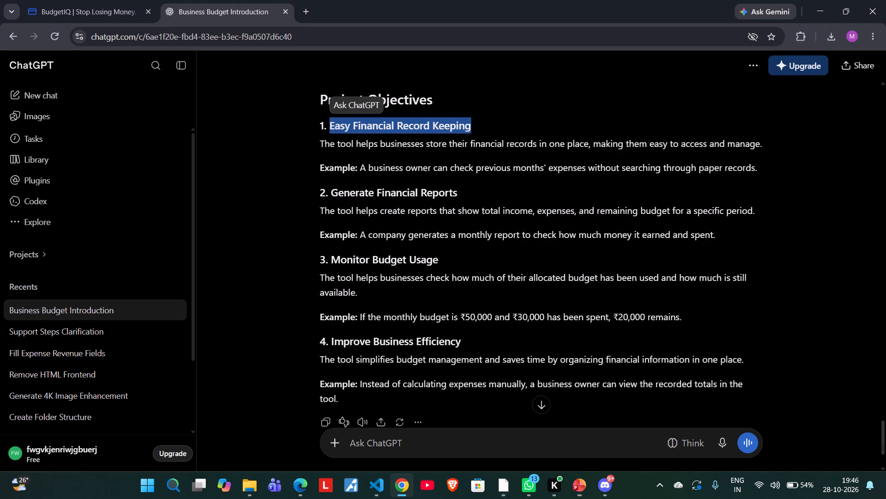
key("alt+Tab")
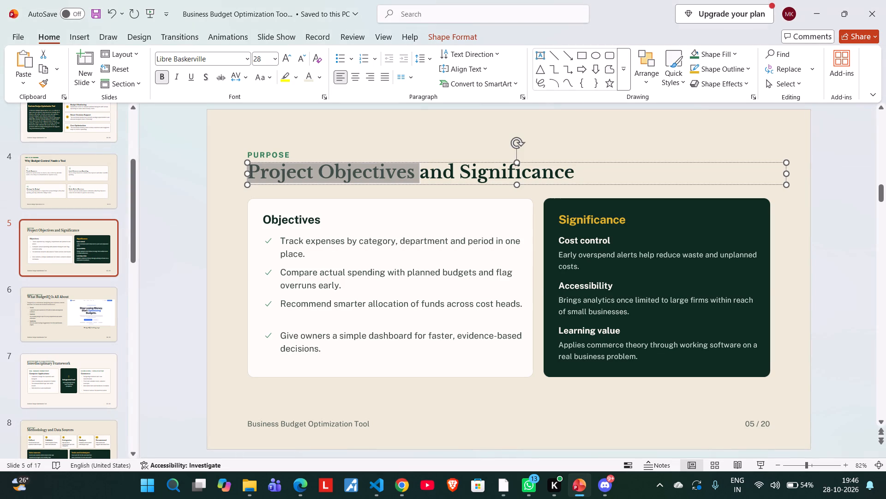
left_click(679, 222)
left_click_drag(840, 222, 838, 214)
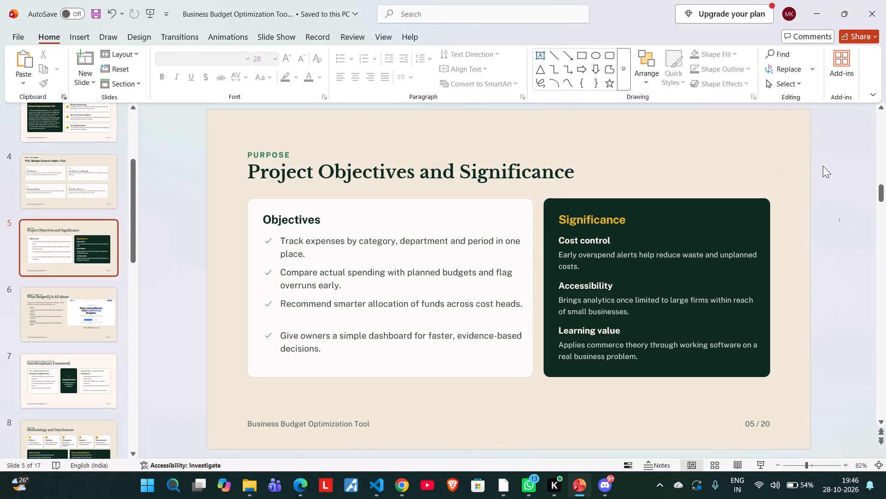
left_click_drag(823, 166, 535, 421)
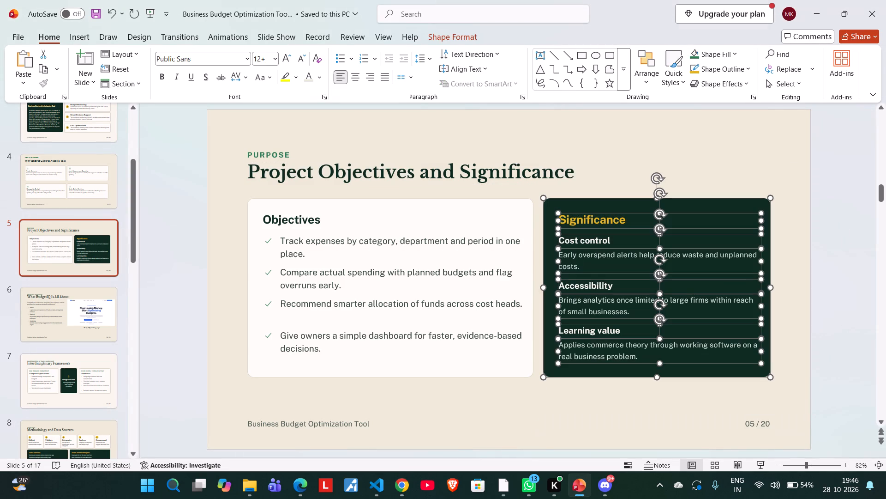
key("BackSpace")
Widen the white Objectives card on slide 5 until its free side aligns with the end of the "05 / 20" page number.
left_click(487, 208)
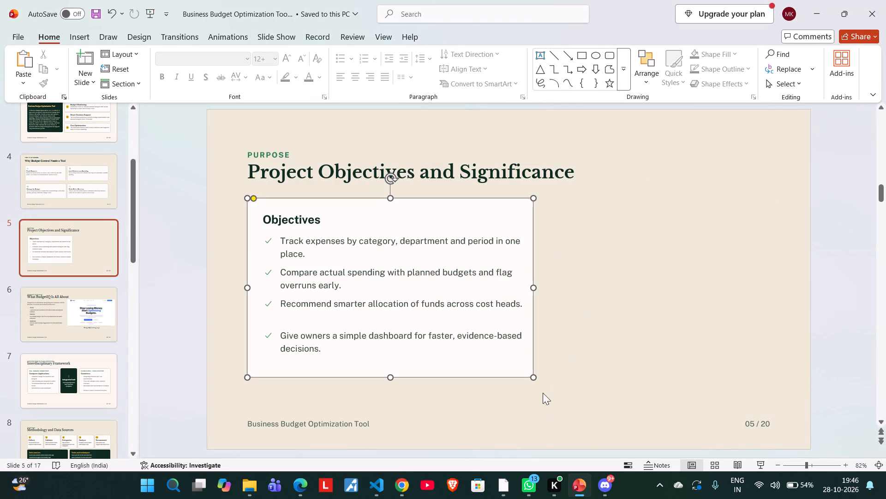
left_click_drag(537, 287, 770, 283)
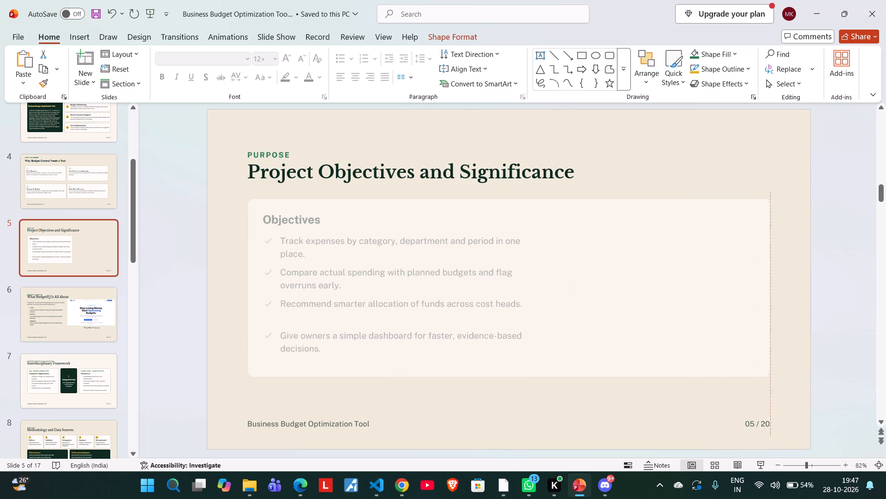
Enlarge the white Objectives card on slide 5 to the title box's full width and extend its bottom edge to just above the footer.
left_click_drag(770, 283, 787, 284)
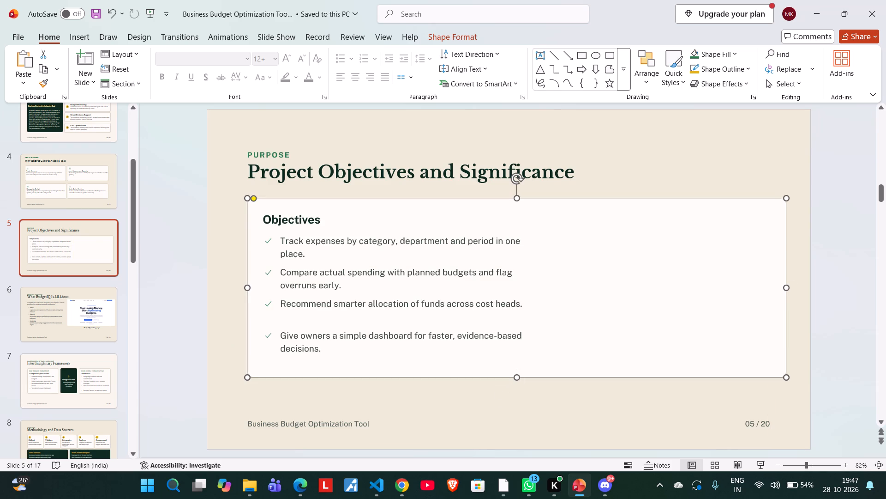
left_click_drag(518, 377, 522, 400)
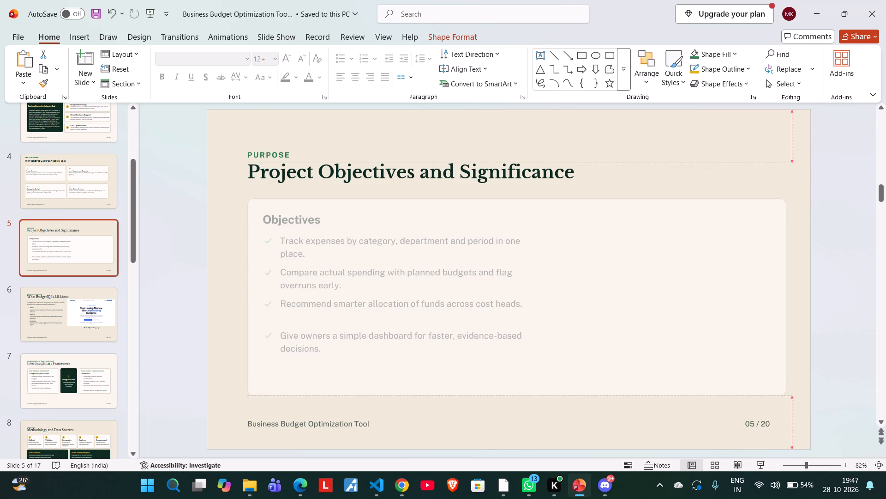
left_click_drag(522, 400, 522, 409)
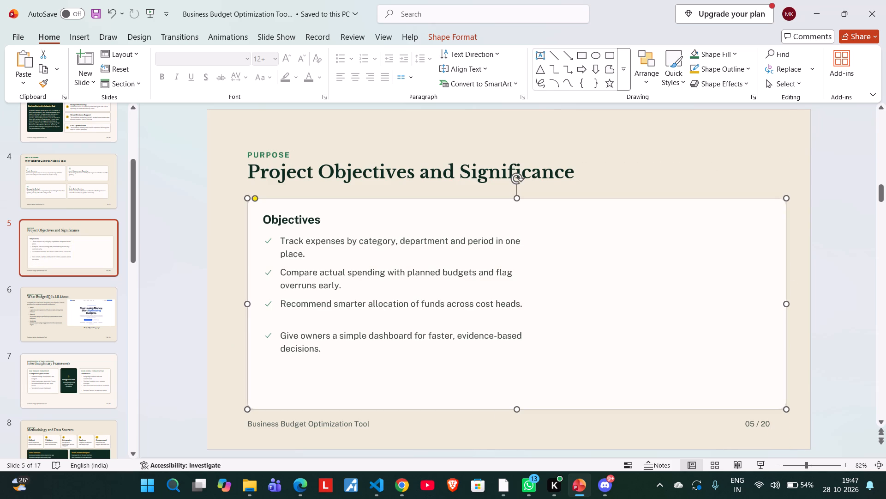
Widen the four objective text boxes on slide 5 into the card's empty space so each sentence fits on one line.
left_click(434, 253)
left_click_drag(526, 249, 676, 257)
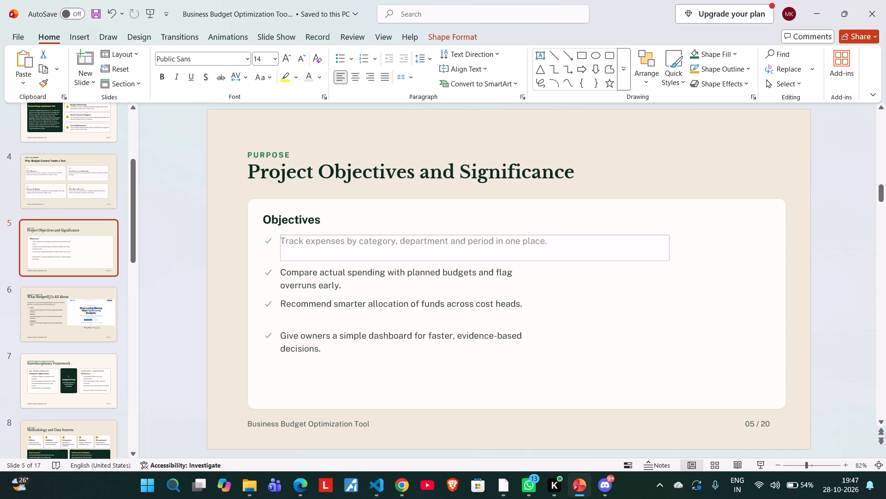
left_click_drag(676, 257, 723, 259)
left_click(452, 279)
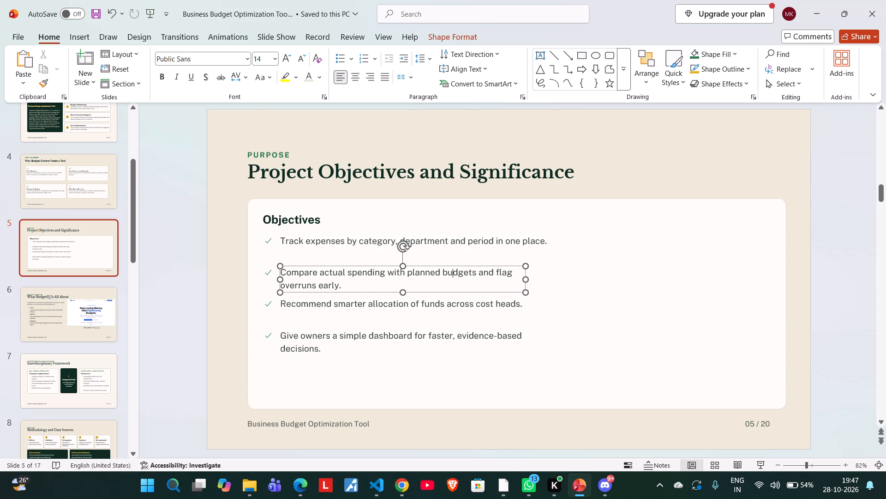
left_click_drag(526, 279, 677, 286)
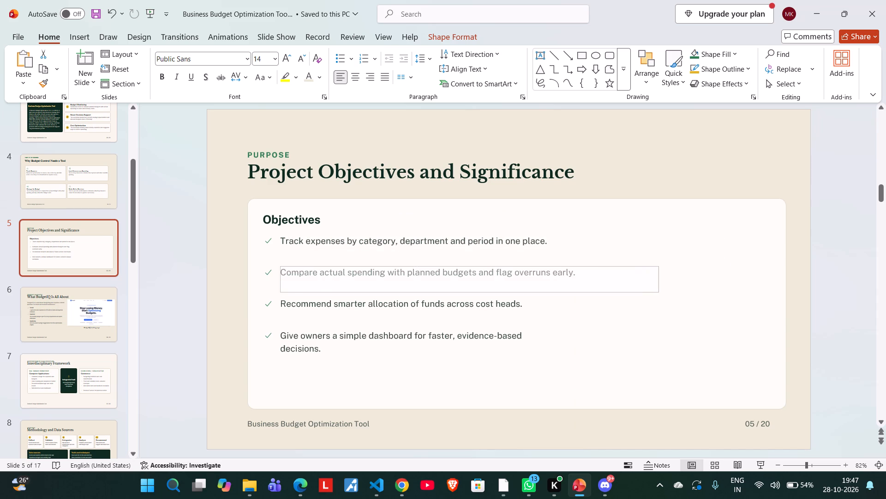
left_click_drag(677, 286, 742, 288)
left_click(489, 306)
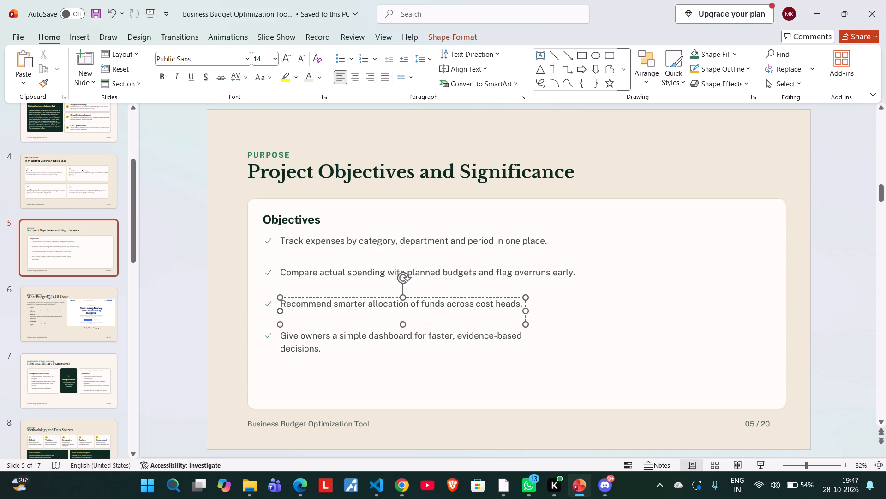
left_click_drag(527, 312, 766, 314)
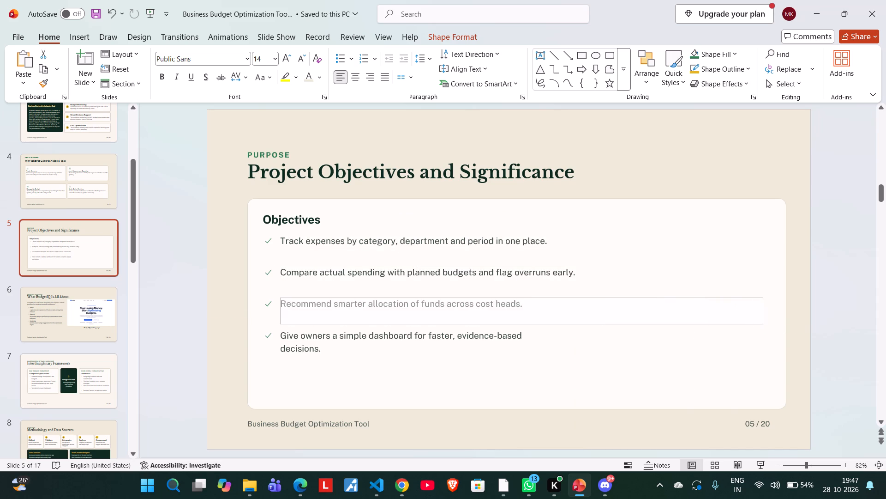
left_click_drag(766, 314, 767, 314)
left_click(506, 339)
left_click_drag(525, 342, 537, 343)
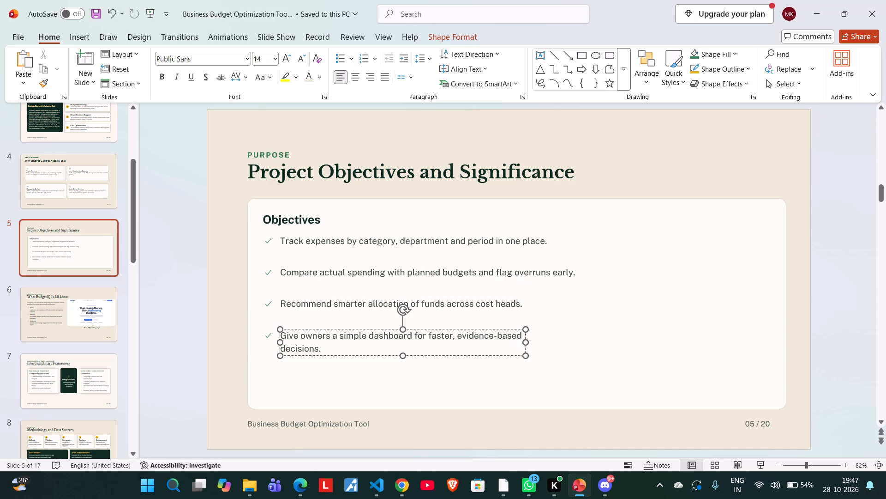
left_click_drag(537, 343, 766, 338)
Extend the first and second objective text boxes so their ends roughly match the third and fourth boxes near the card's edge.
left_click(500, 304)
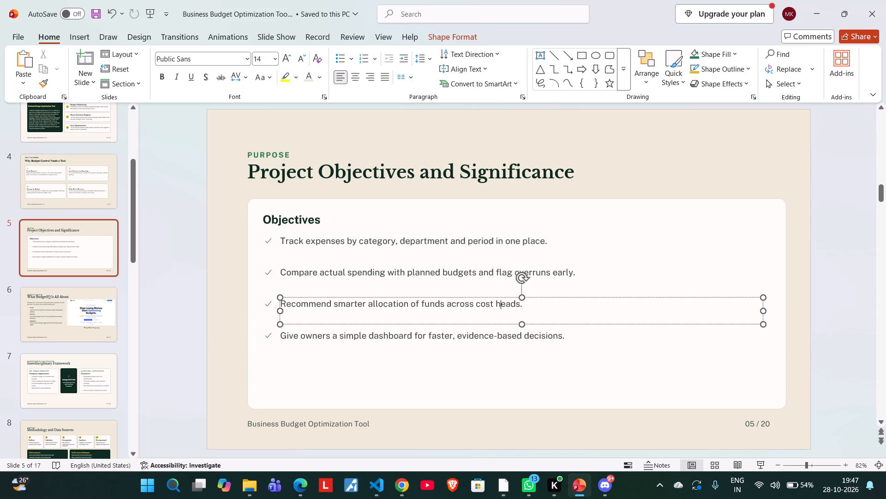
left_click(500, 274)
left_click(498, 243)
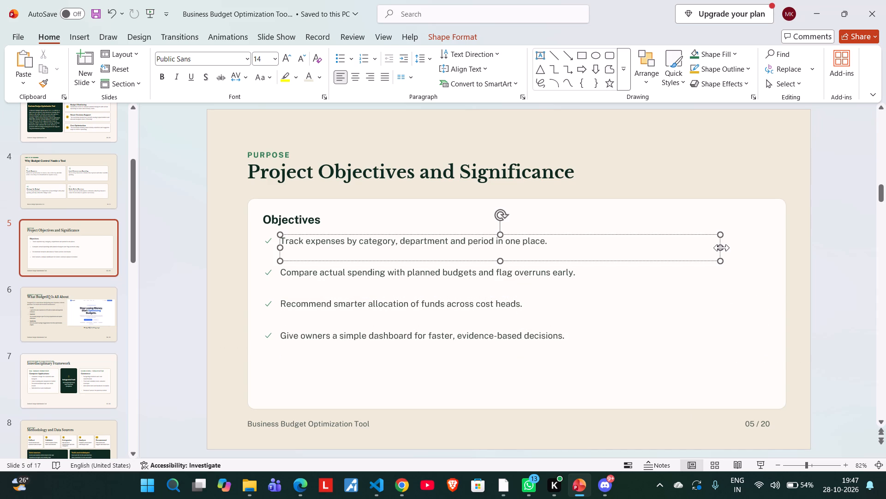
left_click_drag(722, 248, 769, 246)
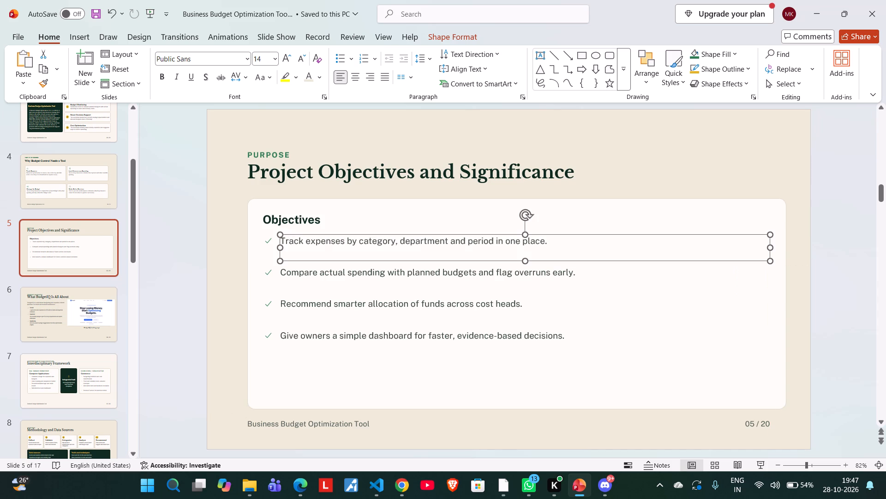
left_click(568, 275)
left_click_drag(741, 280, 757, 280)
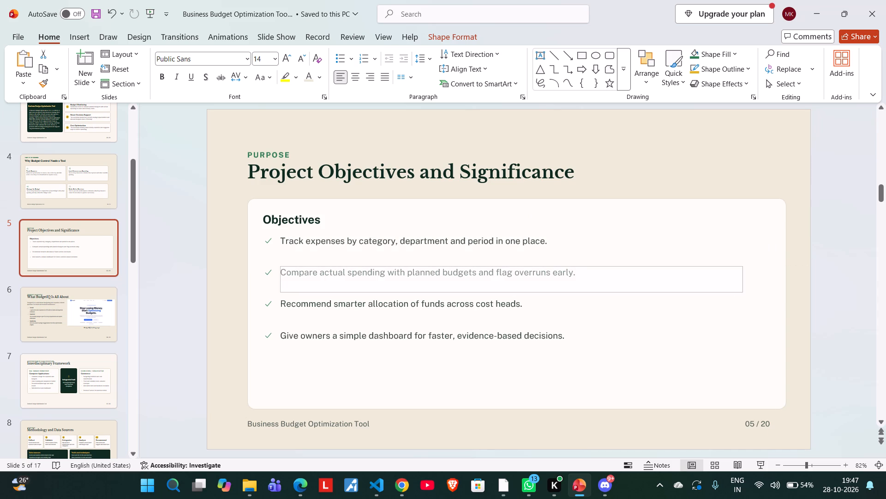
left_click_drag(757, 280, 763, 280)
left_click(487, 304)
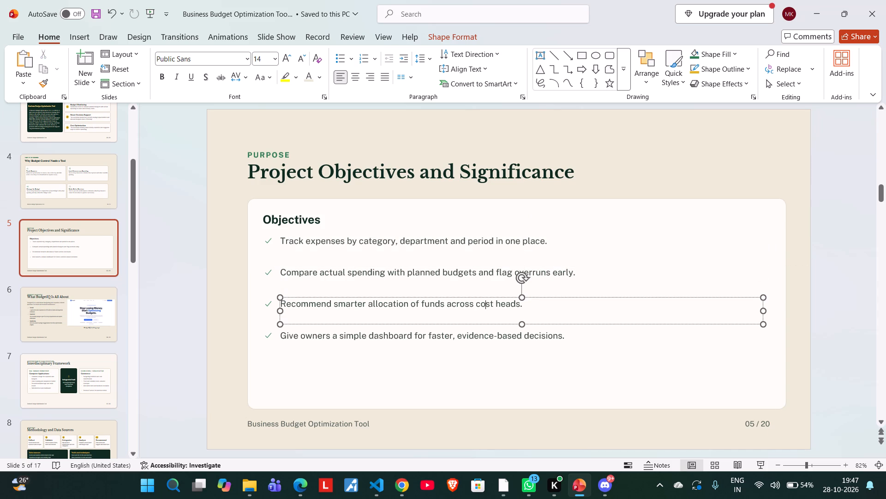
left_click(529, 335)
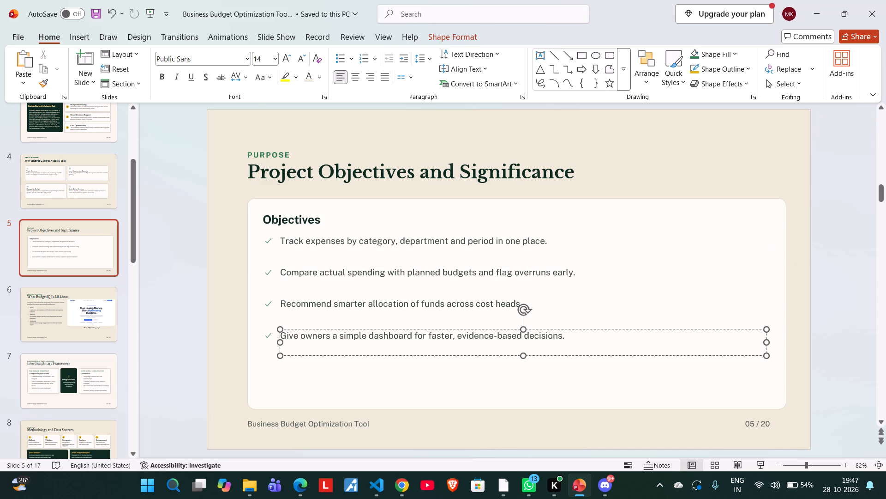
Replace the first objective with ChatGPT's sentence about storing financial records in one place, making them easy to access and manage.
triple_click(345, 238)
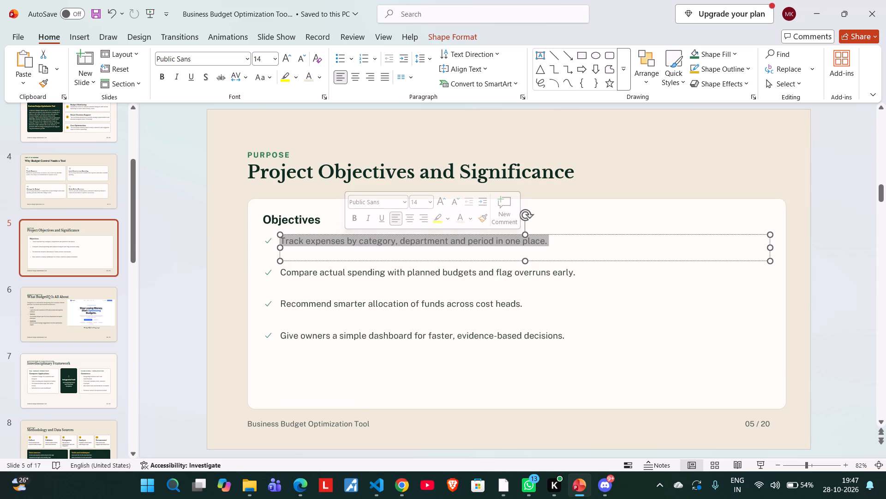
key("alt+Tab")
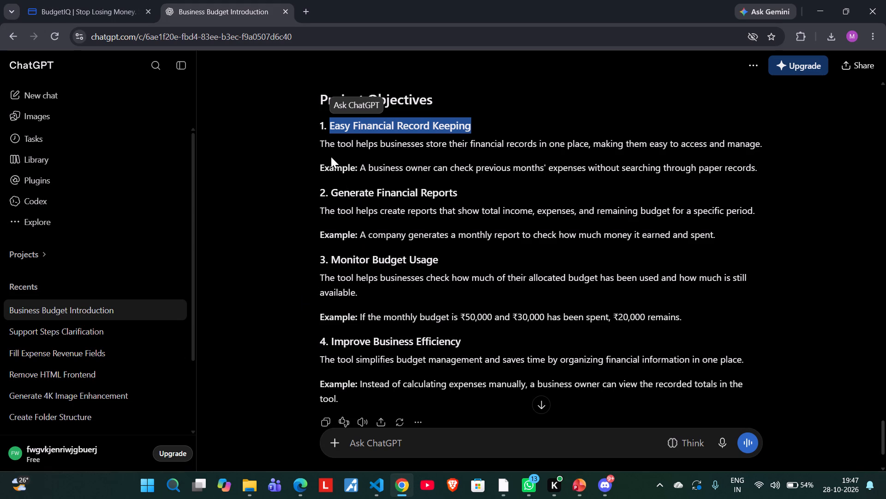
left_click_drag(320, 142, 778, 143)
key("ctrl+c")
key("alt+Tab")
triple_click(452, 243)
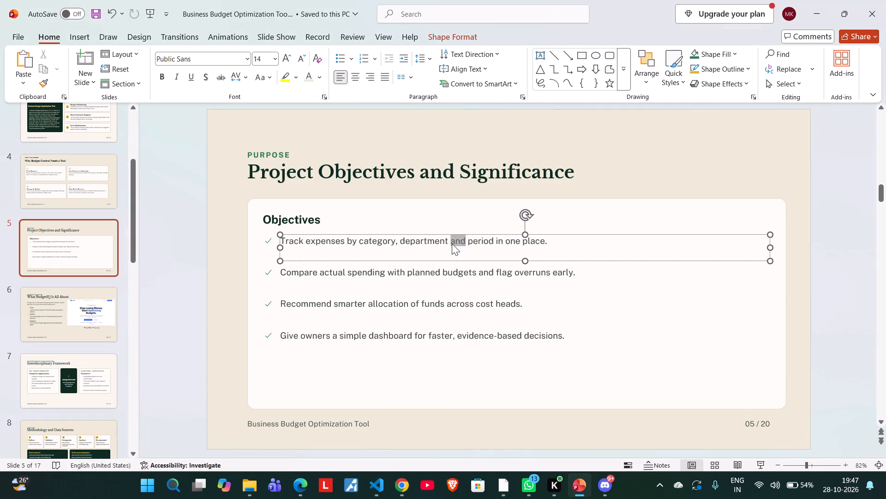
key("ctrl+v")
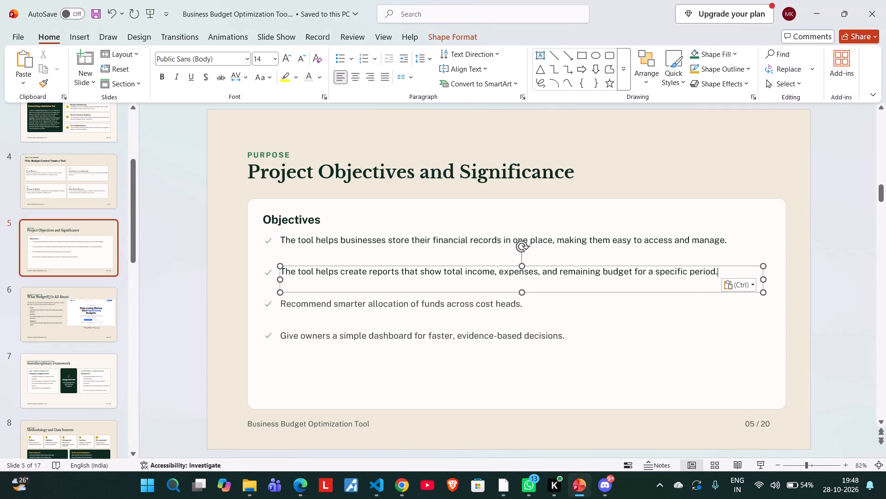
Replace the third objective with ChatGPT's "Monitor Budget Usage" sentence about how much allocated budget has been used and is still available.
key("alt+Tab")
triple_click(372, 279)
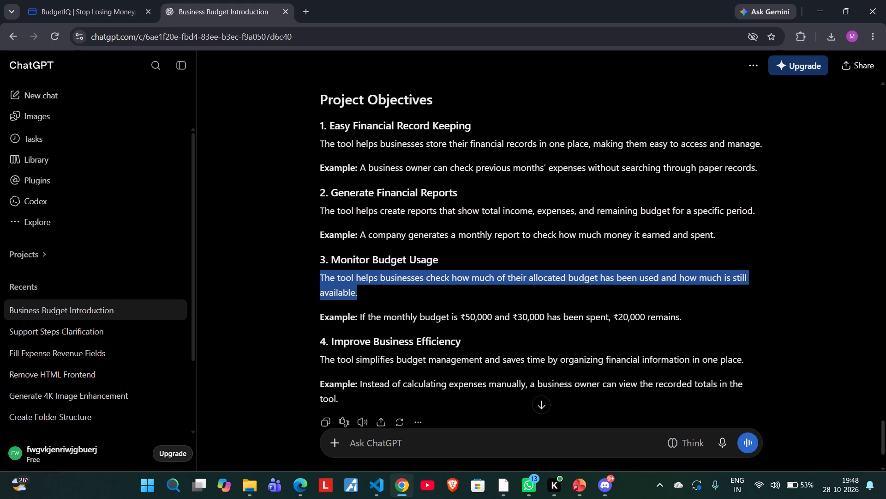
key("ctrl+c")
key("alt+Tab")
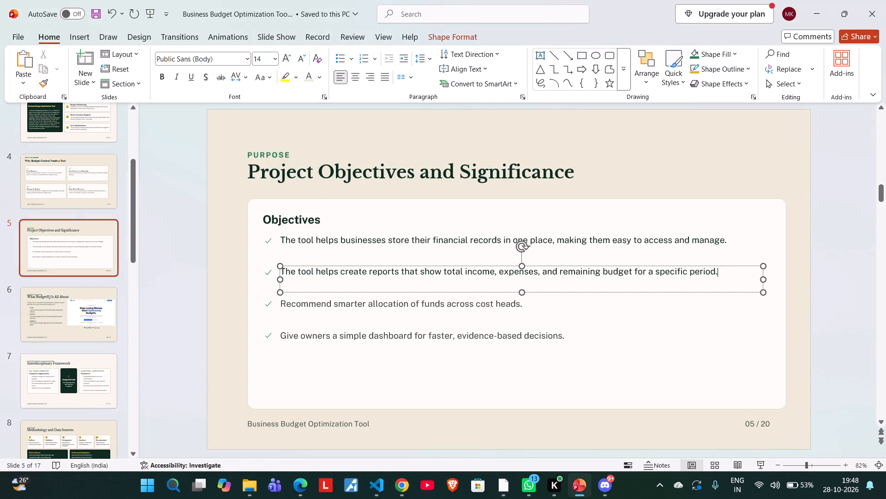
triple_click(349, 302)
key("ctrl+v")
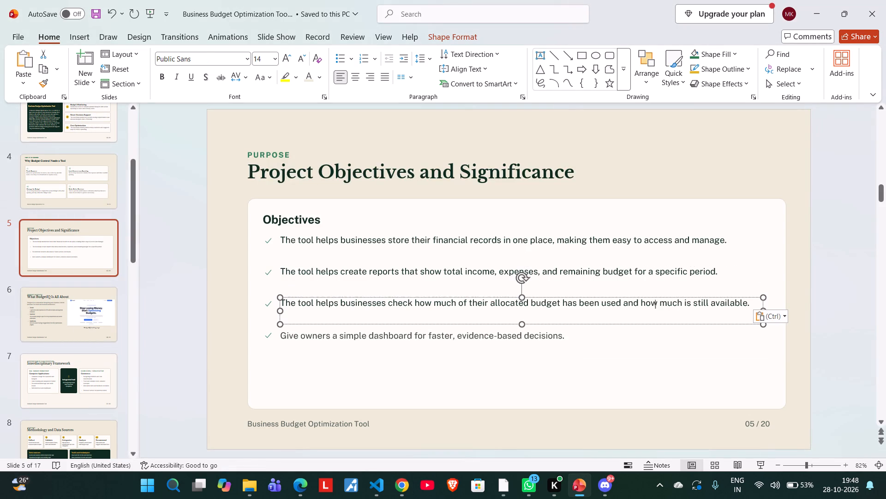
Replace the fourth objective with ChatGPT's "Improve Business Efficiency" sentence about simplifying budget management and saving time.
key("alt+Tab")
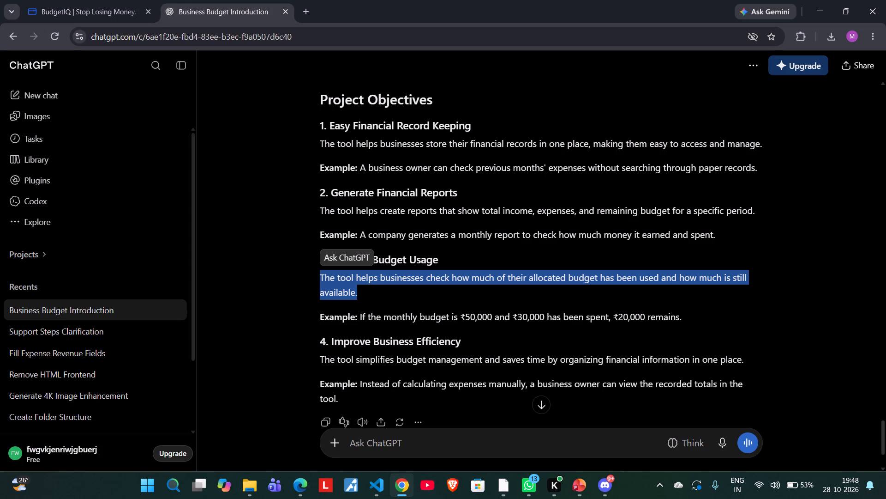
triple_click(351, 359)
key("ctrl+c")
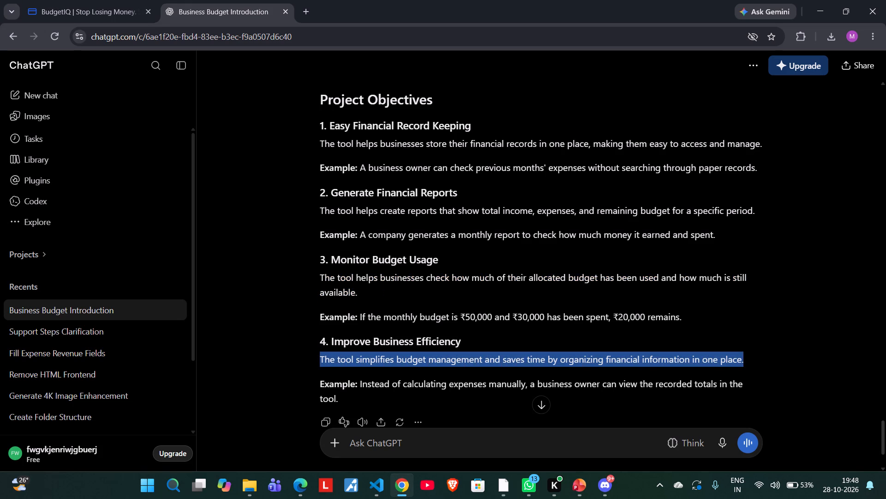
key("alt+Tab")
triple_click(347, 336)
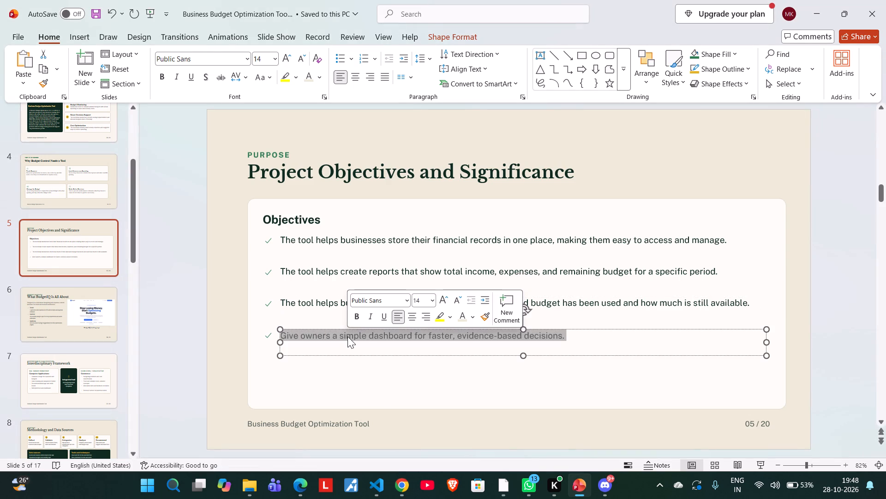
key("ctrl+v")
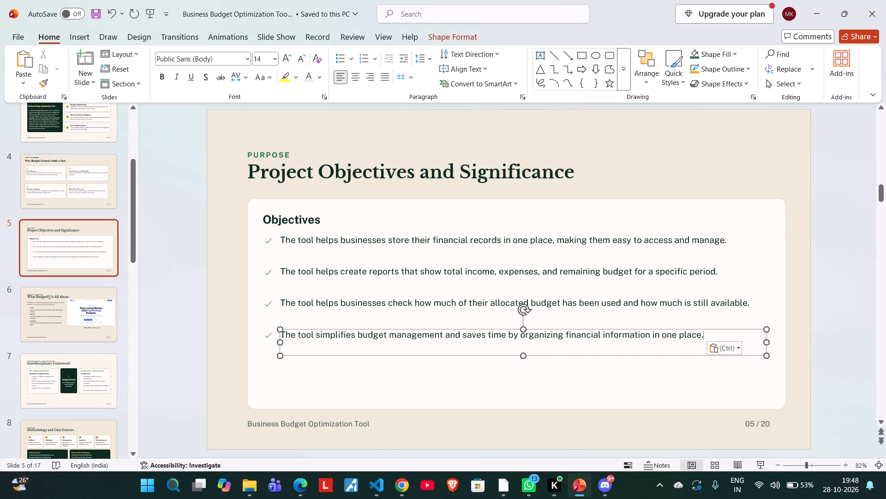
Set the font of all text on slide 5 to Times New Roman and clear the selection.
key("ctrl+a")
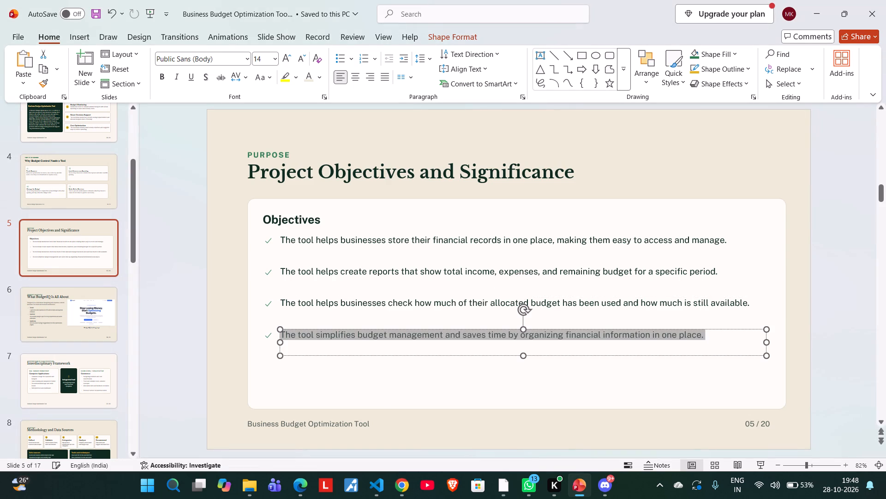
left_click(202, 234)
key("ctrl+a")
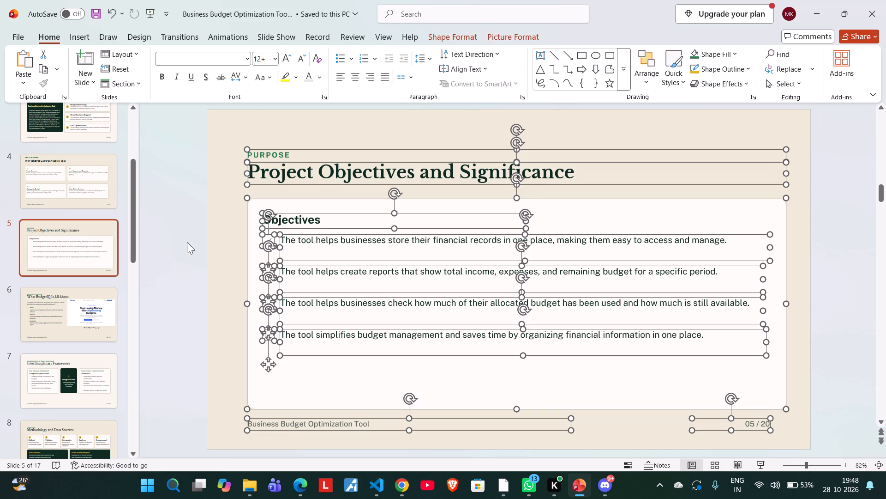
left_click(184, 61)
type("ti")
key("Return")
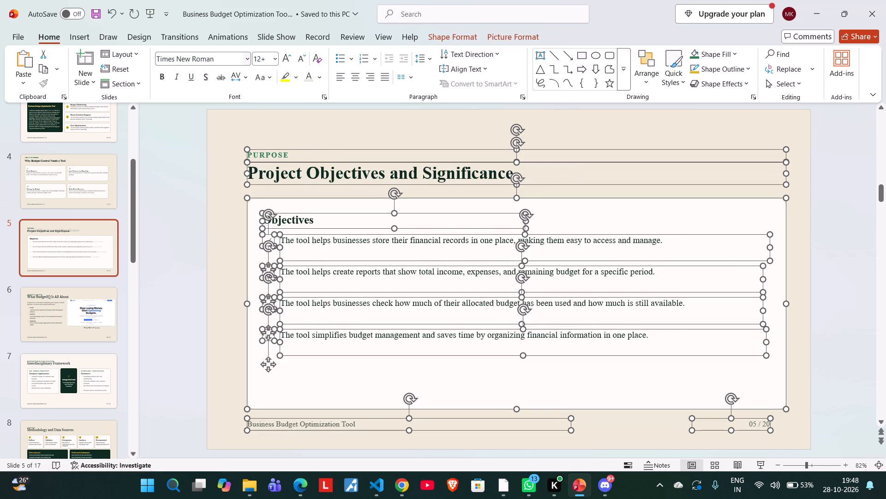
left_click(174, 212)
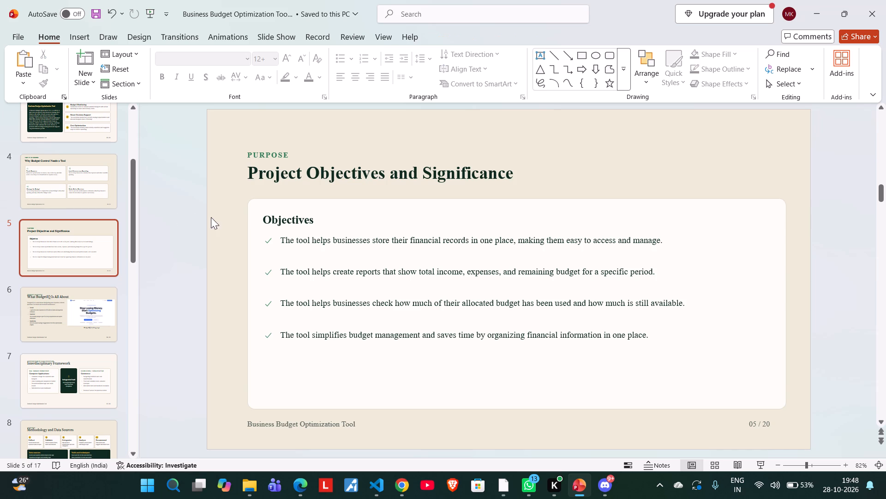
Set the font size of the first objective, about storing financial records in one place, to 16.
triple_click(292, 242)
left_click(292, 242)
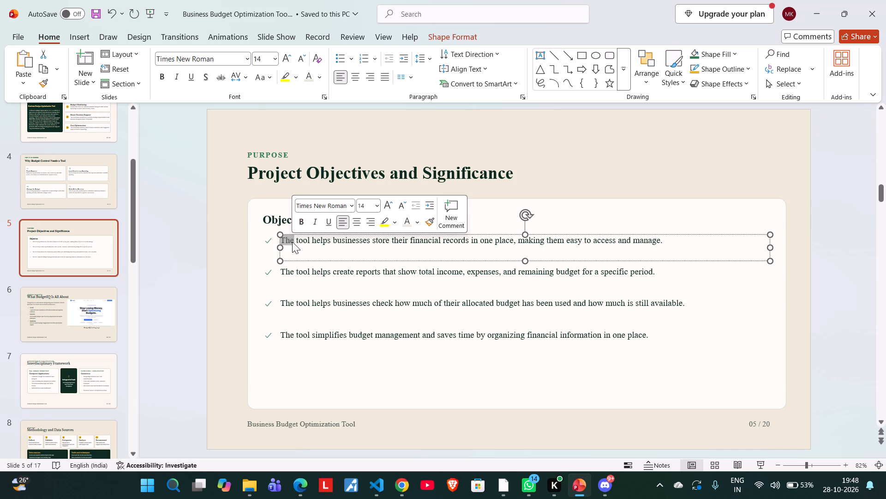
triple_click(292, 242)
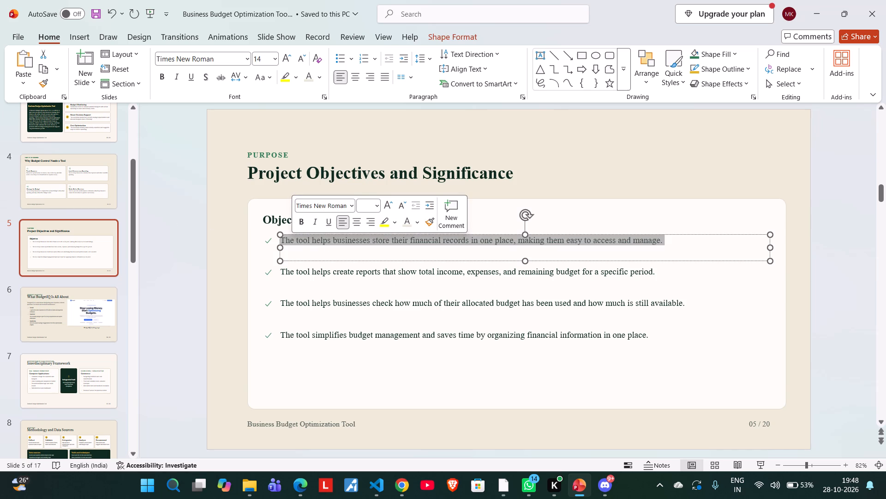
left_click(376, 206)
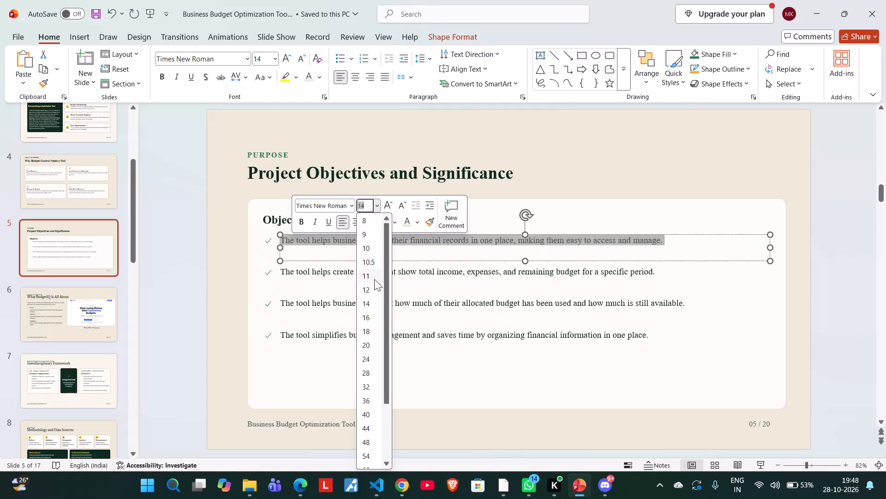
left_click(369, 316)
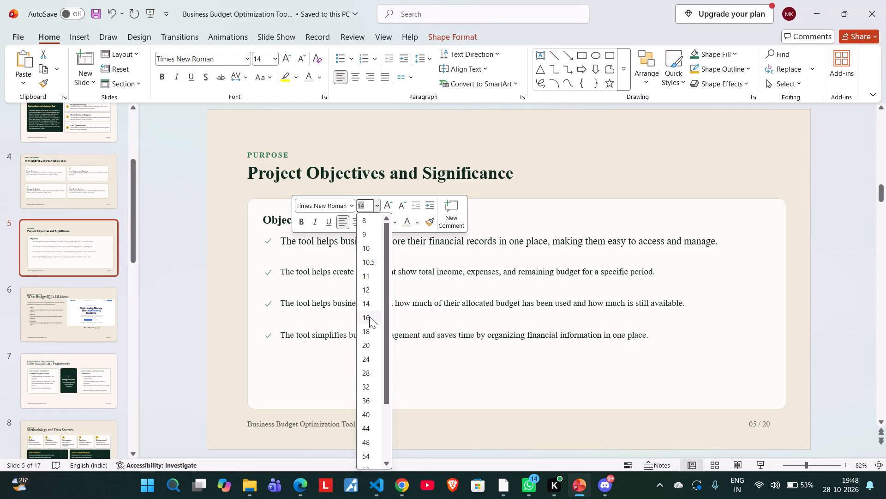
Set the font size of the second objective, about reports showing income, expenses and remaining budget, to 16.
triple_click(309, 274)
left_click(309, 274)
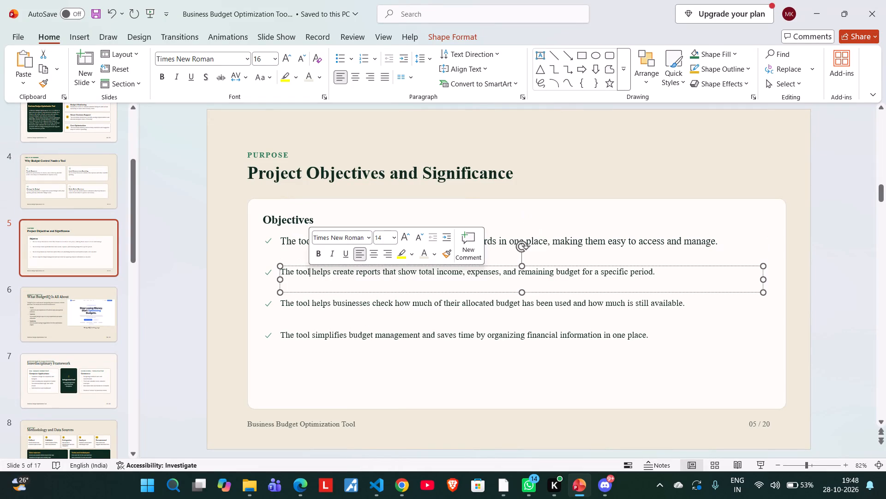
triple_click(309, 274)
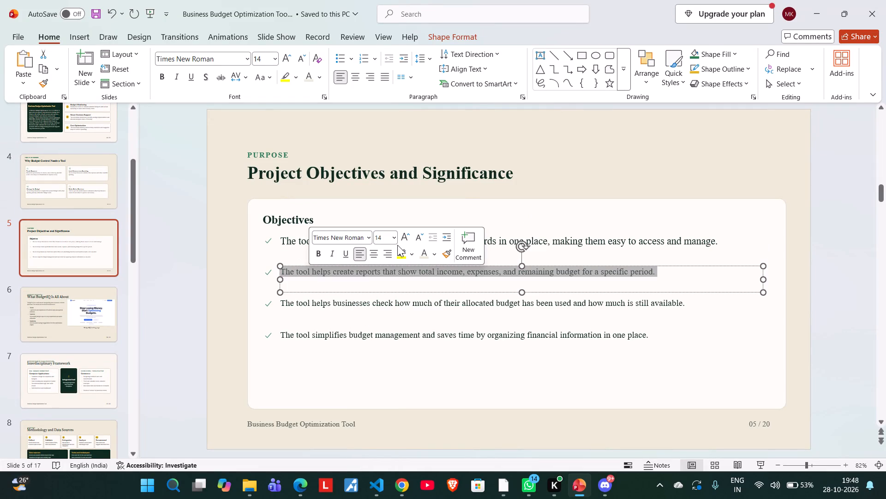
left_click(392, 241)
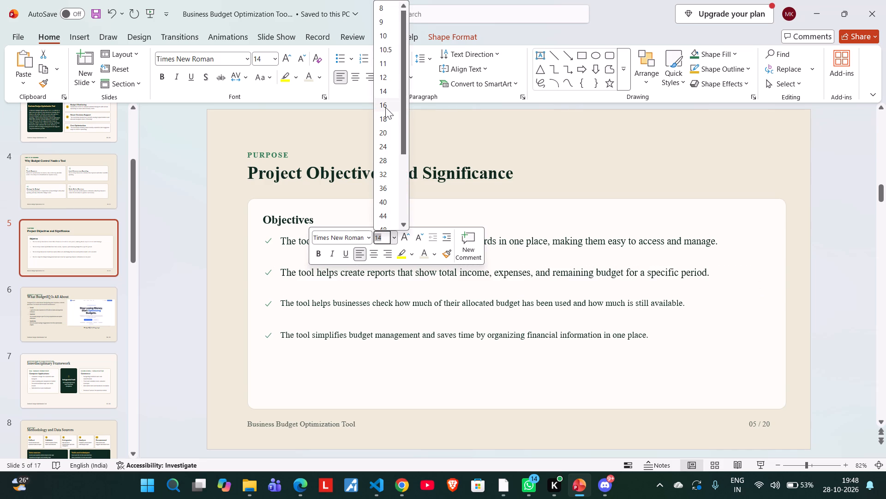
left_click(385, 107)
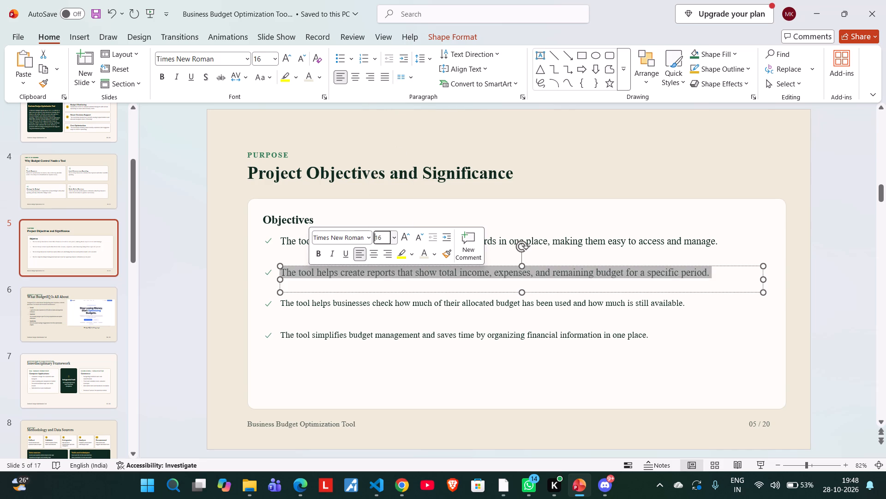
triple_click(503, 270)
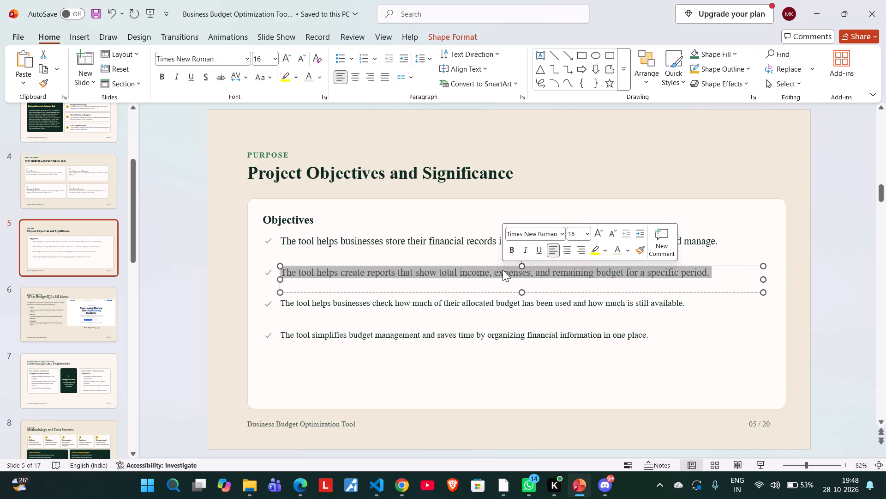
left_click(275, 58)
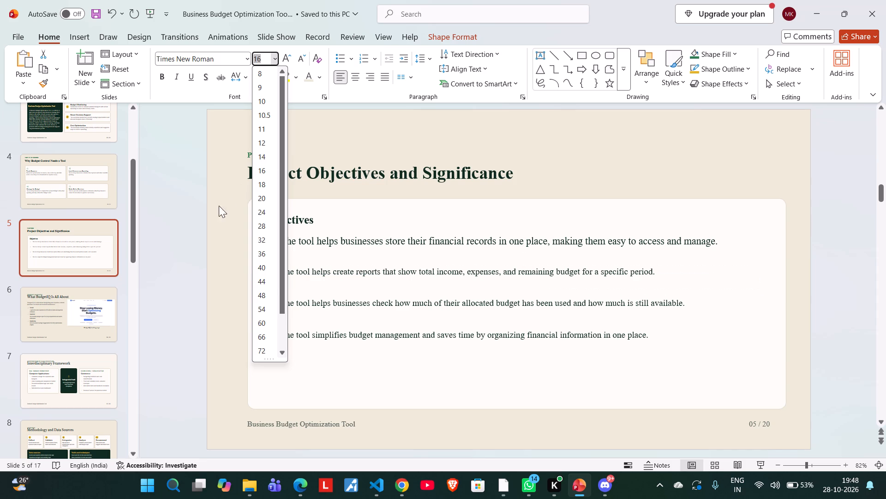
Set the font size of the third objective, about checking how much allocated budget has been used, to 16.
triple_click(354, 303)
left_click(354, 303)
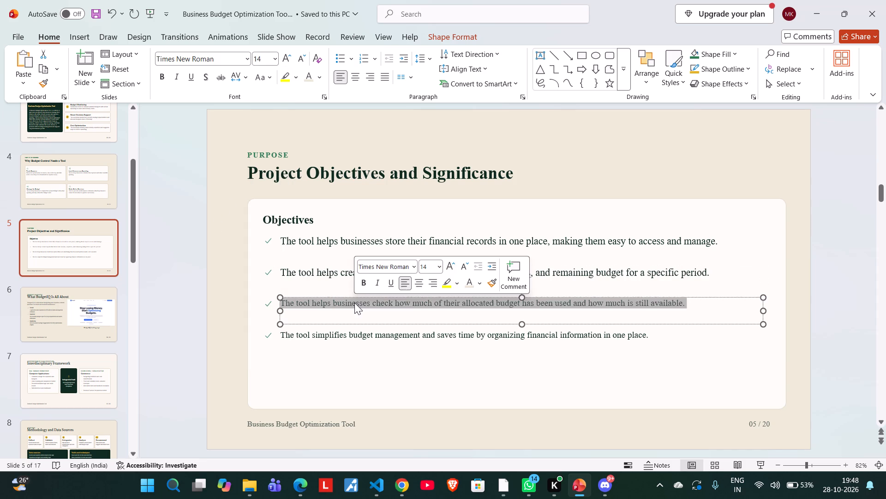
left_click(273, 58)
left_click(264, 170)
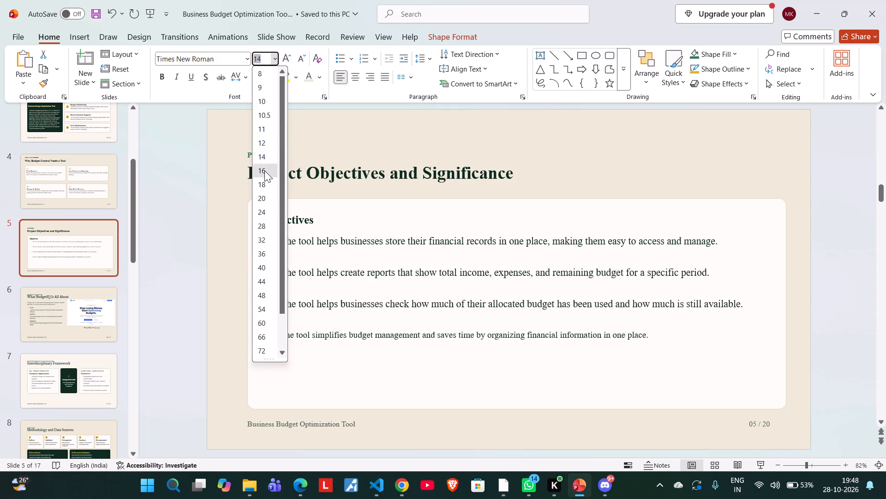
Set the font size of the fourth objective, about simplifying budget management, to 16 and clear the selection.
triple_click(318, 334)
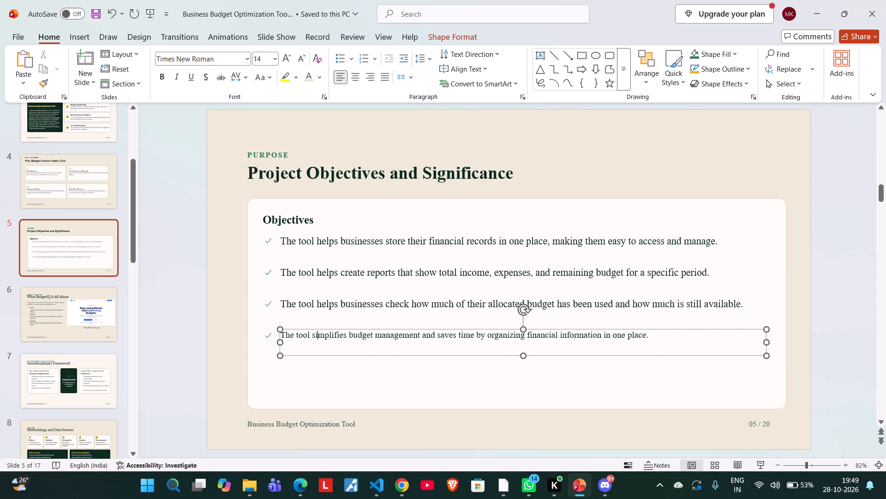
left_click(277, 57)
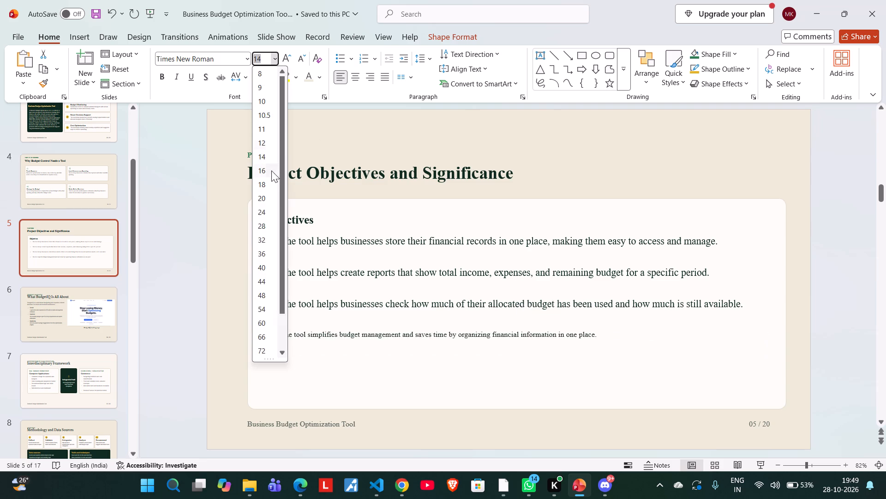
left_click(268, 175)
left_click(201, 256)
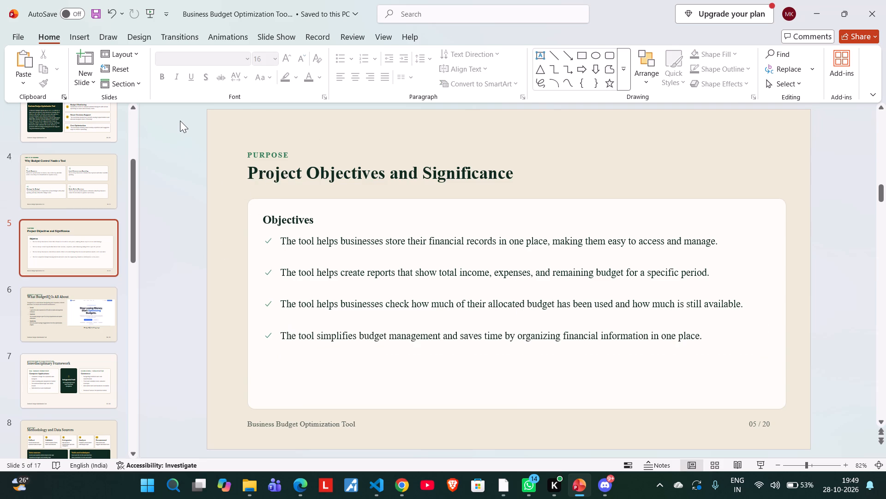
left_click(834, 357)
left_click(191, 306)
Look over the title slide and the Table of Contents slide, ending on the title slide.
scroll(56, 286, "up", 12)
left_click(53, 158)
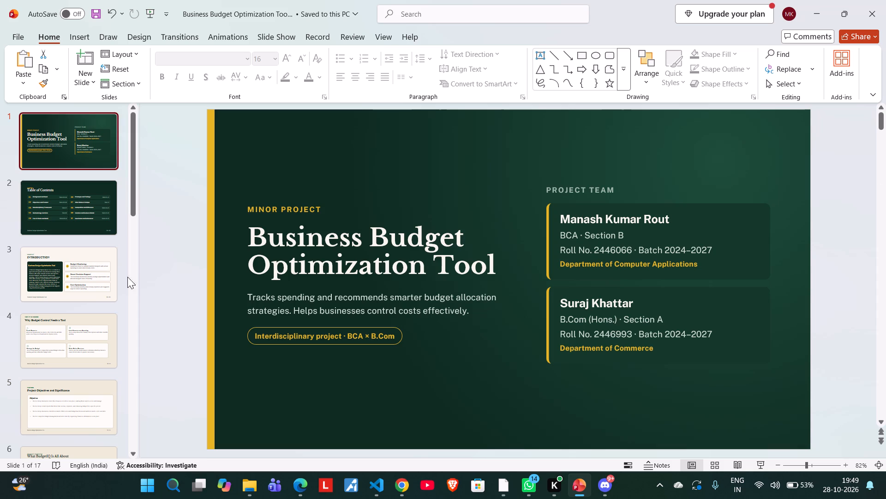
left_click(145, 293)
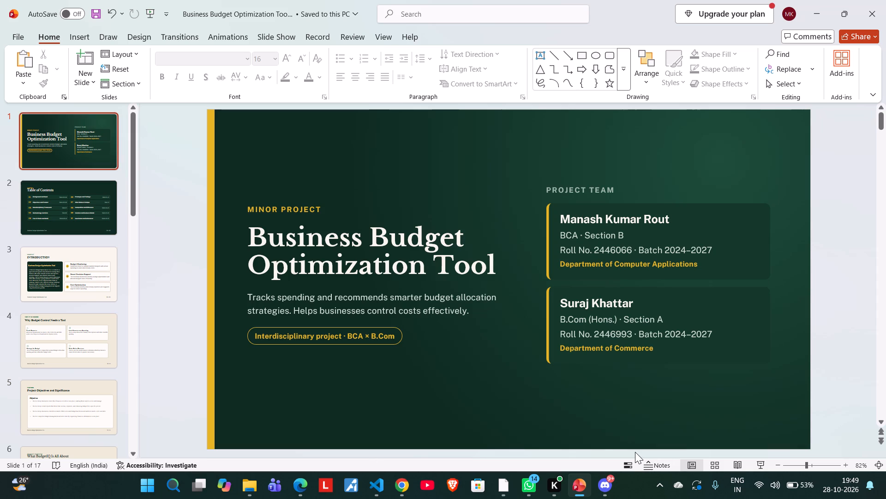
left_click(75, 216)
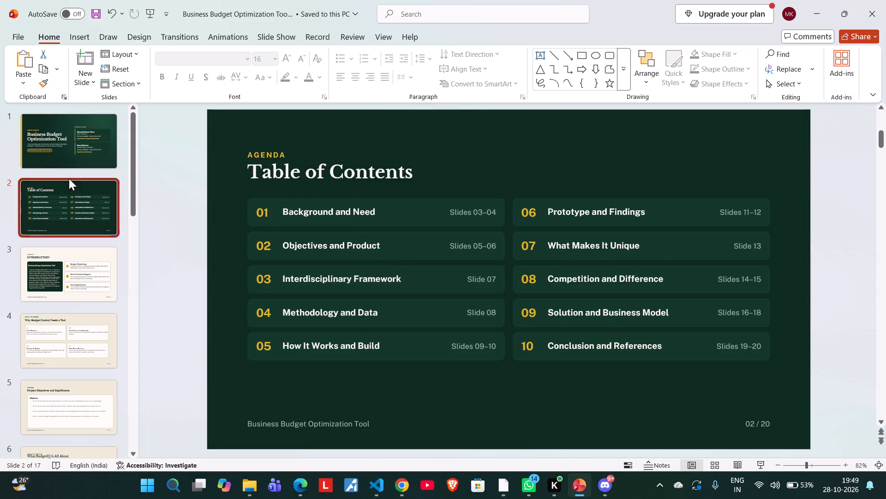
left_click(69, 162)
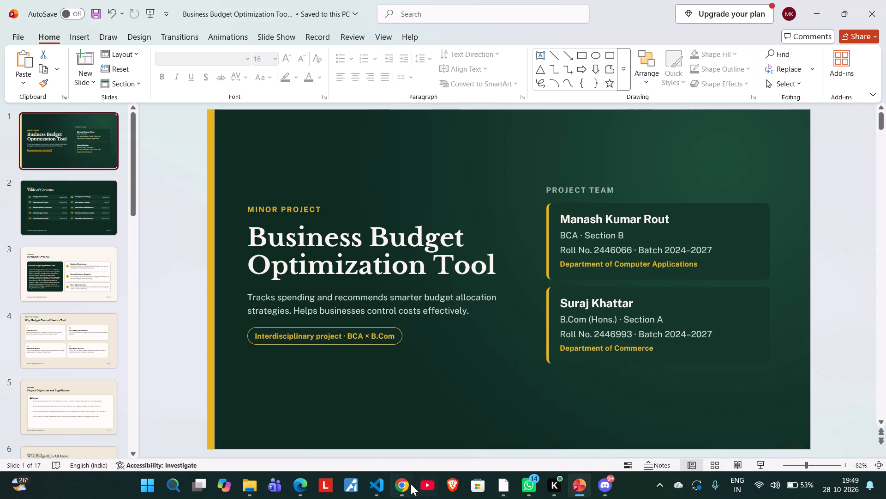
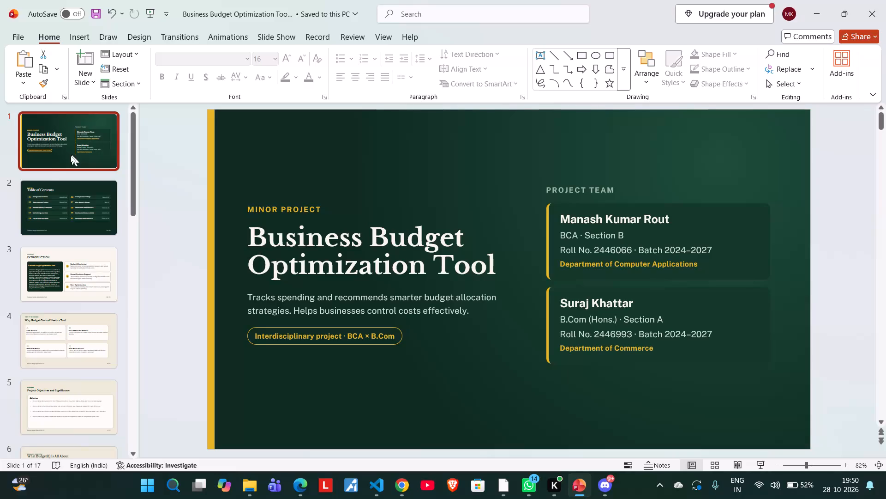
Run the slide show from the title slide and review the slides up to Analysis and Implementation, and exit the show.
left_click(143, 20)
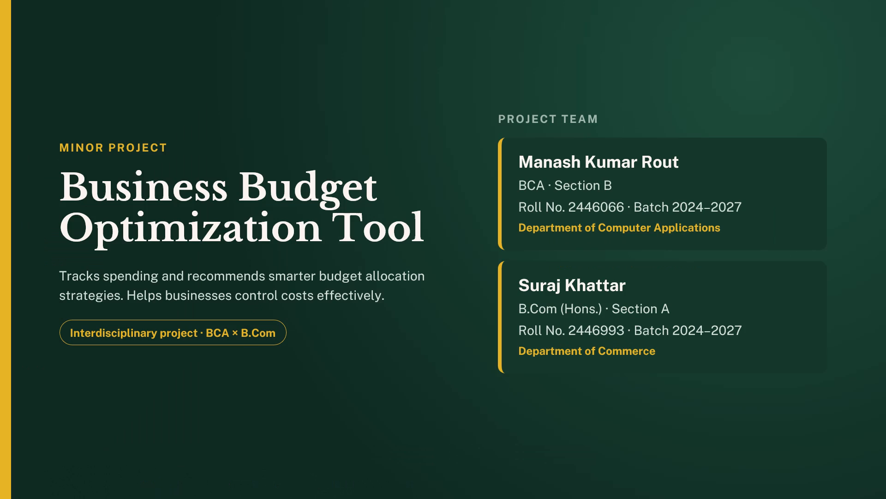
key("Down")
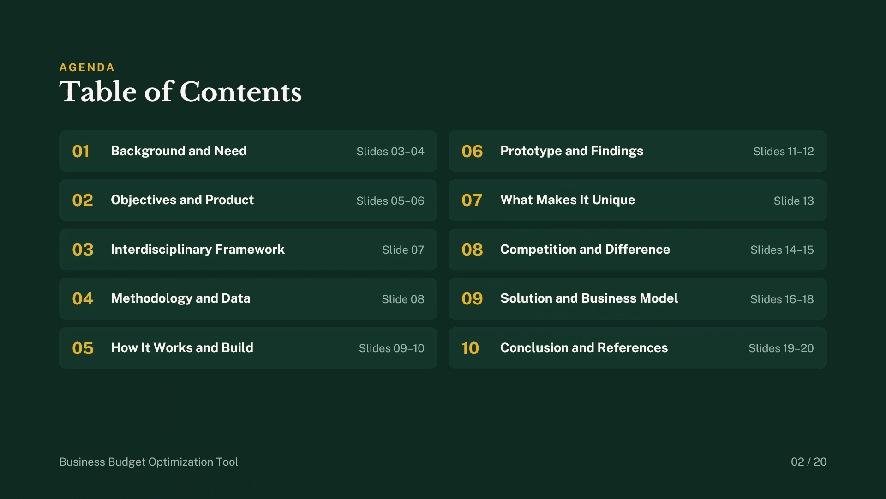
key("Down")
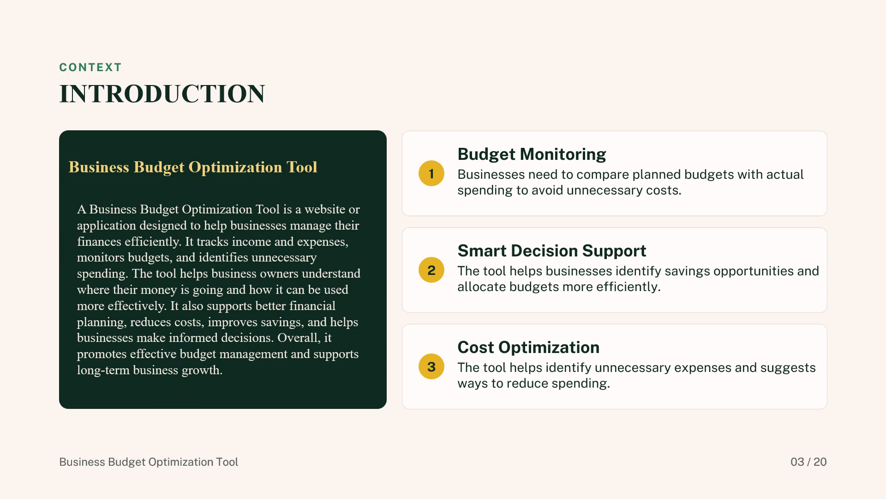
key("Up")
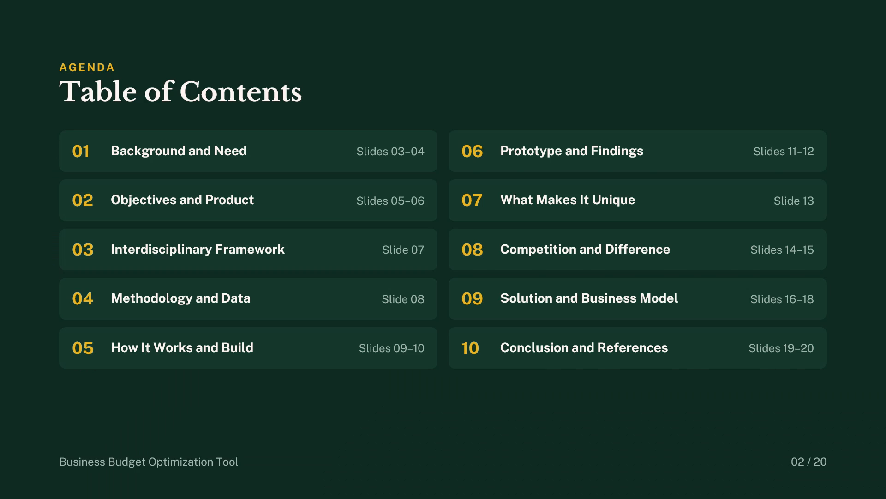
key("Down")
key("Up")
key("Down")
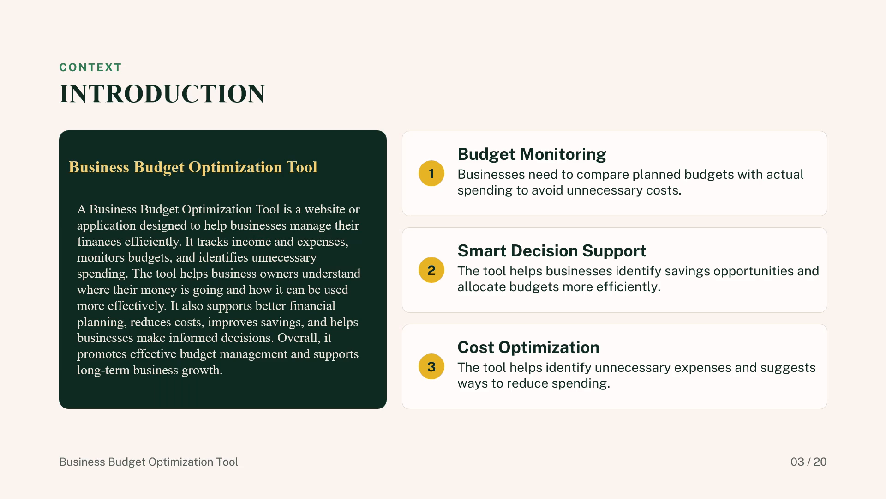
key("Down")
key("Down")
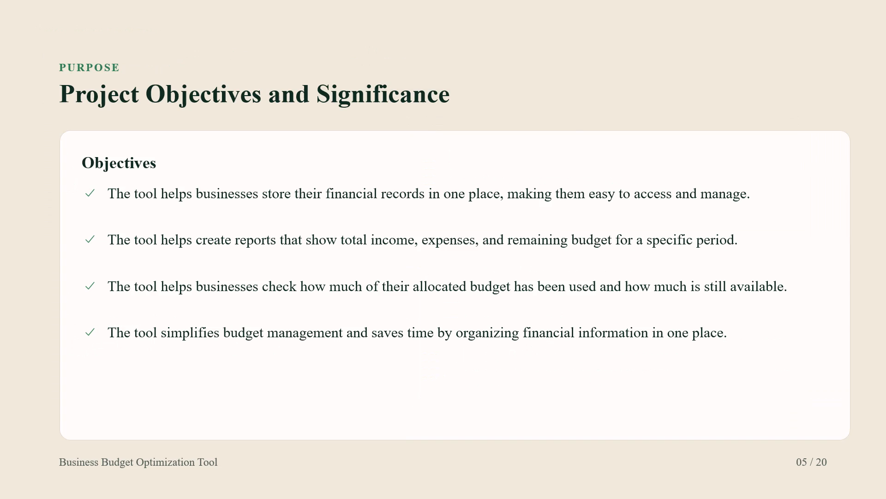
key("Down")
key("Down")
key("Up")
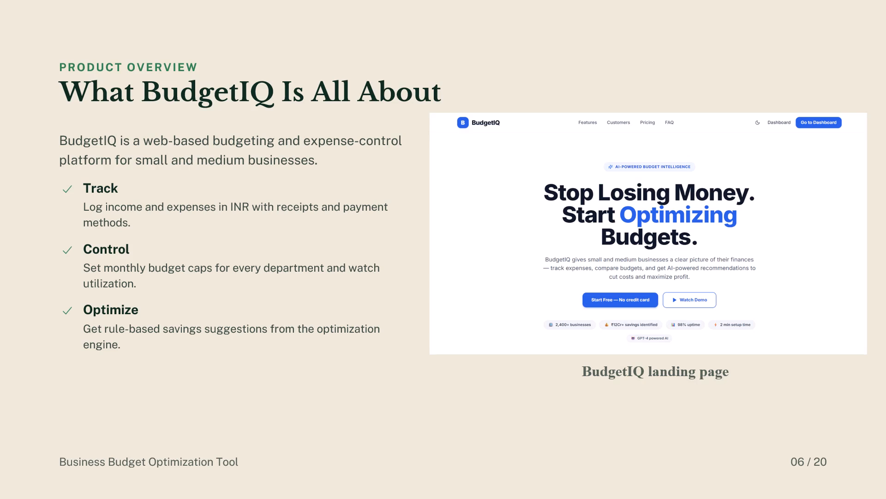
key("Down")
key("Down")
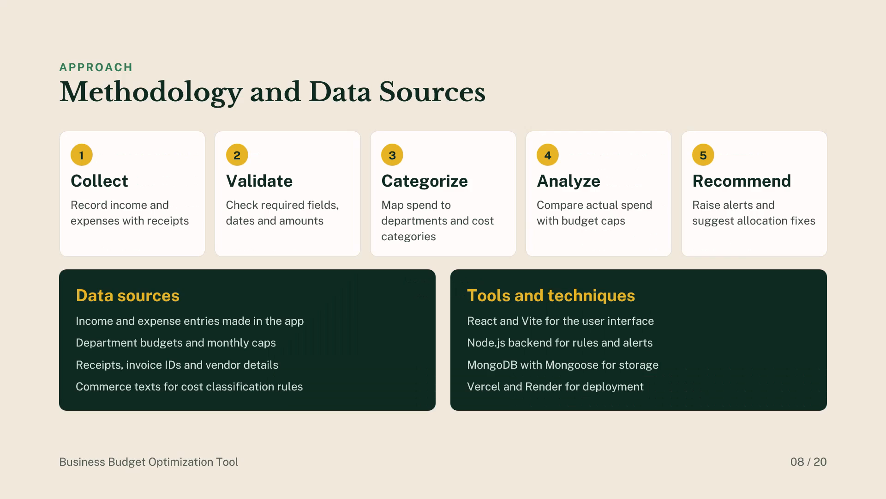
key("Down")
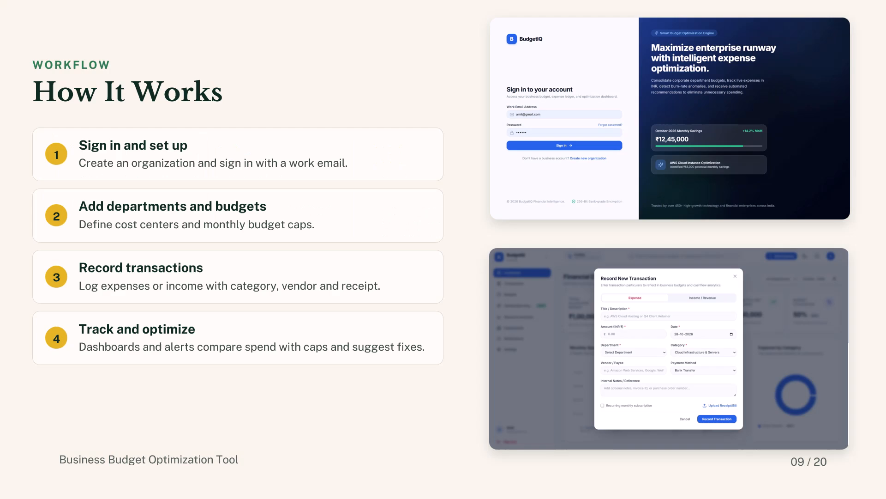
key("Down")
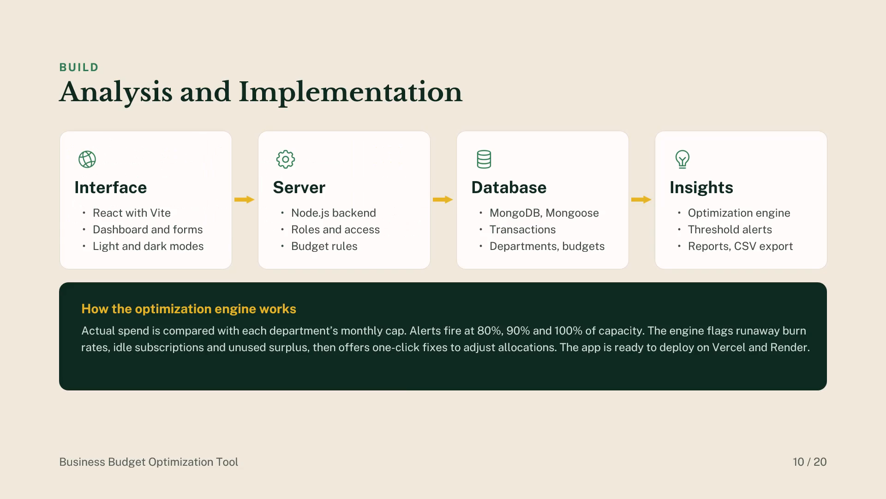
key("Escape")
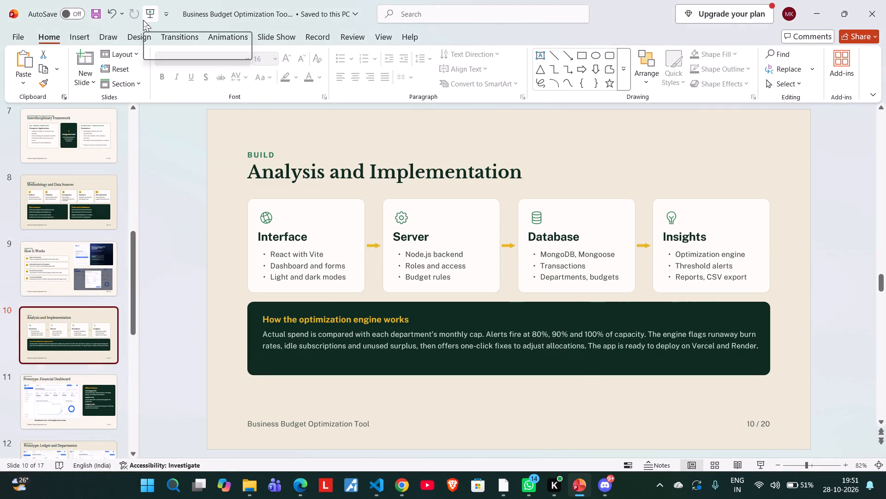
Review the remaining slides from Prototype: Financial Dashboard to References in the editing view.
key("Down")
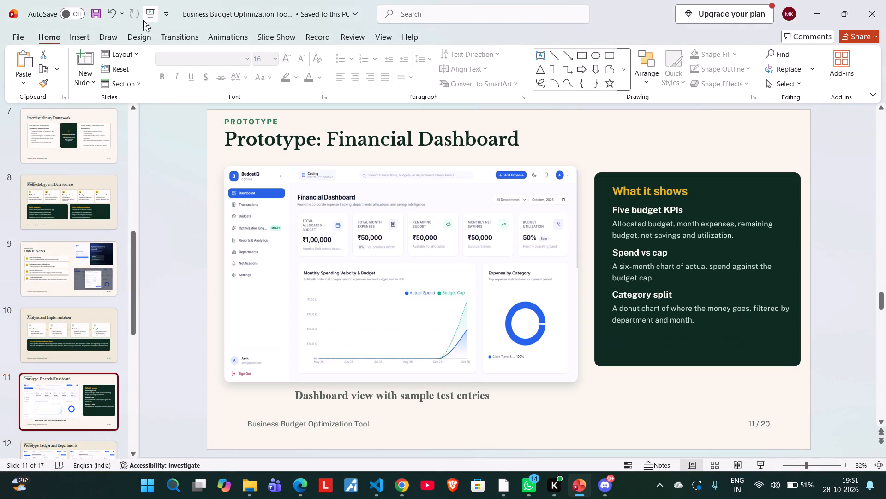
key("Down")
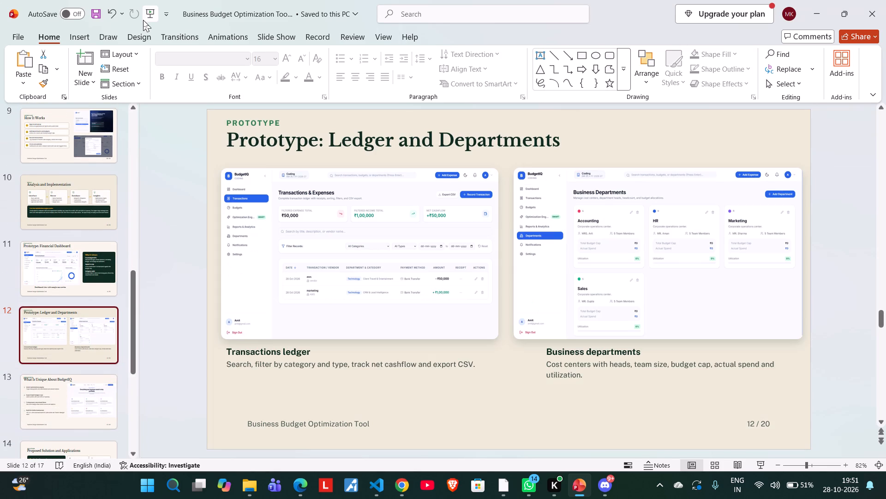
key("Down")
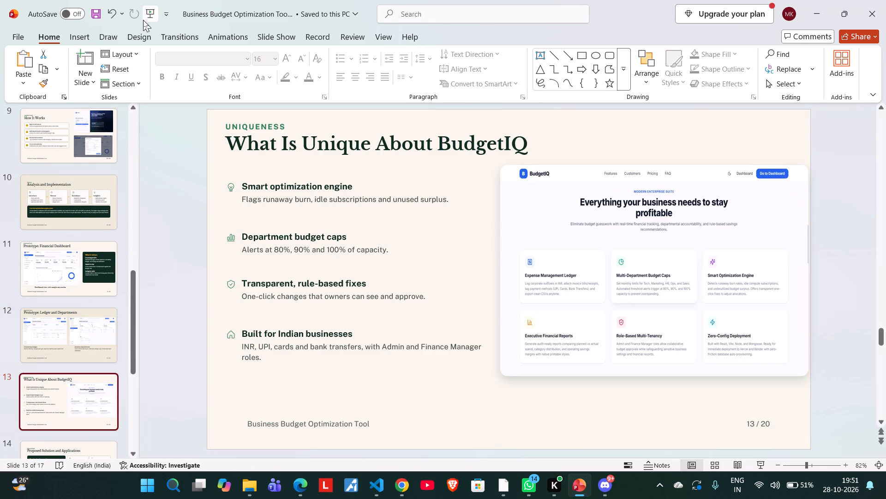
key("Down")
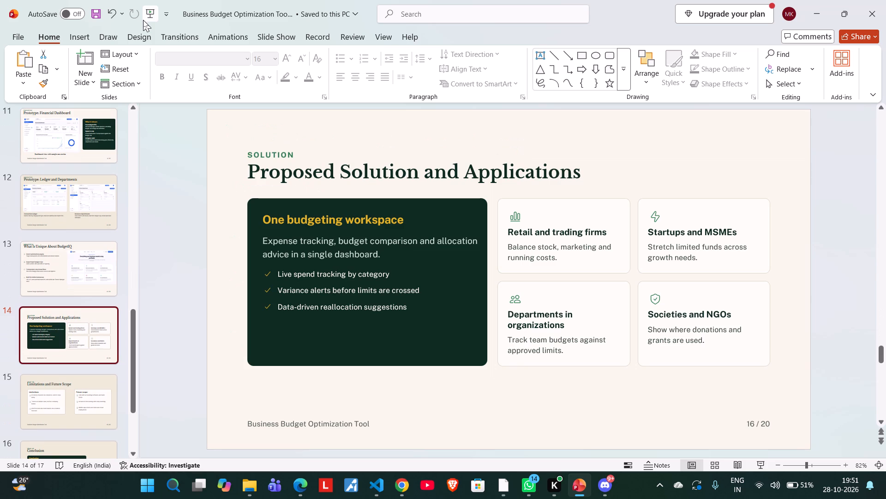
key("Down")
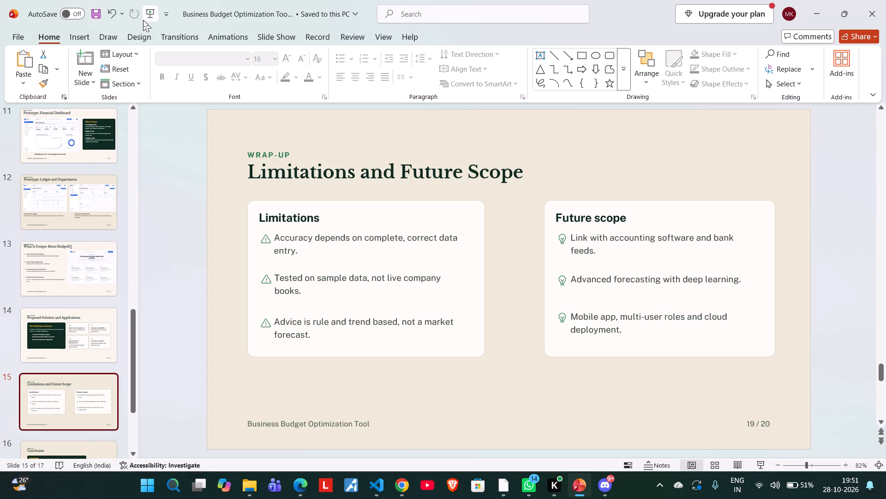
key("Down")
key("Down")
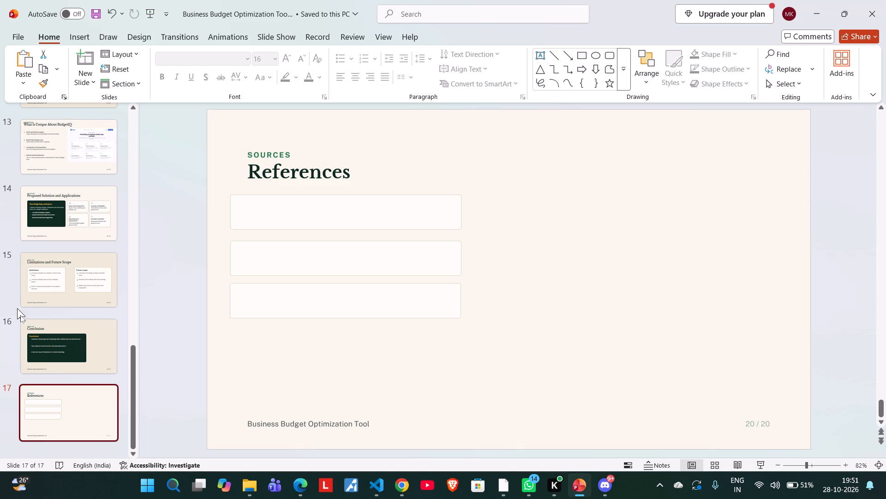
Look back through the deck from the Conclusion slide to the title slide.
left_click(52, 343)
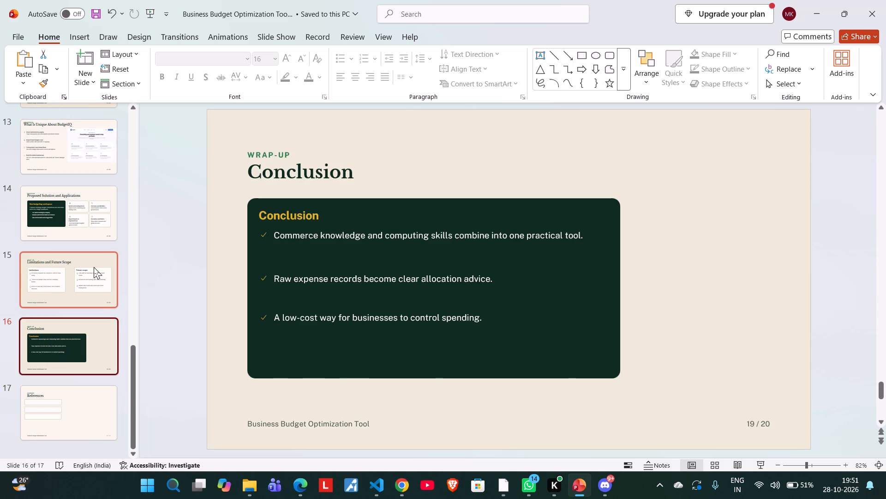
left_click(94, 267)
left_click(85, 213)
left_click(68, 154)
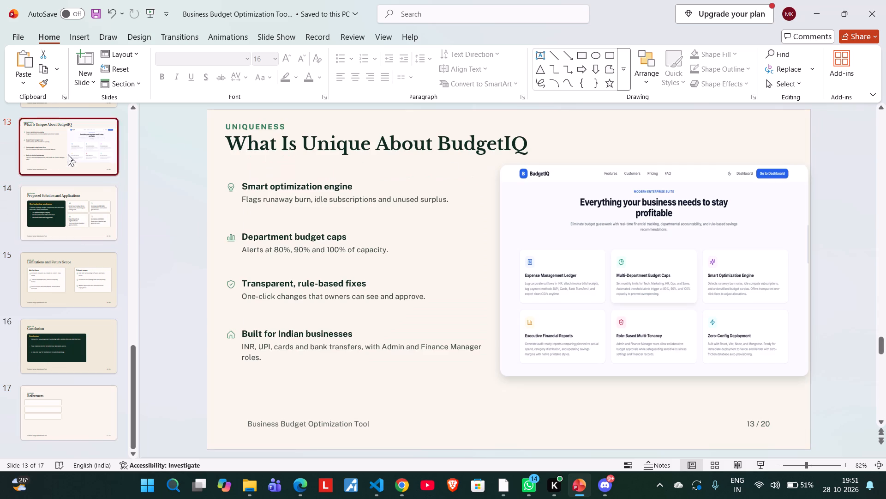
scroll(73, 242, "up", 16)
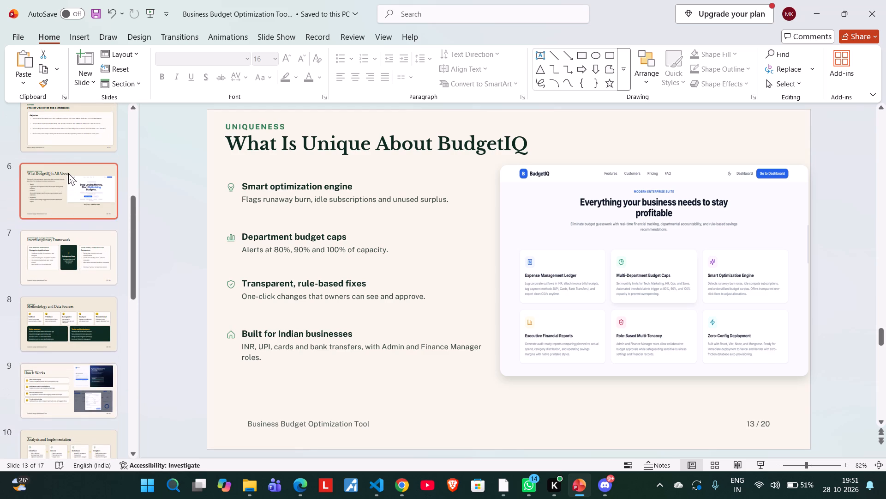
left_click(68, 173)
scroll(68, 171, "up", 3)
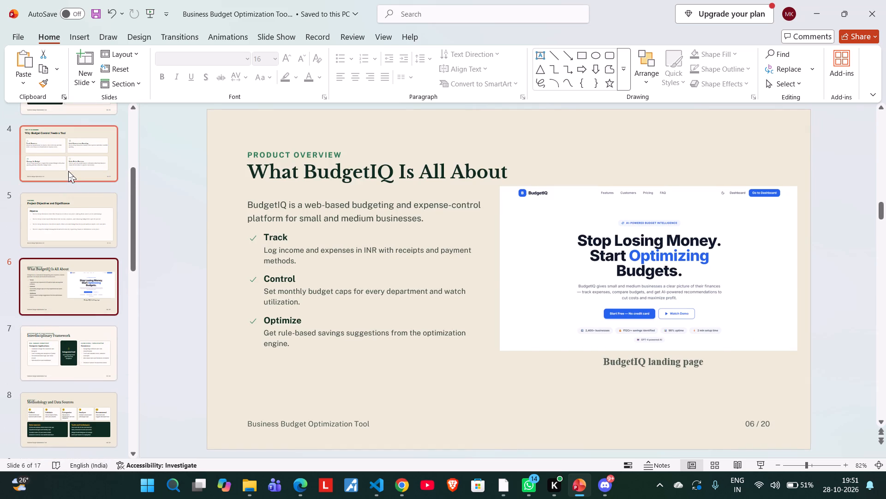
left_click(68, 171)
scroll(68, 172, "up", 9)
left_click(87, 150)
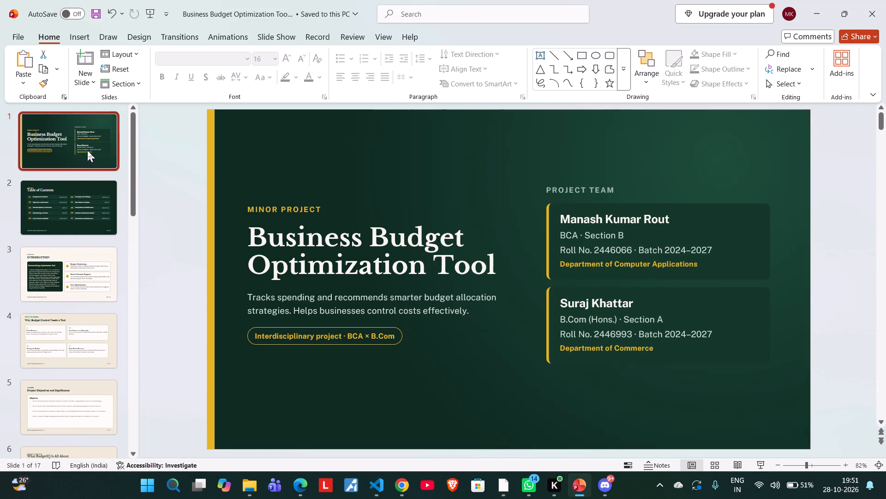
left_click(189, 267)
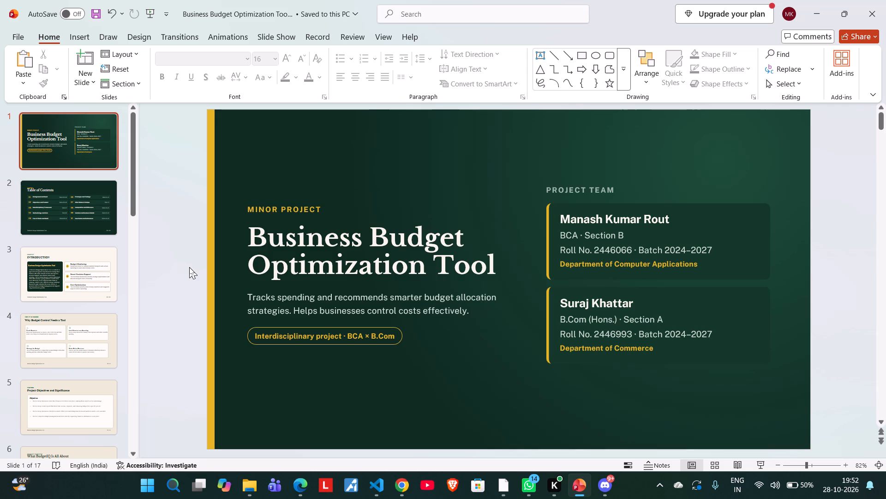
Check the slides from Introduction to Prototype: Financial Dashboard once more, comparing their content and formatting.
left_click(96, 297)
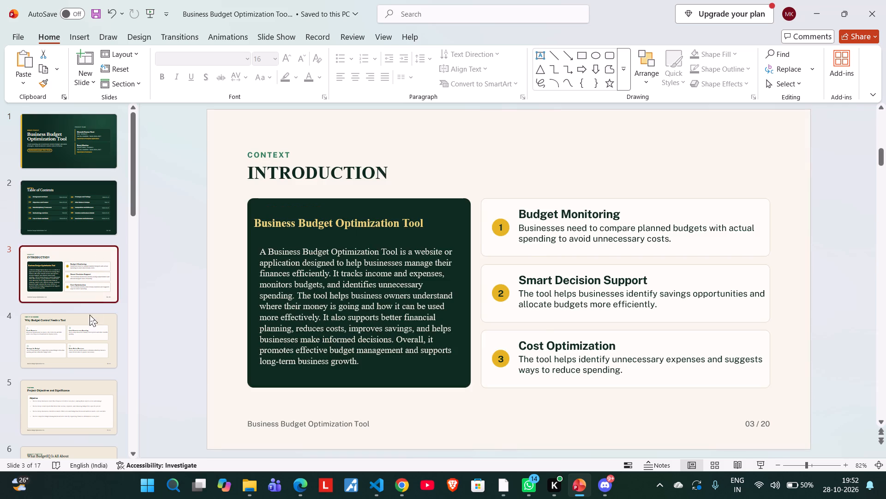
left_click(76, 348)
left_click(90, 405)
scroll(54, 267, "down", 5)
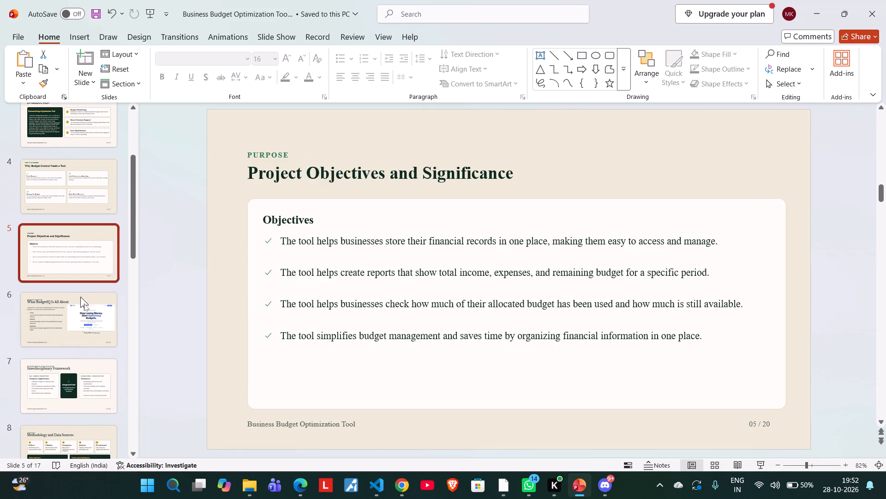
left_click(106, 341)
scroll(102, 344, "down", 2)
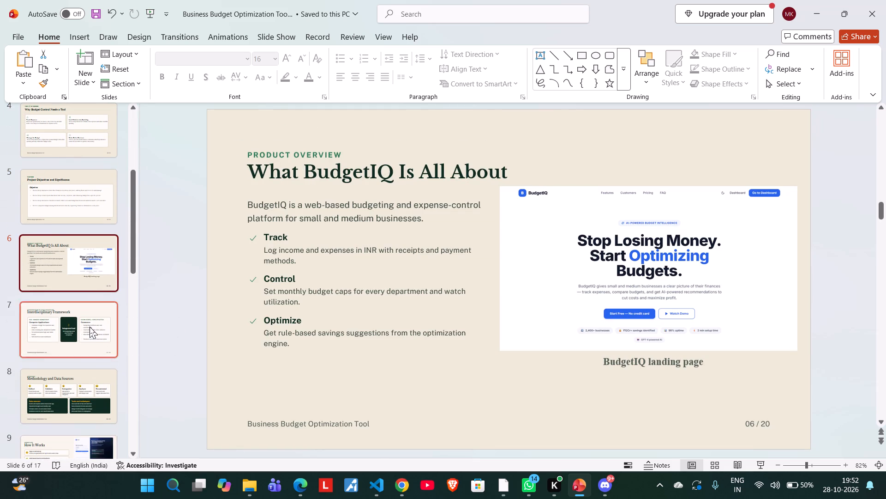
scroll(90, 319, "down", 5)
left_click(95, 277)
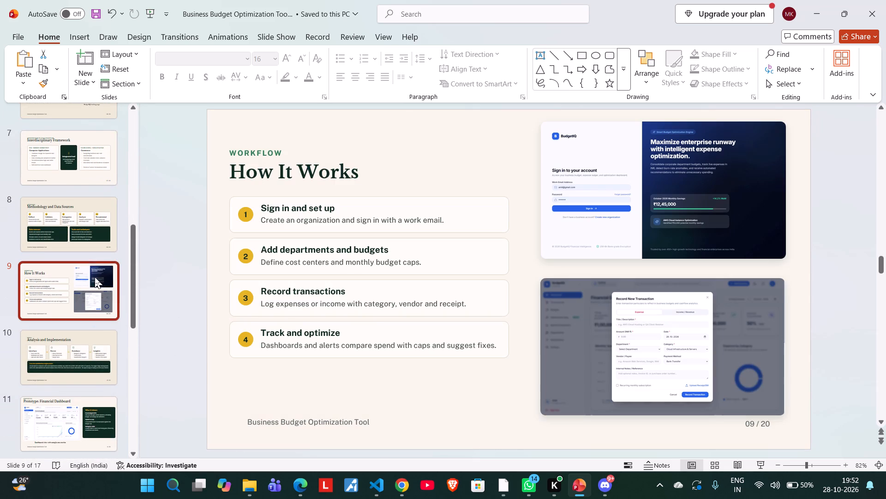
left_click(95, 361)
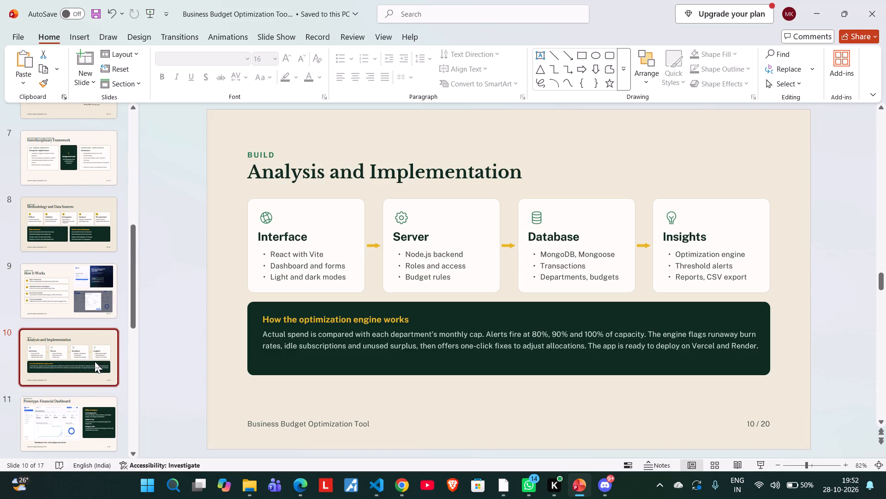
left_click(108, 421)
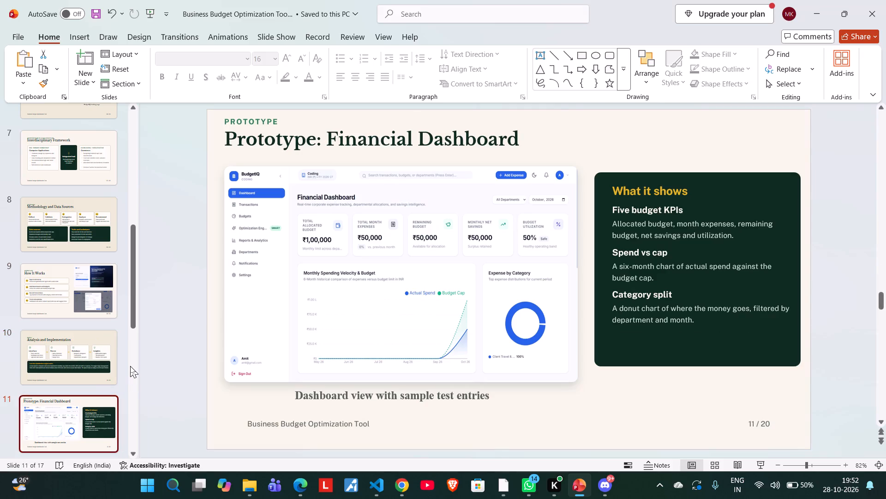
scroll(130, 365, "up", 11)
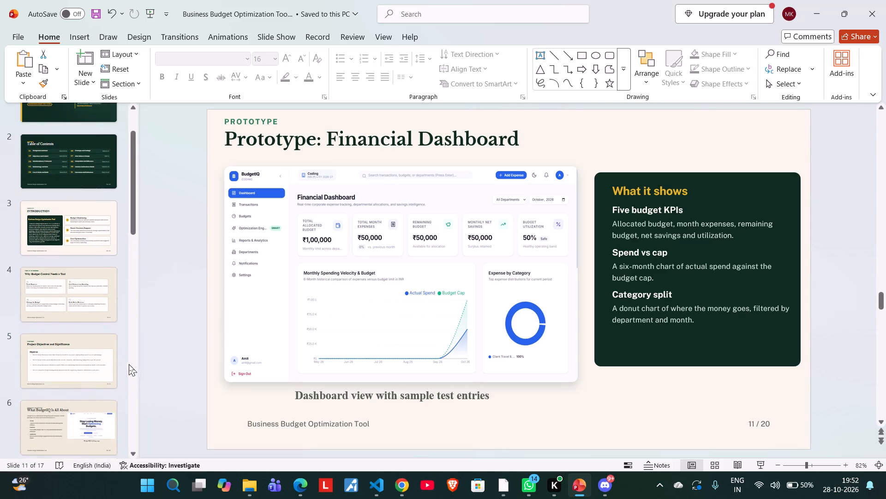
Save the deck to the Downloads folder on this PC as a PowerPoint Presentation named Business Budget Optimization Tool (1).
left_click(21, 38)
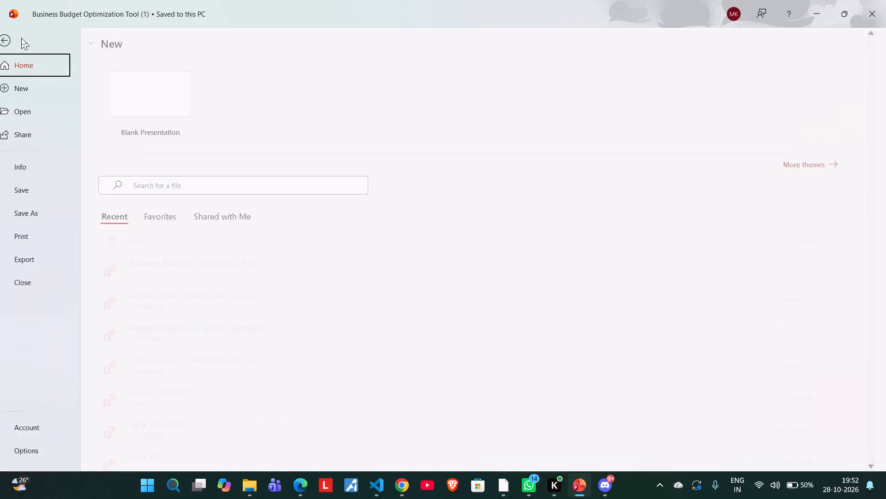
left_click(44, 215)
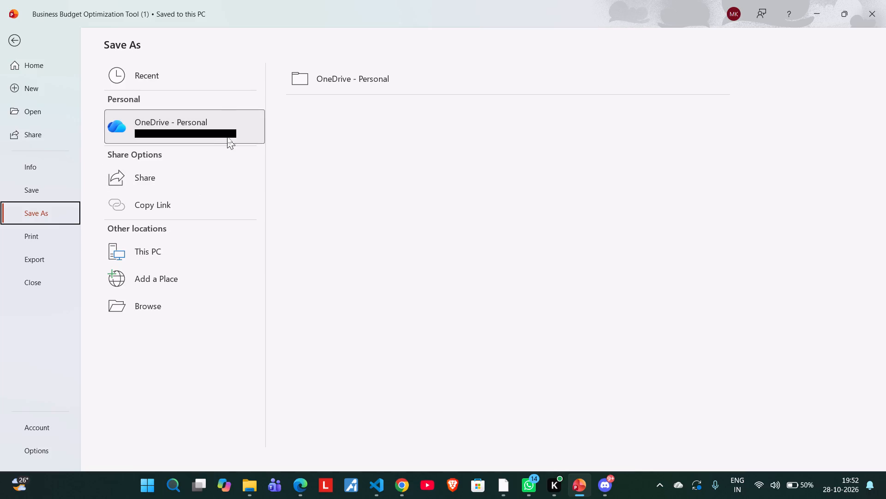
left_click(164, 252)
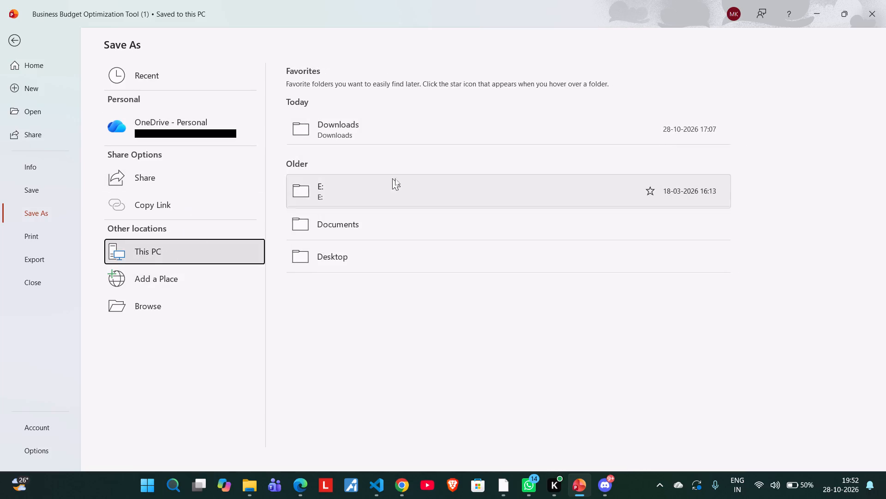
left_click(343, 128)
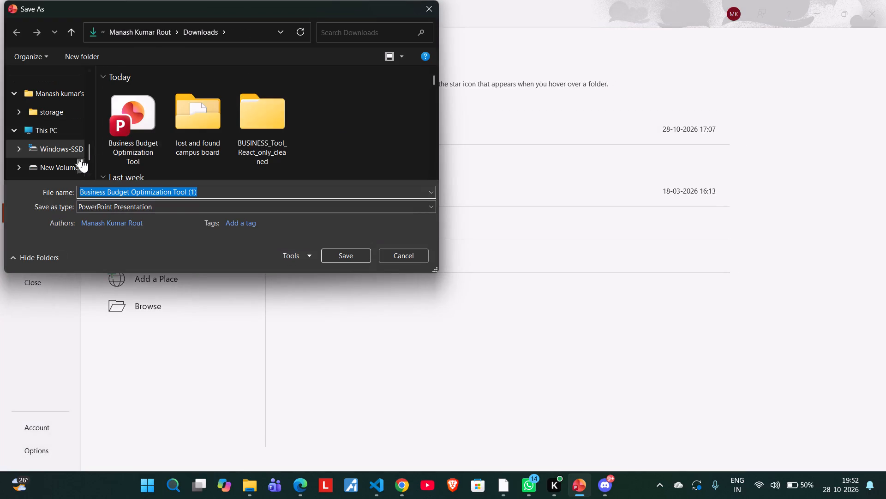
left_click(349, 257)
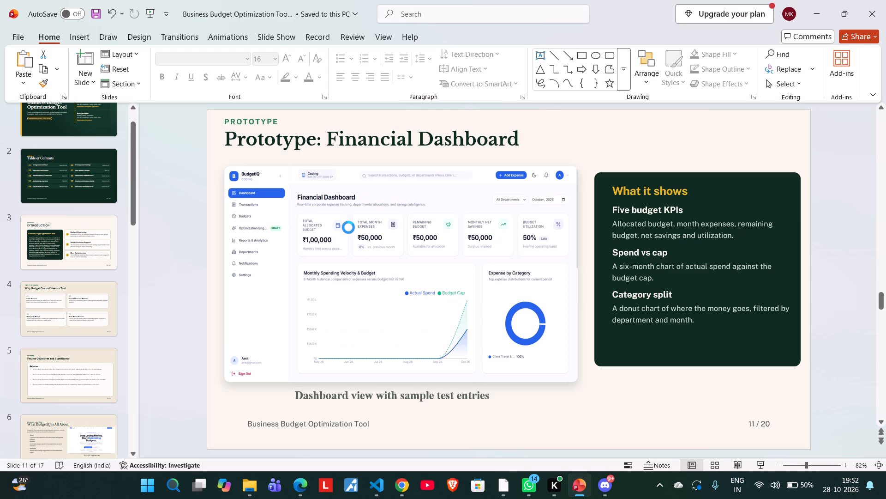
Switch to File Explorer, open the Downloads folder and select the Business Budget Optimization Tool (1) presentation.
left_click(254, 488)
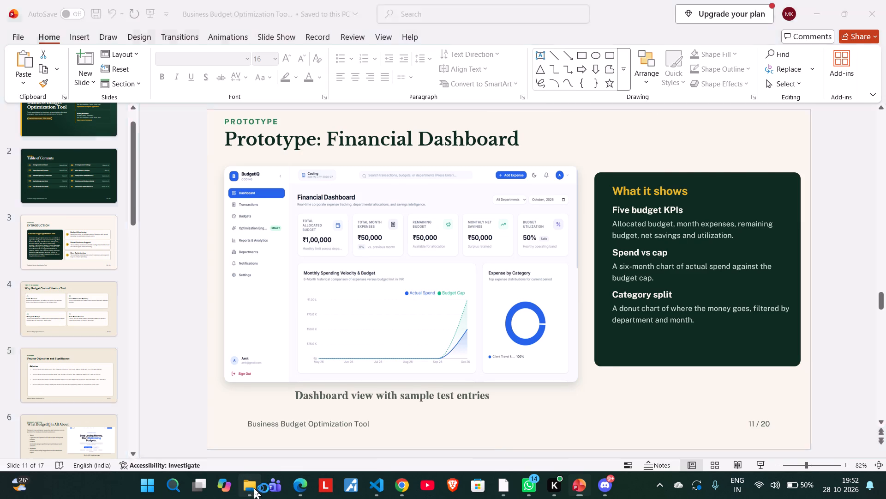
left_click(59, 185)
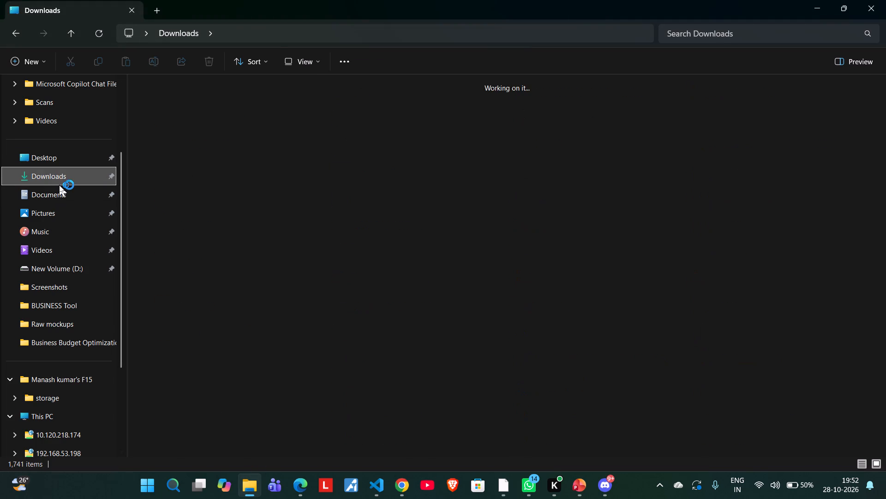
left_click(59, 185)
right_click(172, 142)
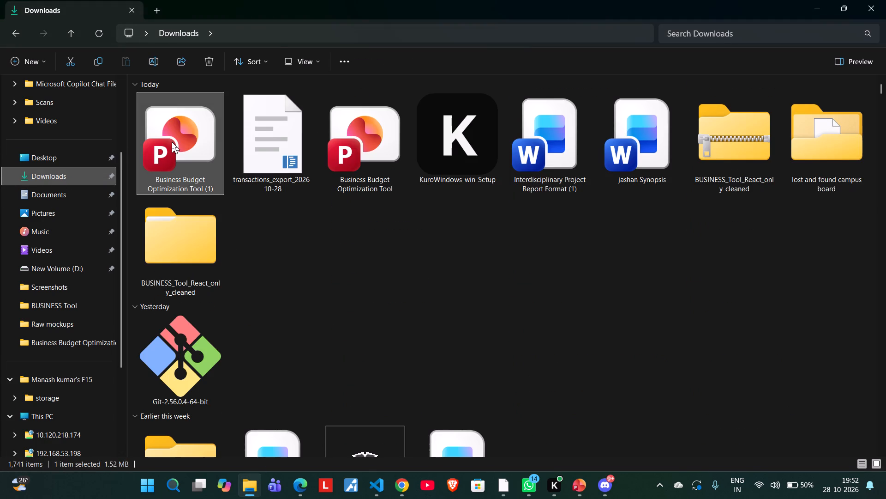
left_click(229, 46)
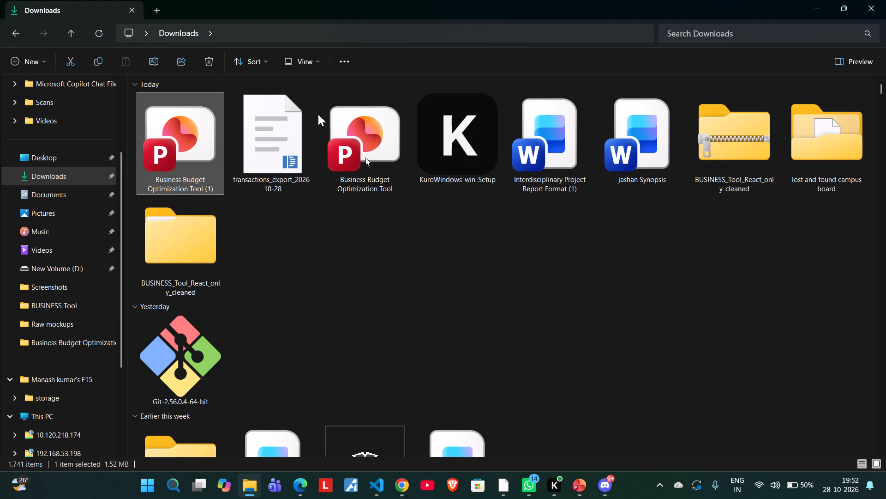
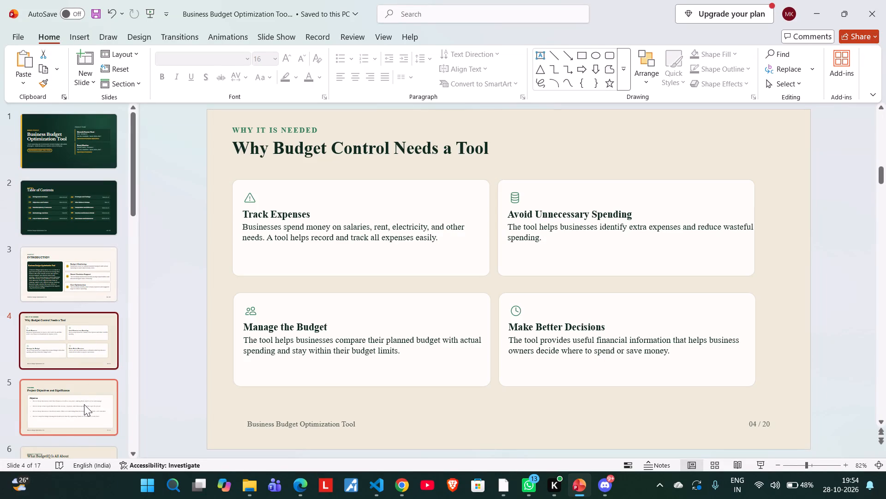
Compare the Project Objectives and Significance slide with the Why Budget Control Needs a Tool slide in the PowerPoint deck.
scroll(84, 404, "down", 2)
left_click(86, 343)
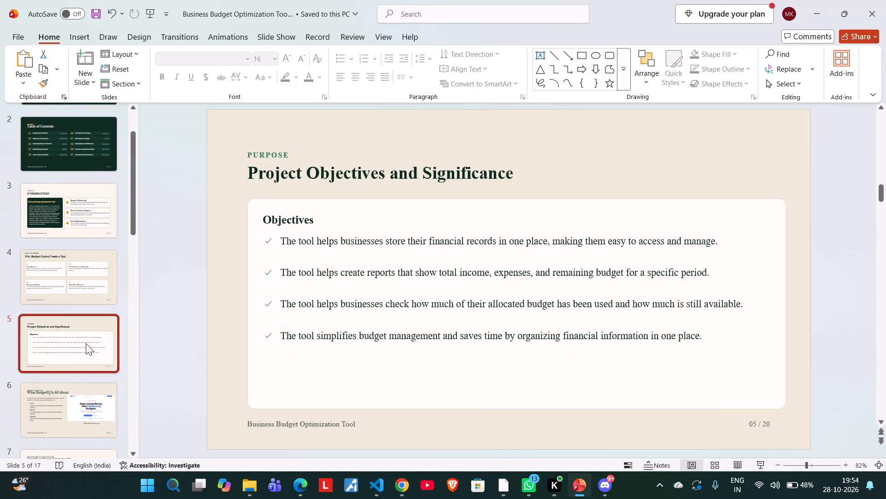
scroll(89, 345, "up", 1)
left_click(81, 325)
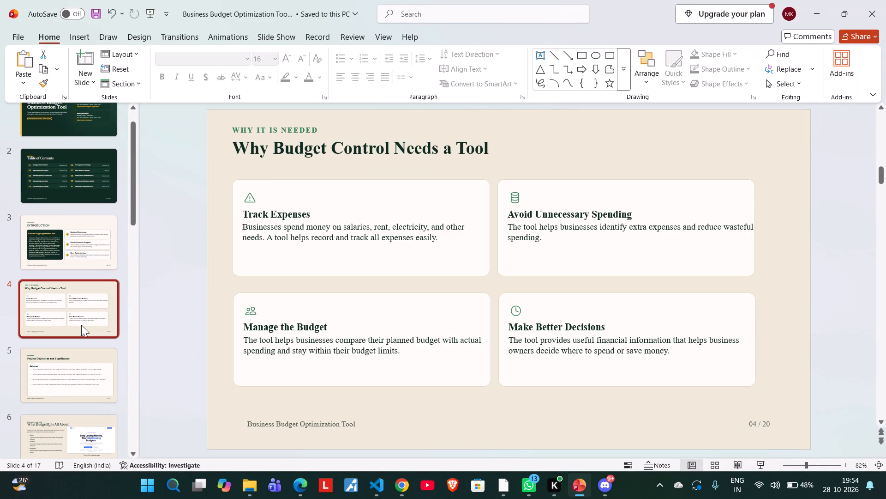
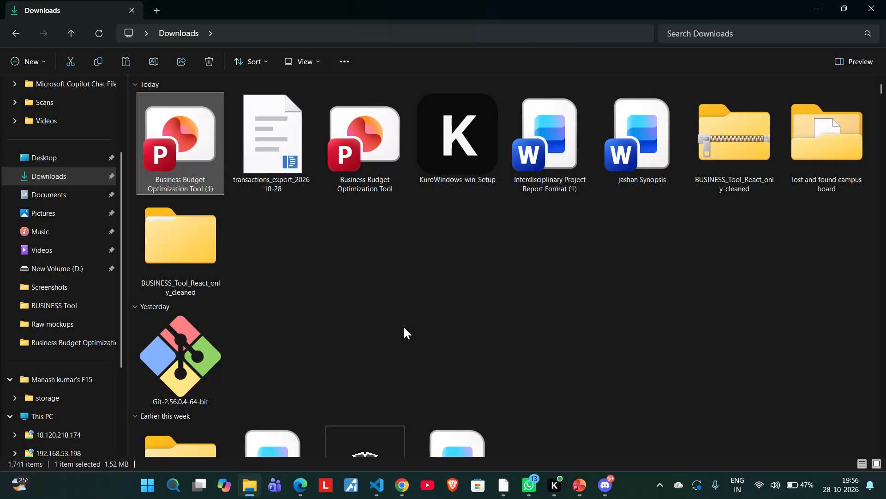
Switch back to the PowerPoint deck and review the slides from Introduction through Interdisciplinary Framework, checking their wording and font consistency.
left_click(577, 493)
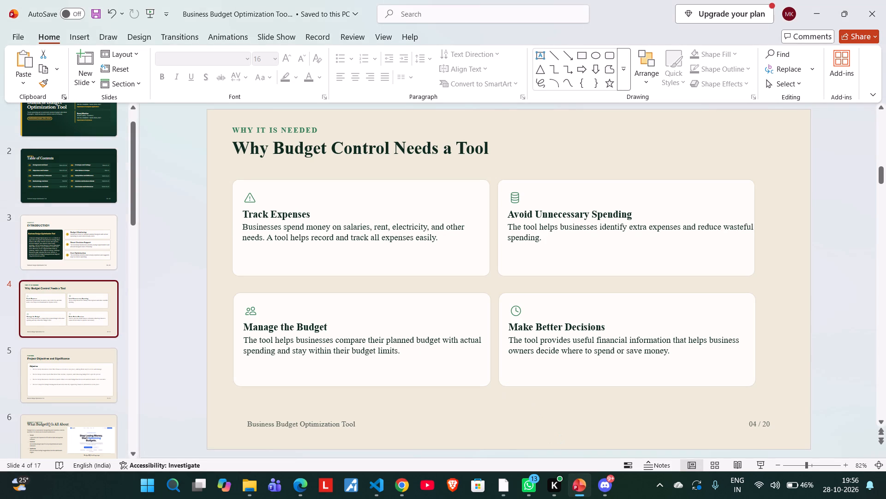
left_click(105, 362)
left_click(90, 317)
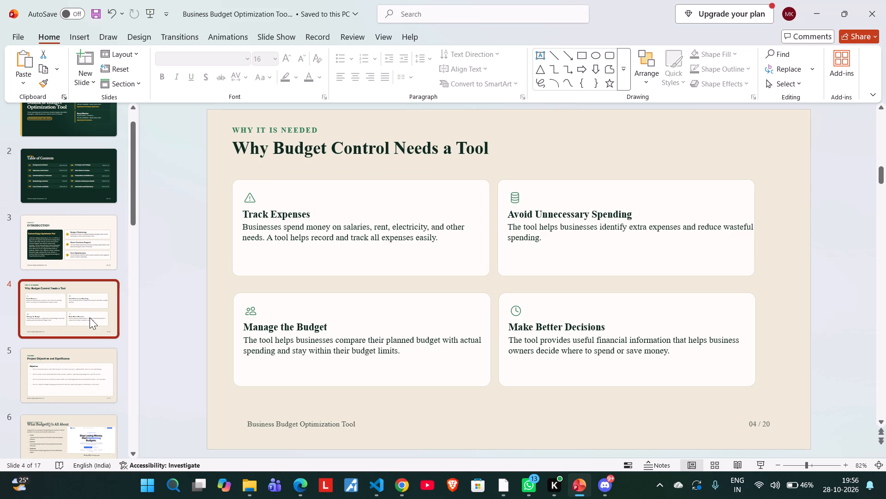
scroll(96, 306, "up", 8)
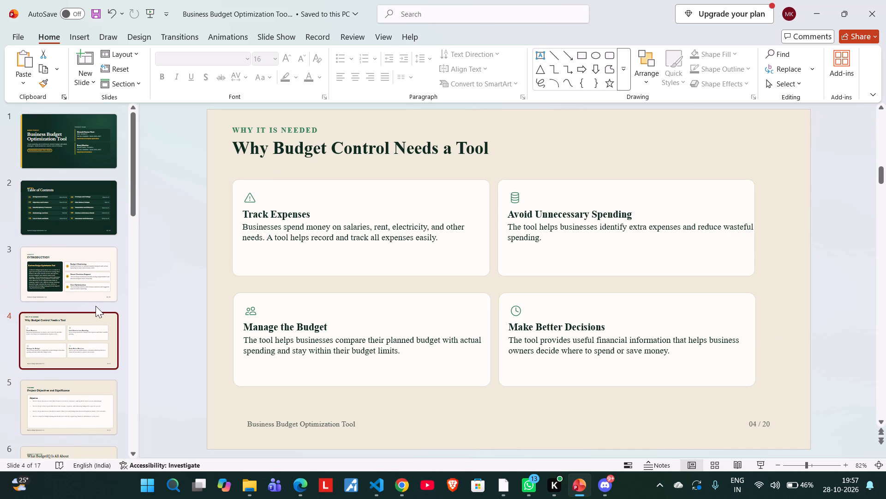
scroll(96, 306, "up", 1)
scroll(86, 236, "down", 4)
scroll(86, 236, "up", 4)
left_click(77, 280)
scroll(77, 280, "down", 3)
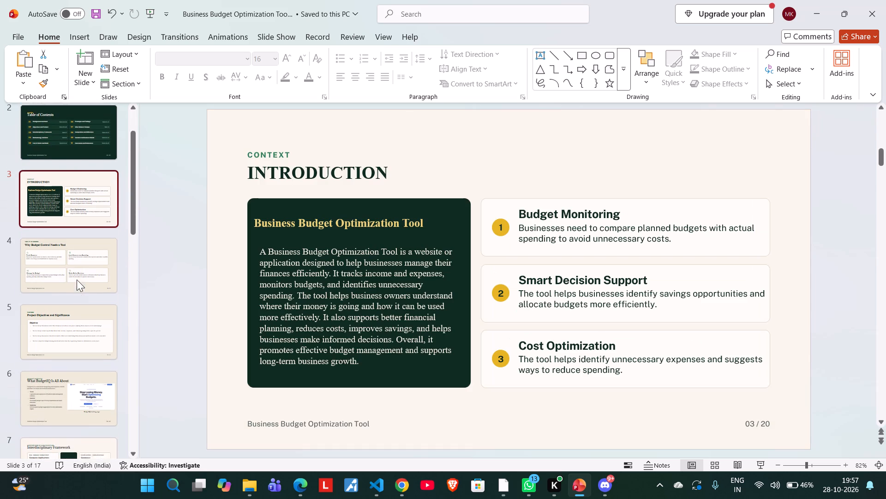
left_click(76, 309)
scroll(277, 330, "down", 2)
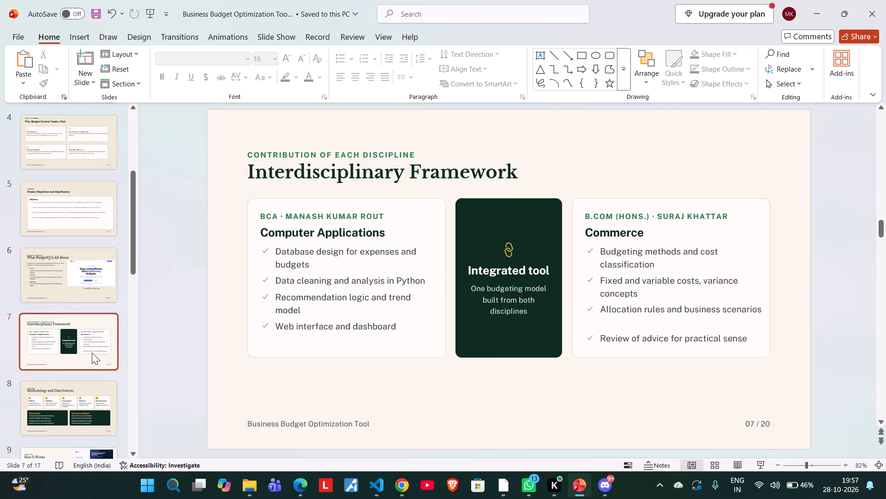
left_click(73, 279)
left_click(81, 346)
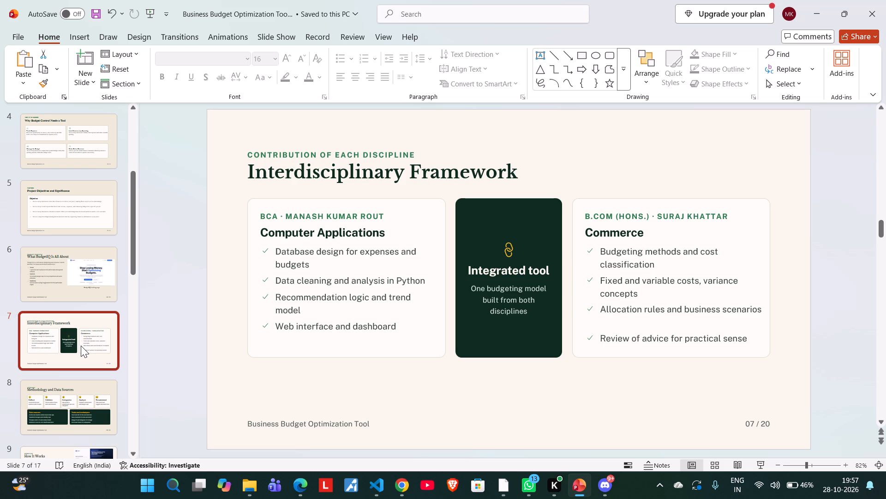
scroll(81, 346, "down", 4)
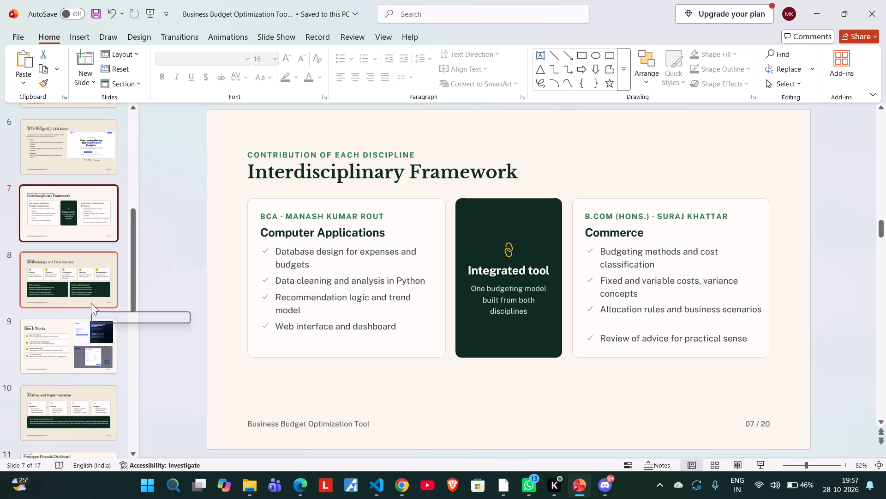
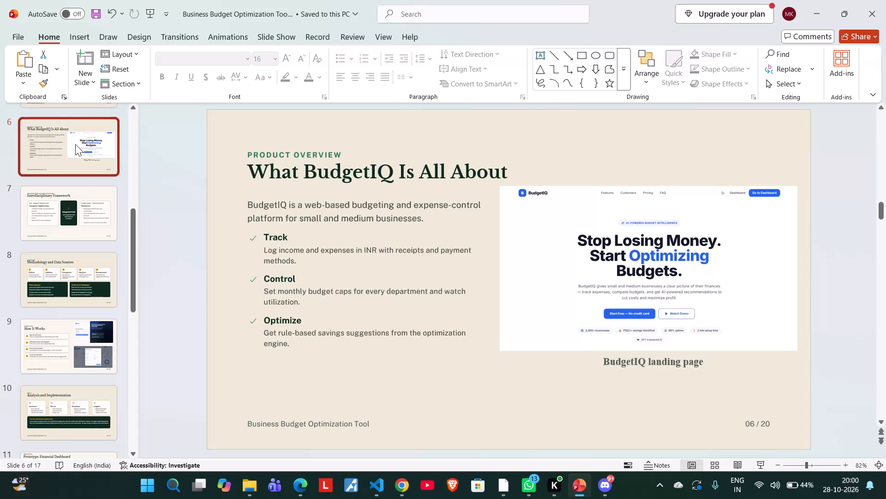
Delete the "What BudgetIQ Is All About" slide from the deck after checking it against the Project Objectives slide.
scroll(75, 144, "up", 2)
left_click(79, 158)
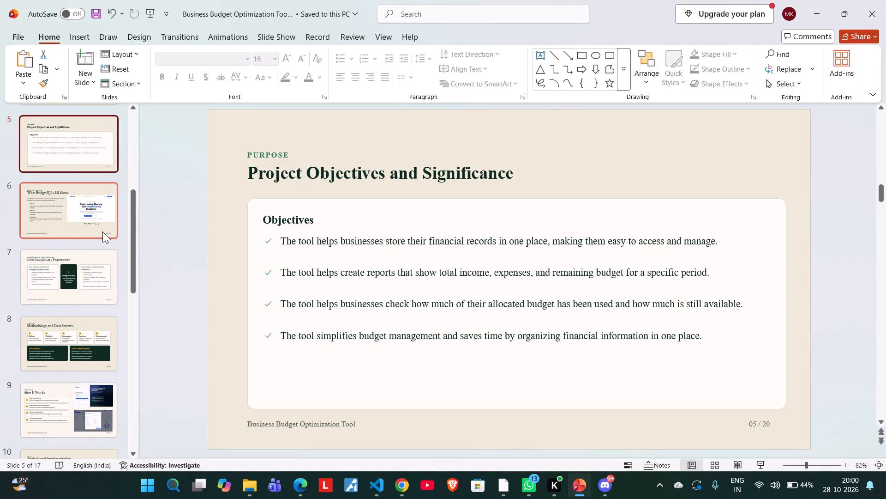
left_click(97, 225)
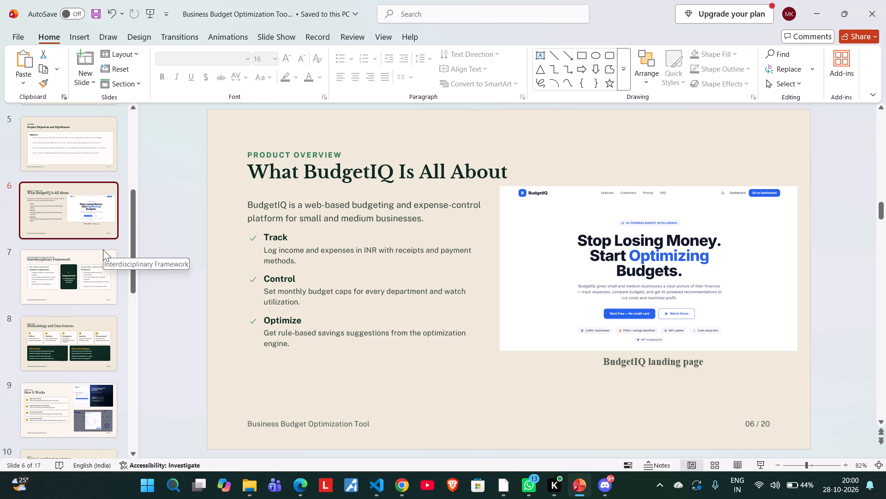
left_click(95, 199)
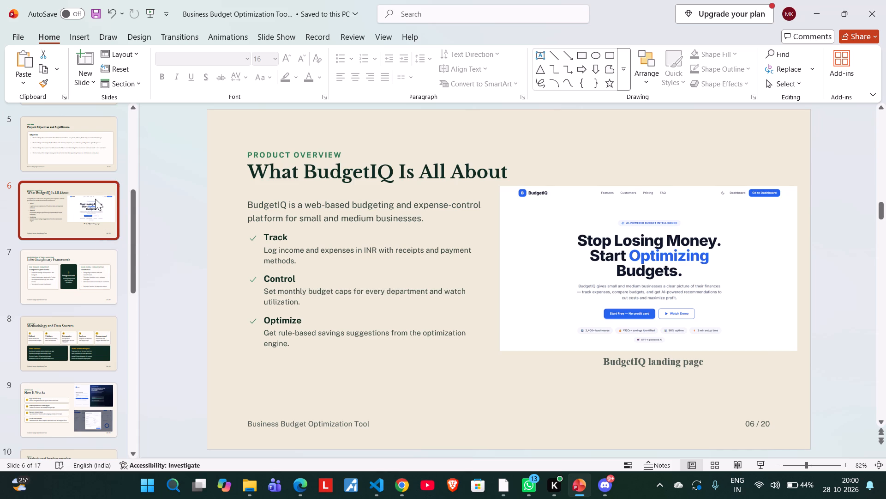
key("BackSpace")
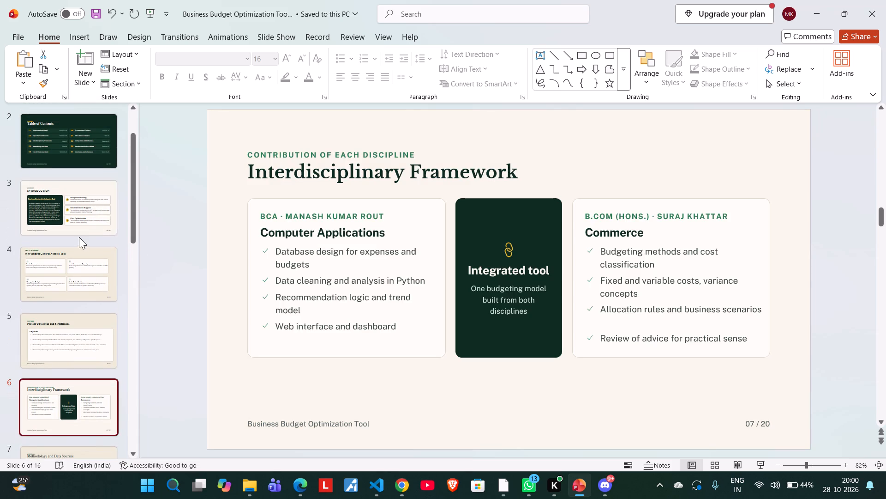
Recheck the slides from Introduction through Project Objectives and Significance, and delete the Interdisciplinary Framework slide.
left_click(77, 218)
left_click(76, 268)
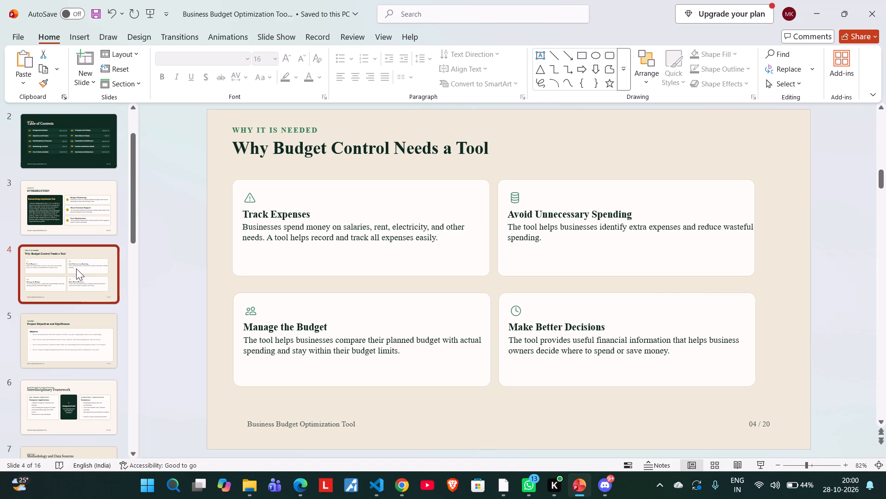
left_click(76, 320)
scroll(66, 292, "down", 4)
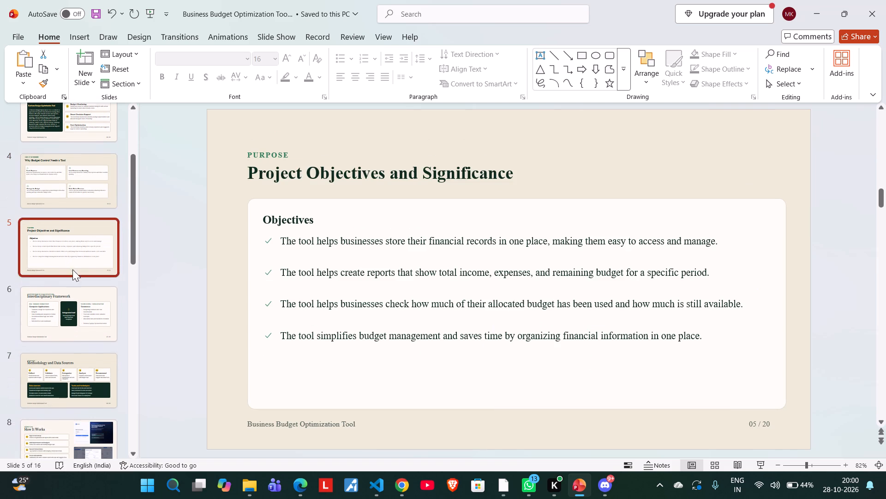
left_click(84, 271)
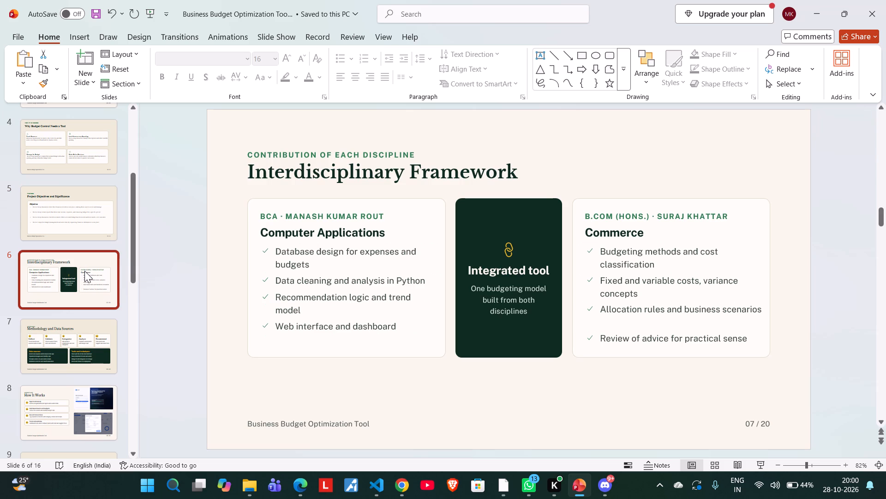
left_click(84, 271)
key("BackSpace")
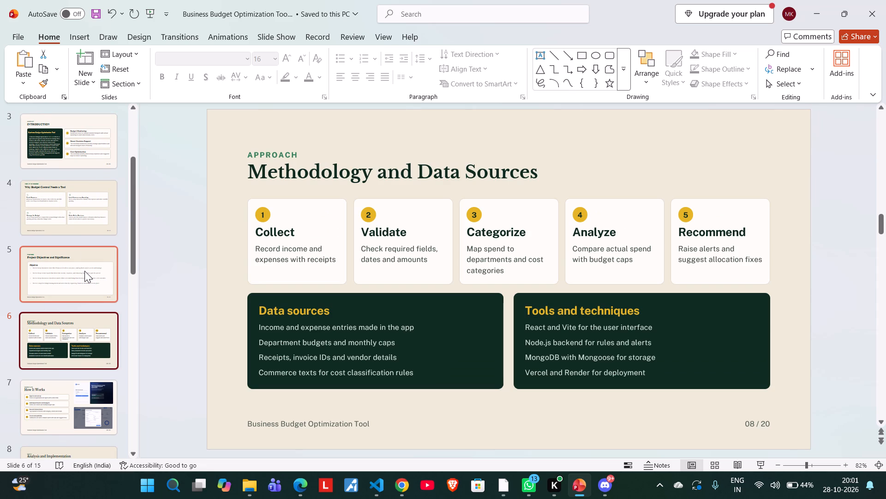
Review the remaining slides from Methodology and Data Sources through Limitations and Future Scope, checking their content and formatting.
left_click(62, 329)
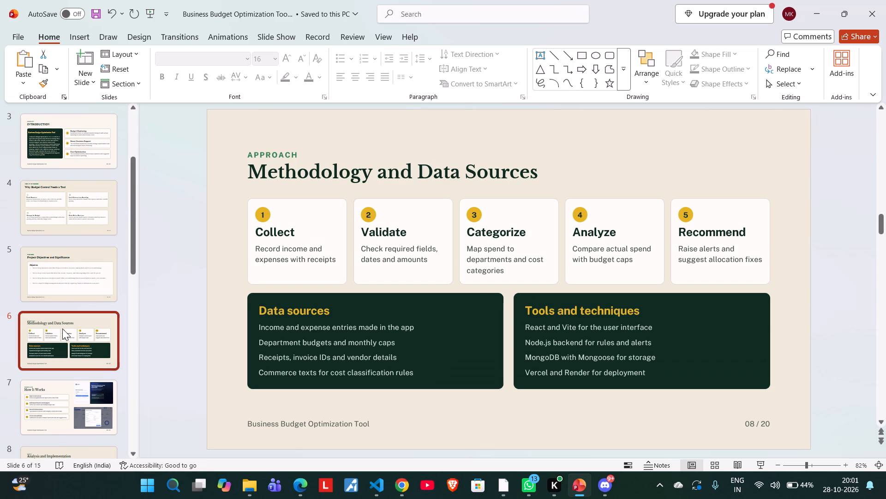
scroll(54, 275, "down", 1)
left_click(107, 310)
scroll(106, 299, "down", 2)
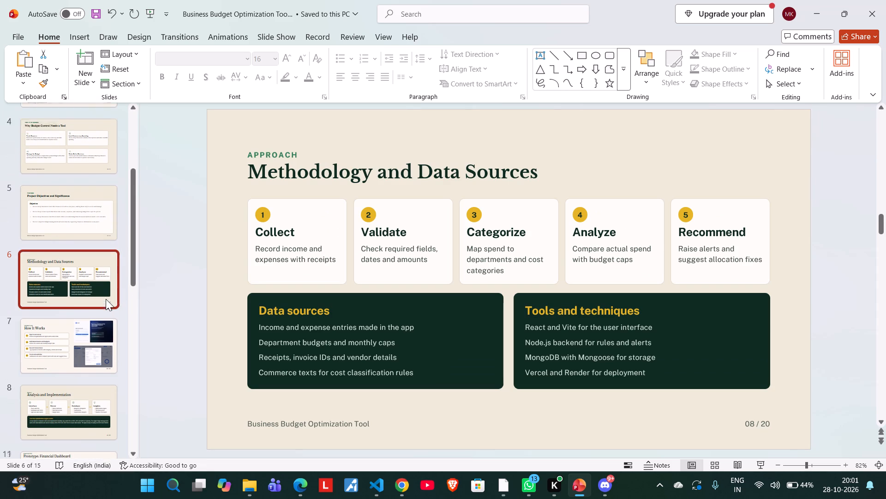
left_click(78, 300)
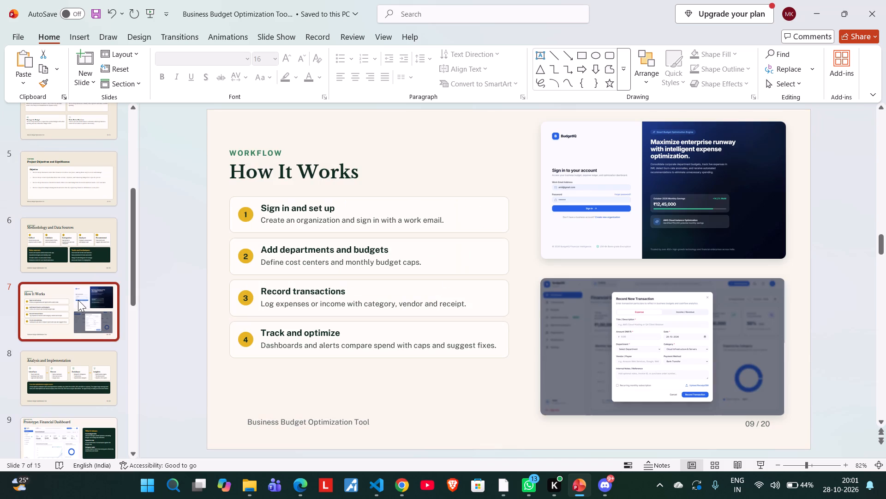
scroll(66, 232, "down", 3)
left_click(73, 274)
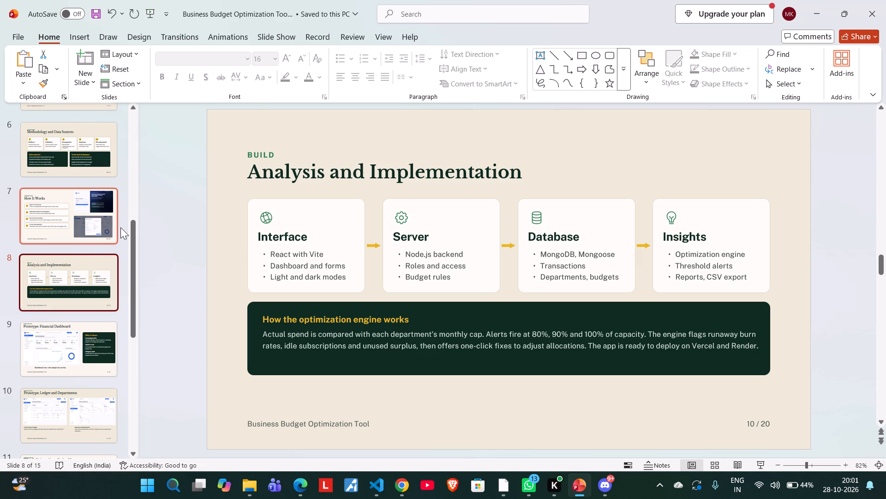
scroll(120, 227, "down", 2)
left_click(54, 275)
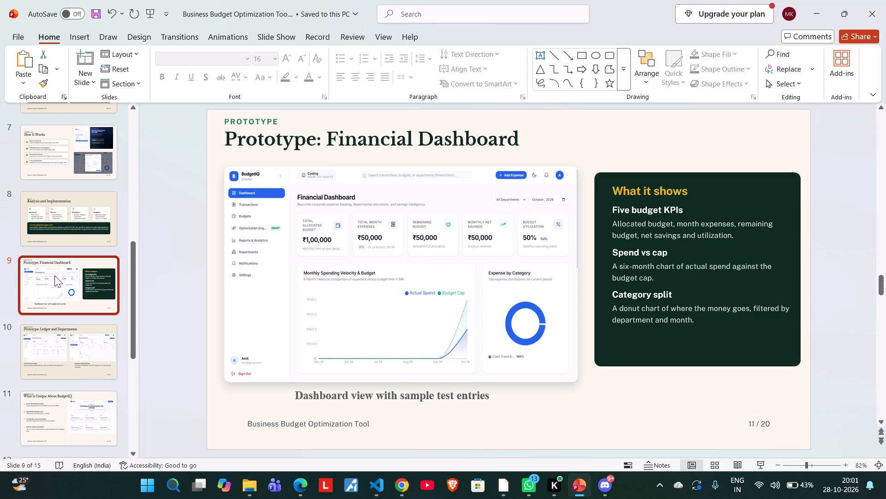
left_click(71, 342)
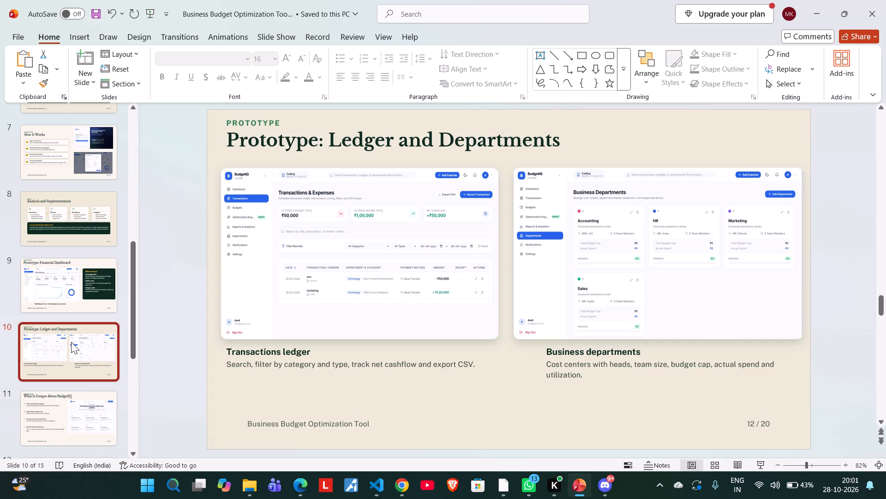
scroll(61, 327, "down", 2)
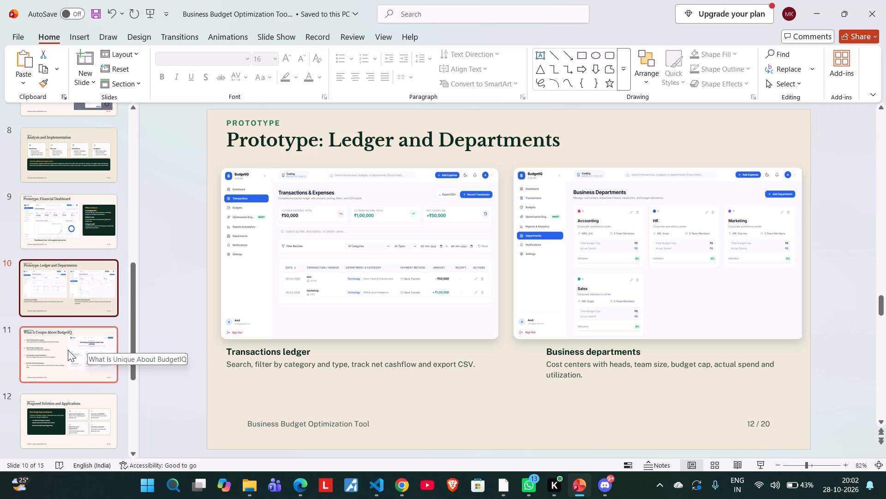
left_click(68, 350)
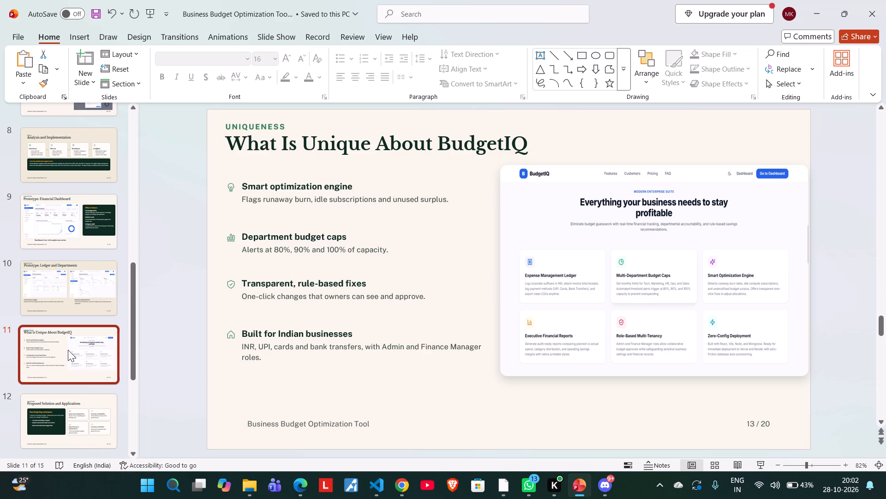
scroll(68, 308, "down", 3)
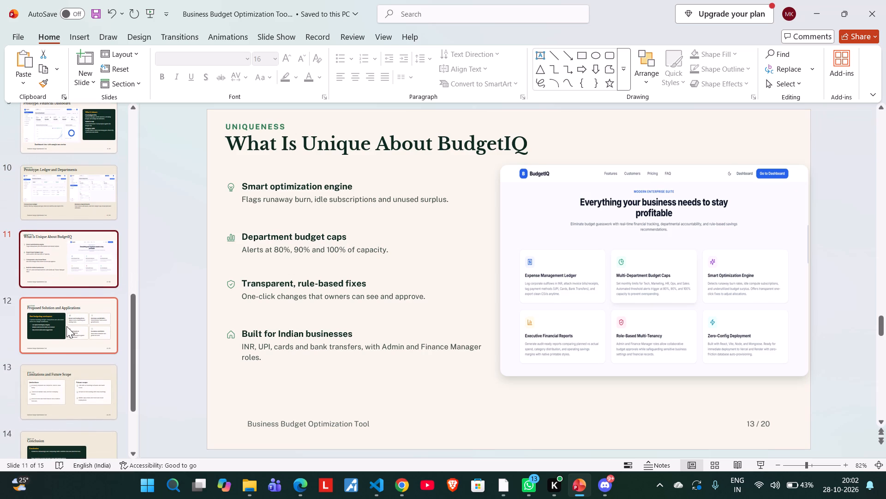
left_click(43, 378)
left_click(27, 387)
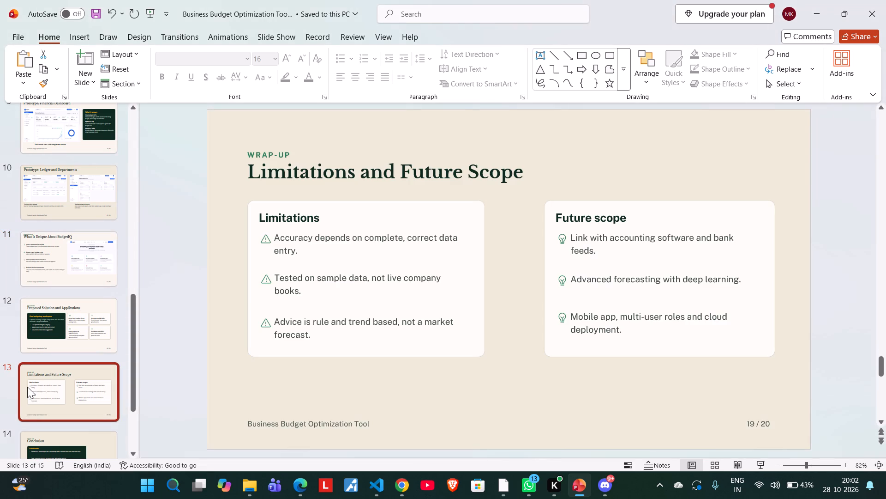
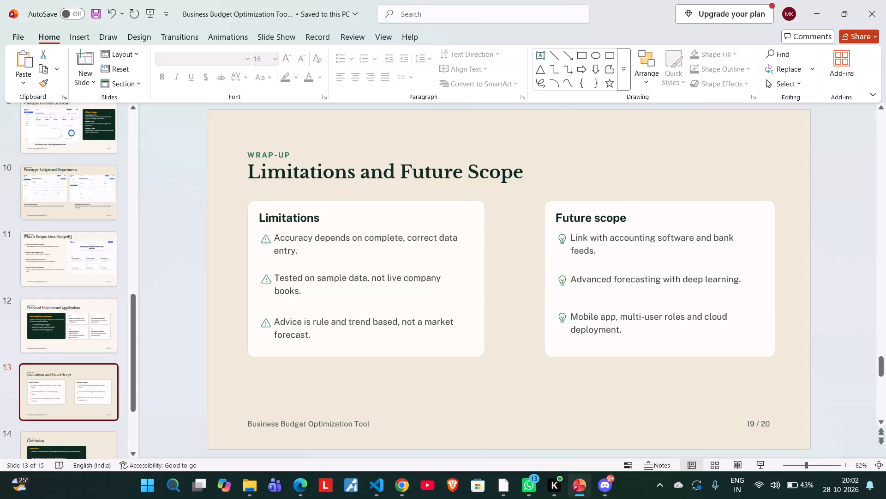
Review the Conclusion slide and the References slide at the end of the deck.
scroll(29, 289, "down", 3)
left_click(72, 382)
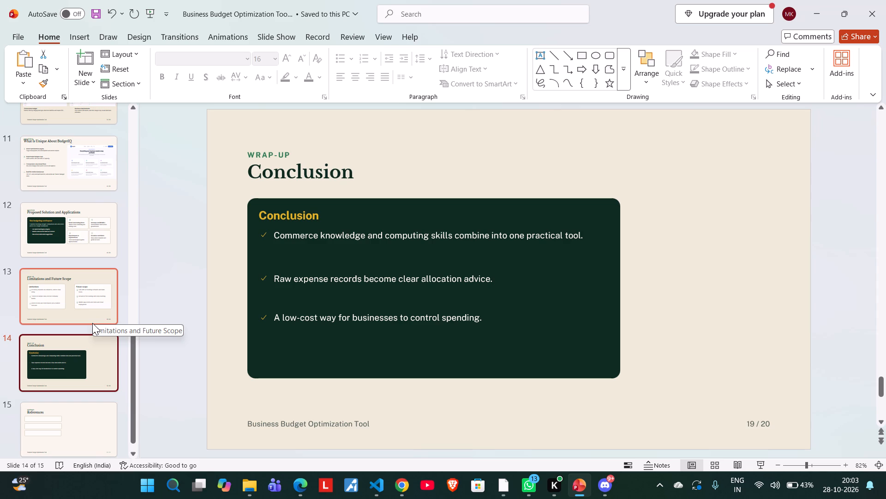
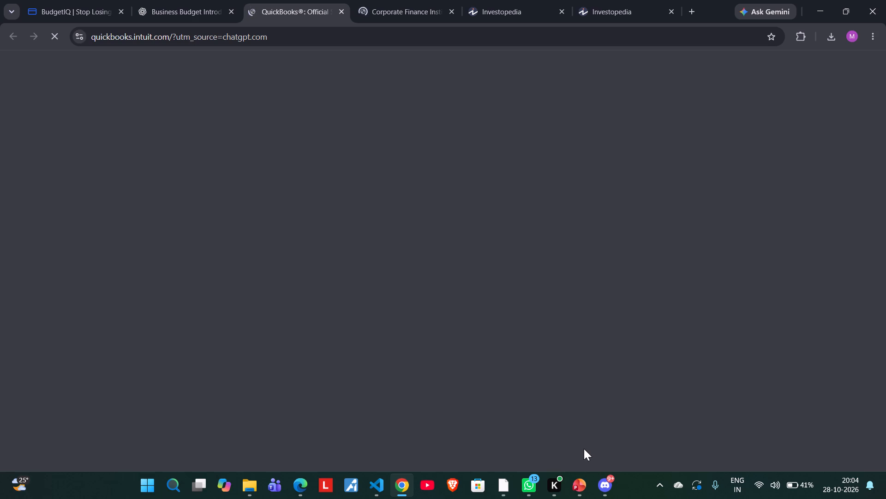
Go to the Corporate Finance Institute site, dismiss its Indian-site prompt, and look over the home page.
left_click(402, 0)
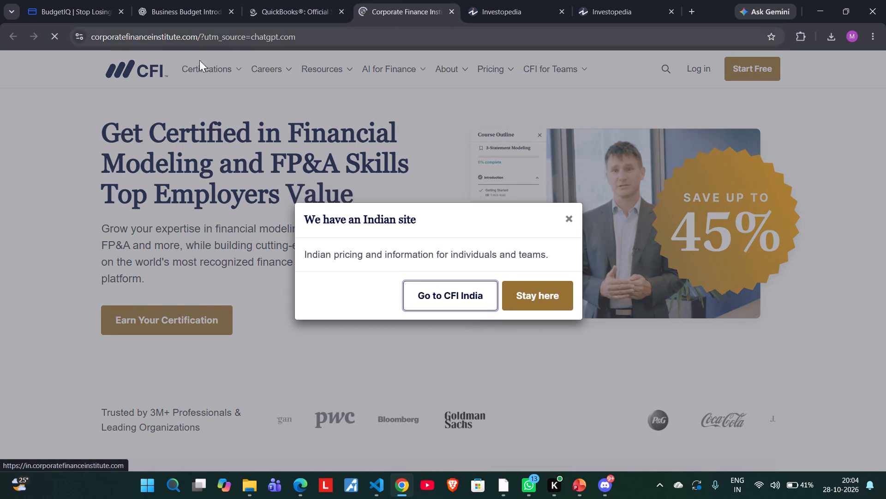
left_click(567, 222)
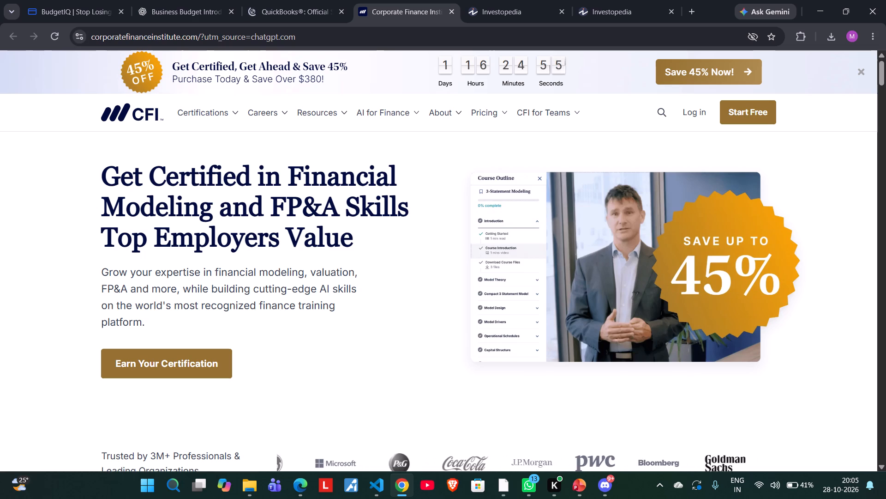
scroll(383, 213, "down", 8)
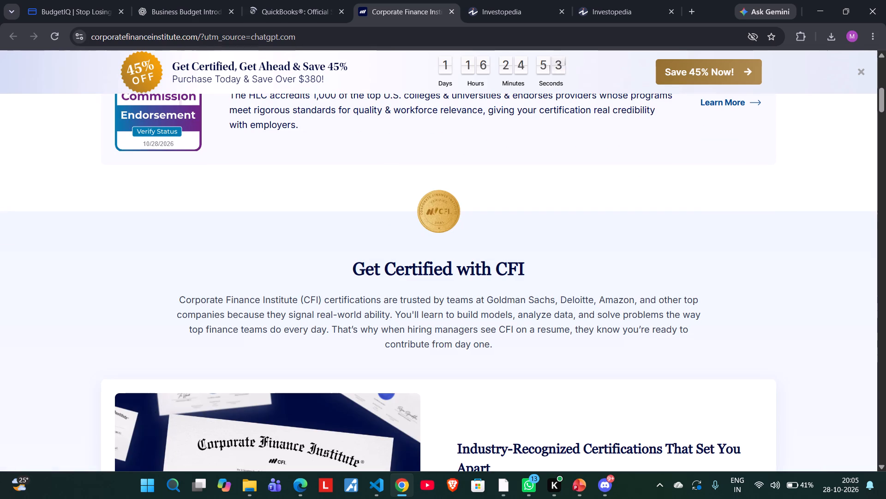
scroll(349, 296, "up", 6)
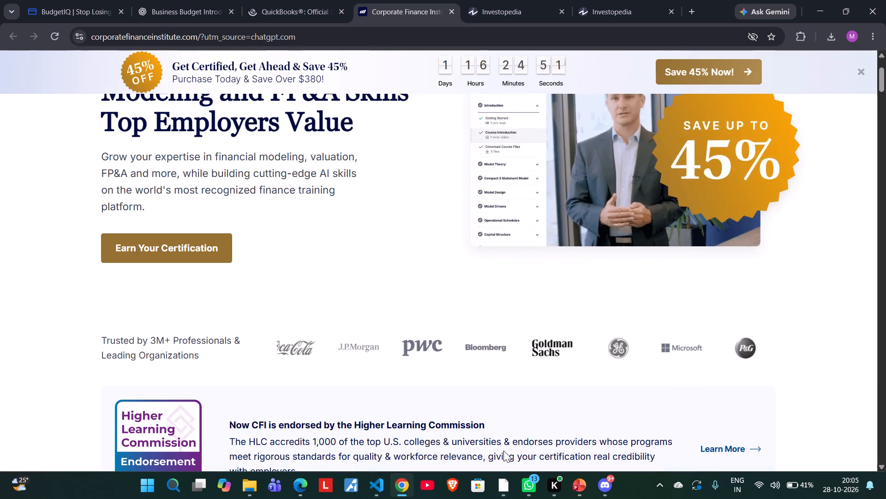
scroll(367, 402, "up", 4)
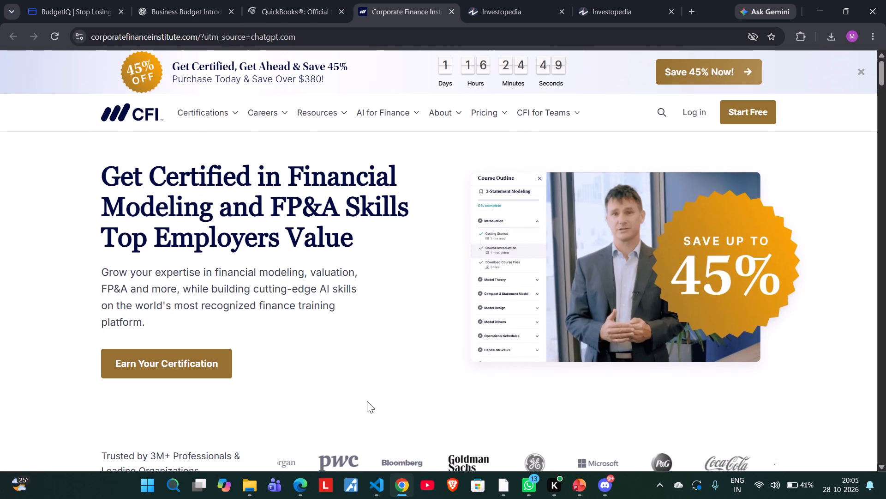
scroll(367, 401, "up", 2)
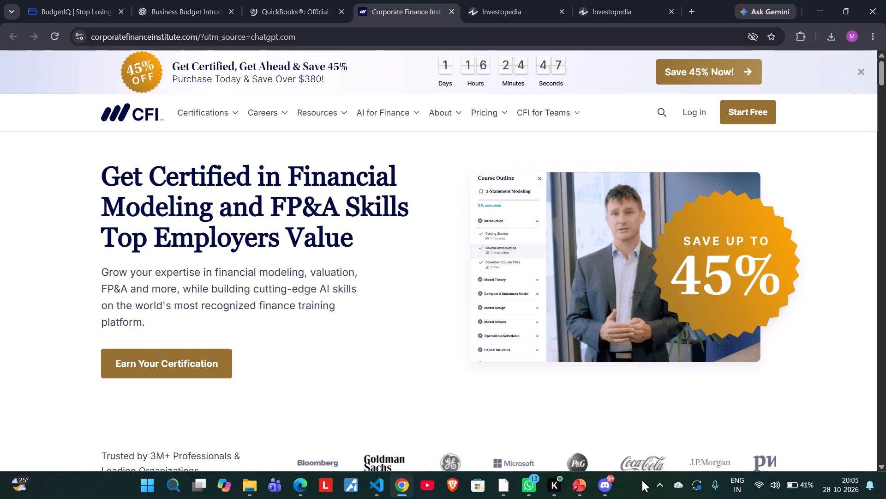
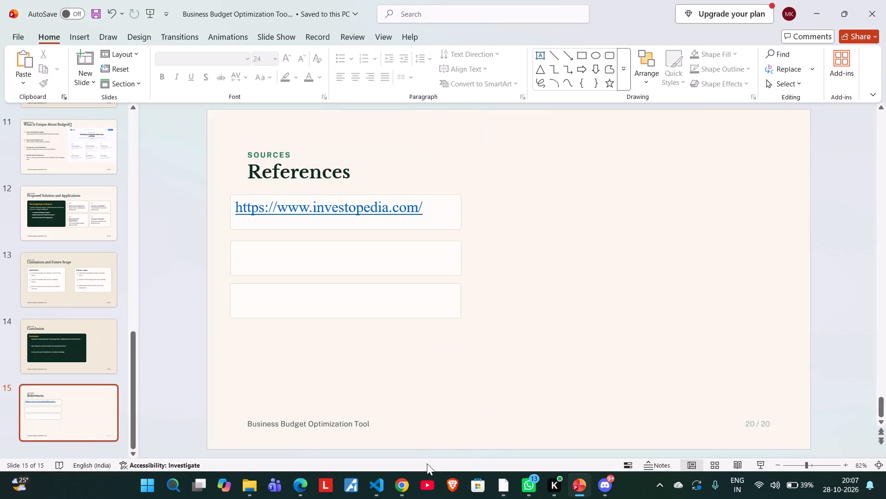
Switch to Chrome, reload the Corporate Finance Institute site in a new tab without the ChatGPT tracking suffix, and copy its address.
left_click(404, 486)
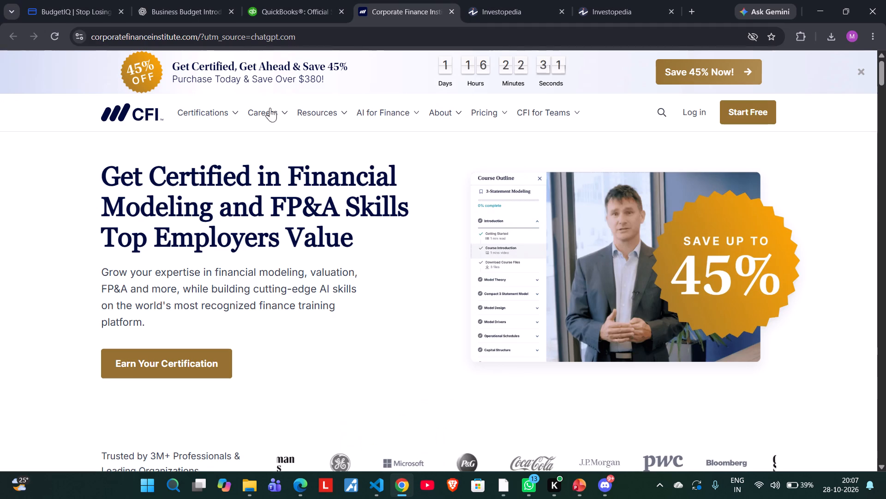
left_click_drag(90, 36, 151, 39)
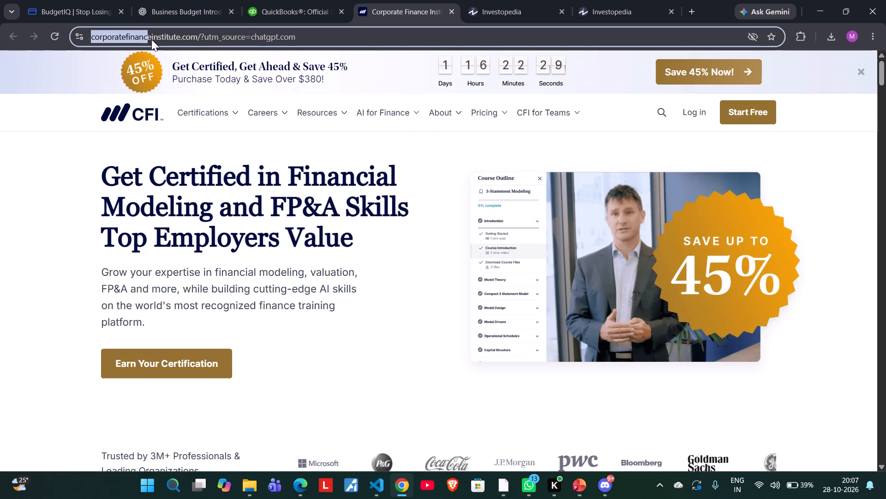
left_click_drag(151, 39, 197, 39)
key("ctrl+c")
left_click(690, 13)
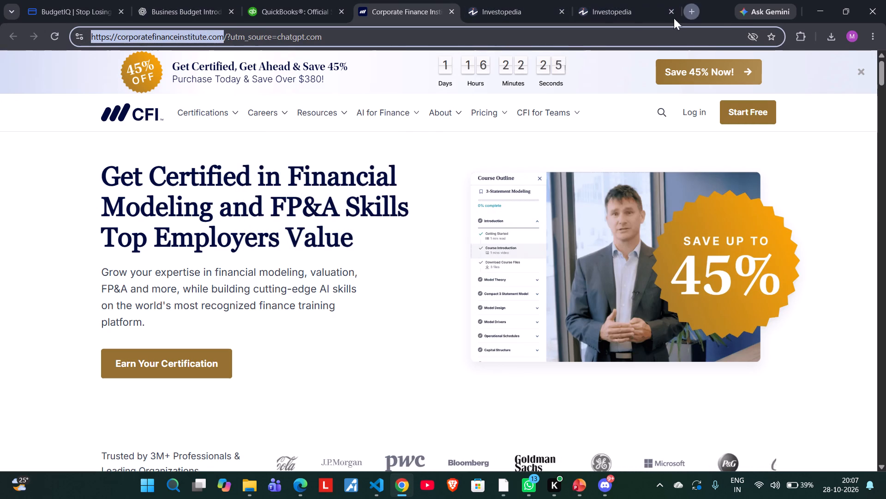
left_click(317, 33)
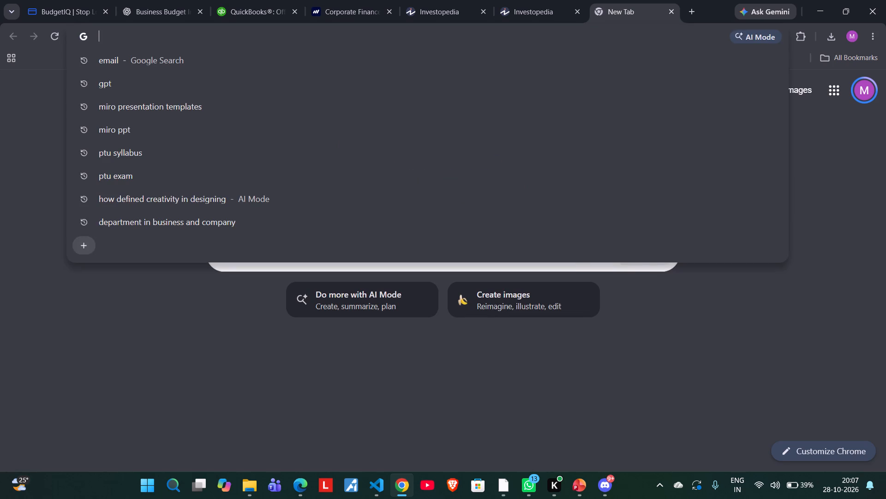
key("ctrl+v")
key("Return")
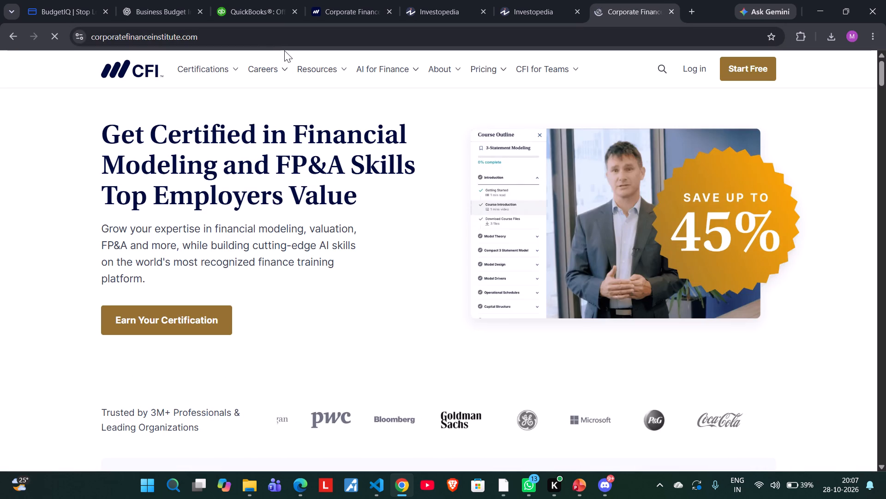
left_click_drag(228, 36, 56, 39)
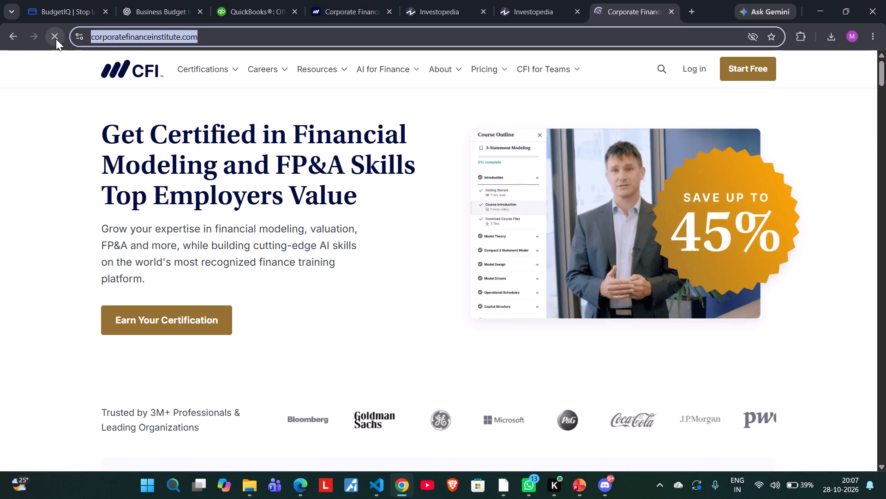
key("ctrl+c")
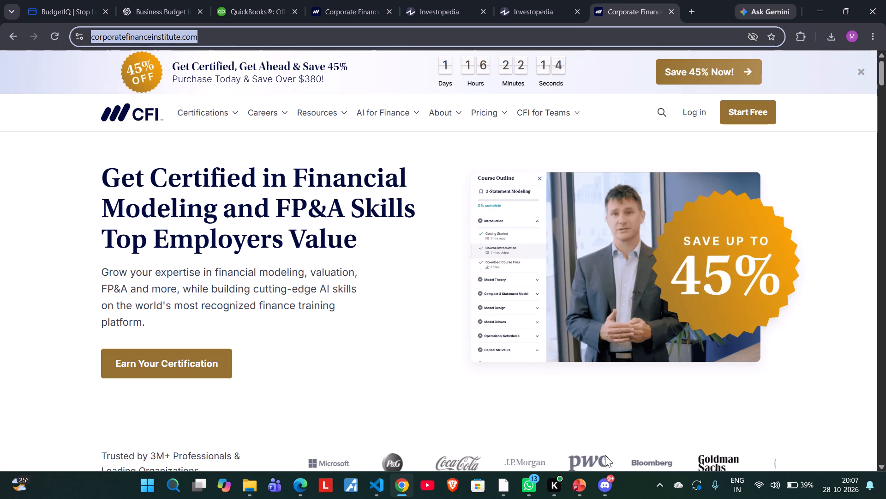
left_click(585, 490)
left_click(310, 263)
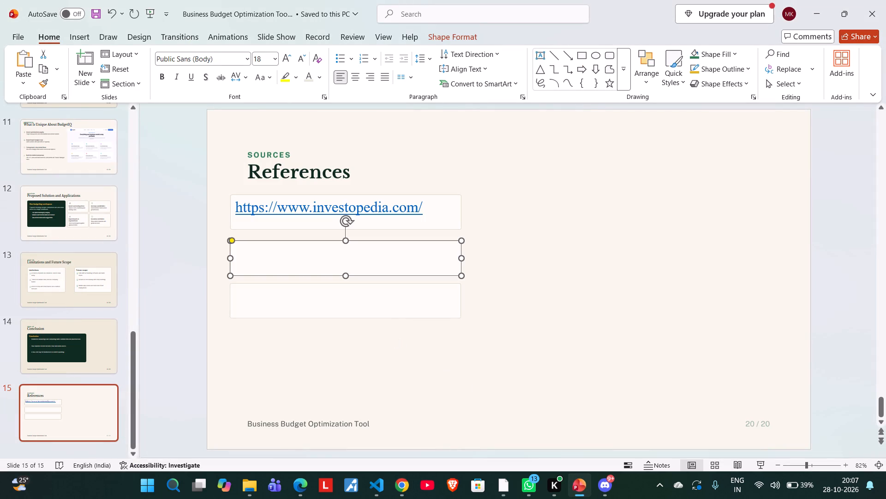
key("ctrl+v")
left_click(454, 253)
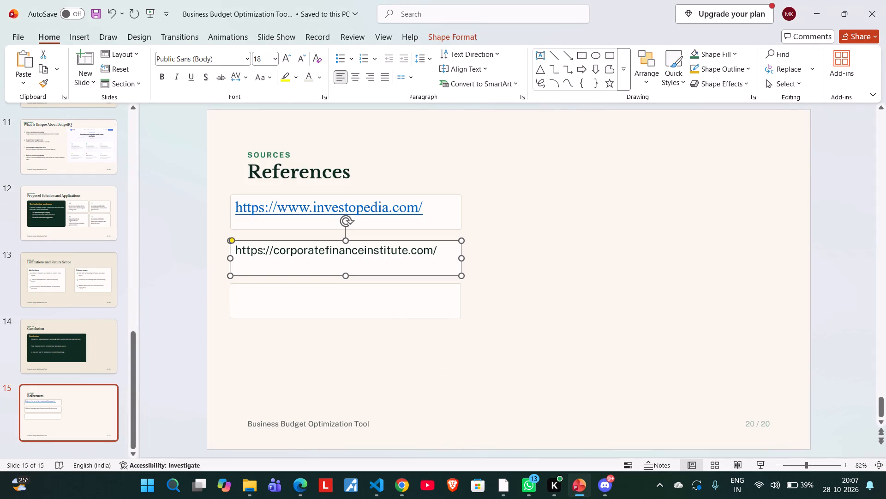
left_click(445, 246)
left_click(435, 254)
key("Right")
key("Return")
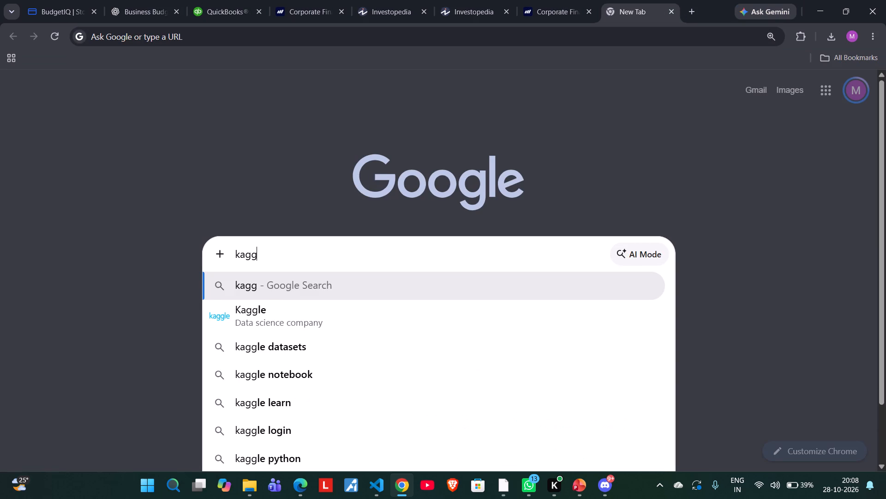
left_click(265, 302)
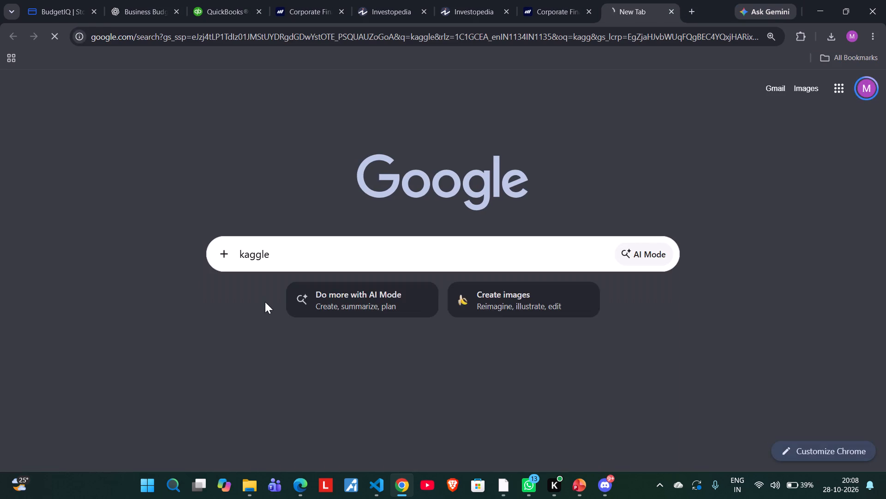
left_click(186, 172)
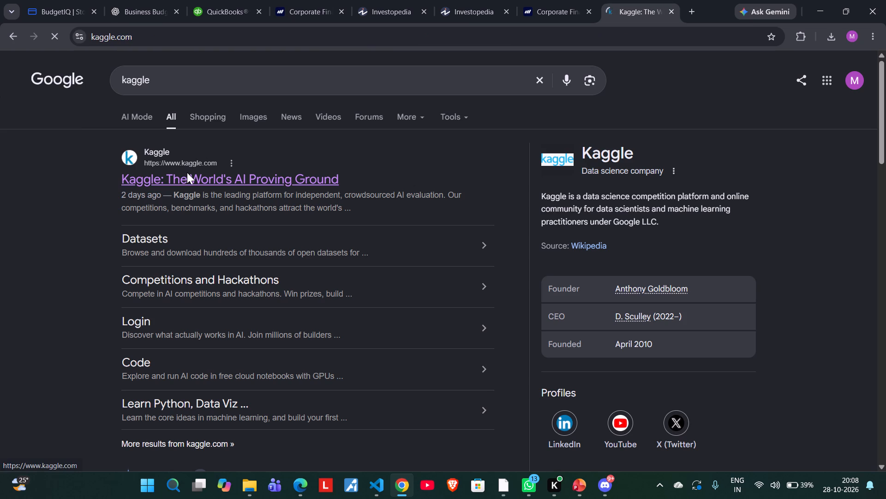
left_click_drag(151, 35, 70, 39)
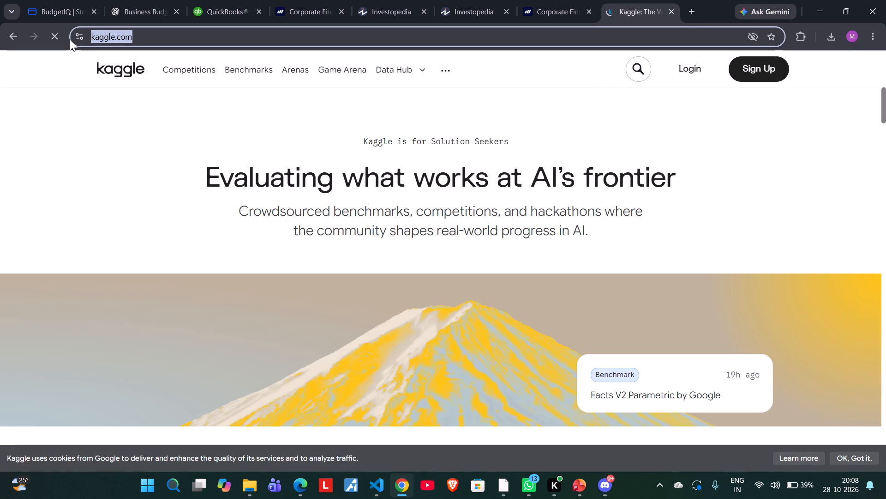
key("ctrl+c")
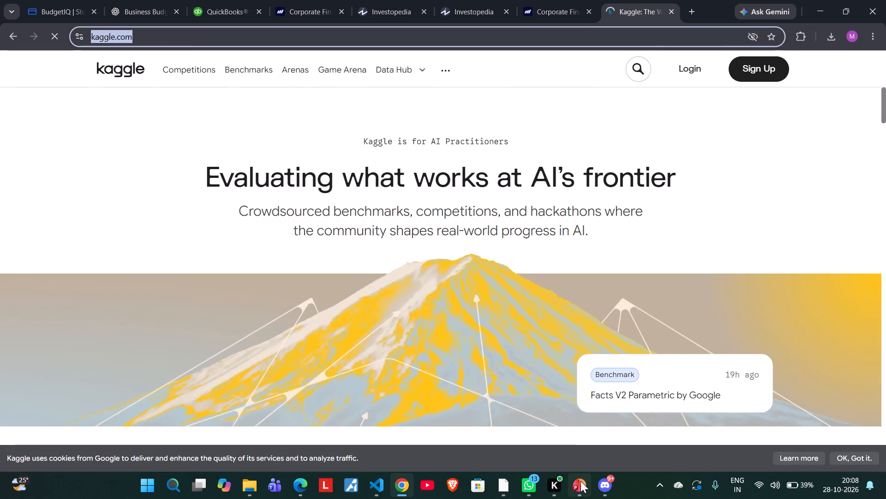
left_click(581, 481)
left_click(325, 304)
left_click(325, 304)
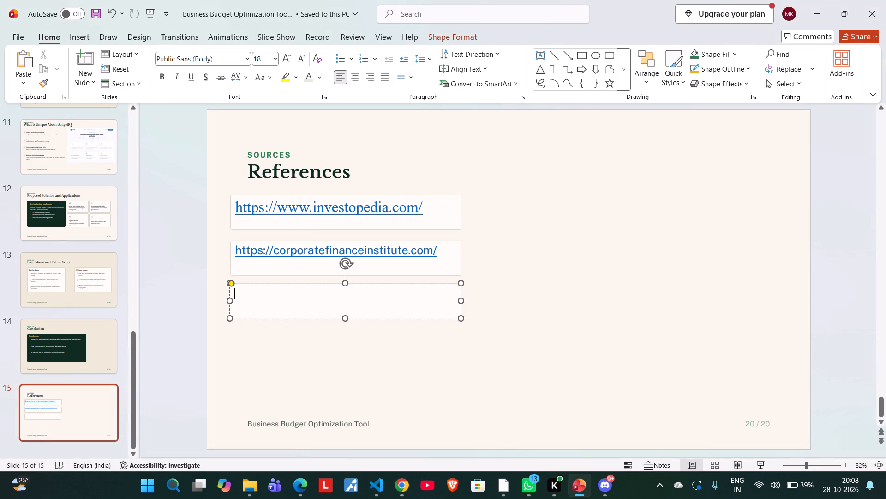
key("ctrl+v")
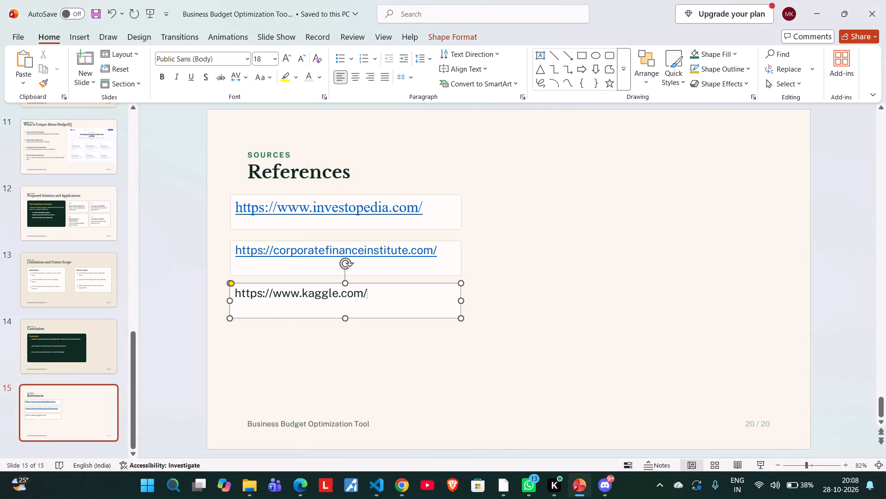
left_click(377, 290)
left_click(372, 292)
left_click(365, 292)
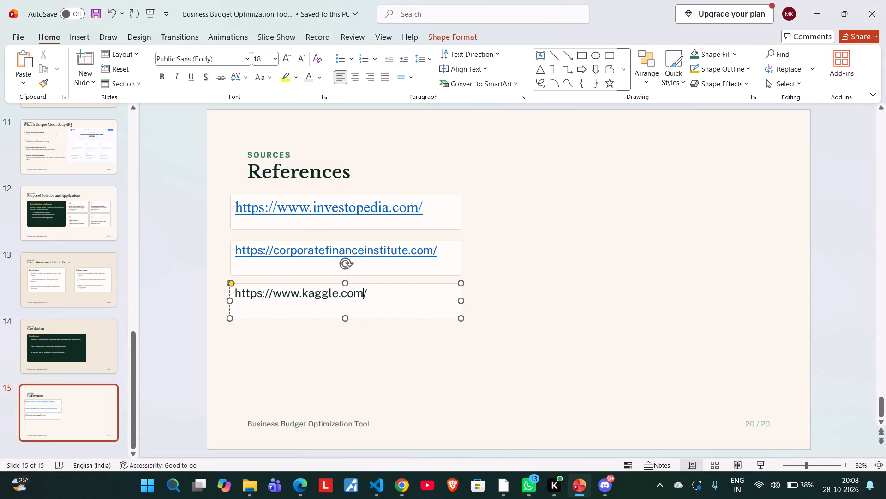
left_click(368, 291)
left_click(369, 291)
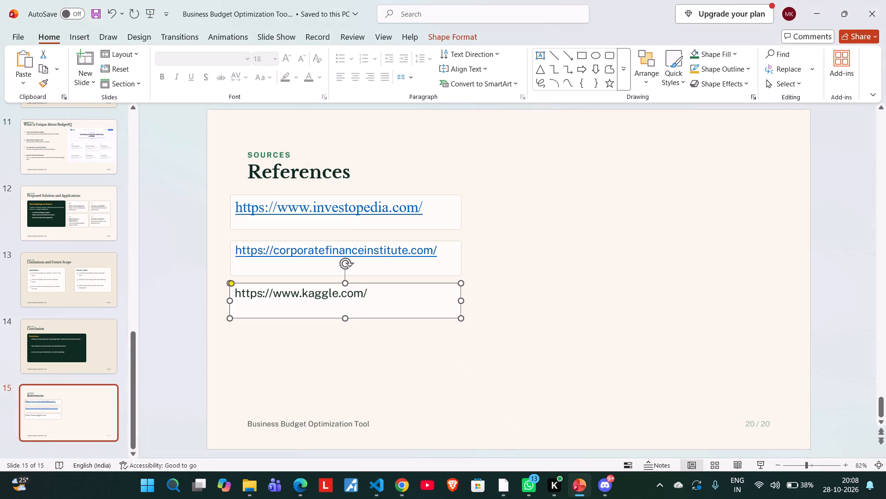
left_click(345, 298)
key("Right")
key("Right")
key("Right")
key("Right")
key("Right")
key("Right")
key("Right")
key("Right")
key("Right")
key("Right")
key("Right")
key("Right")
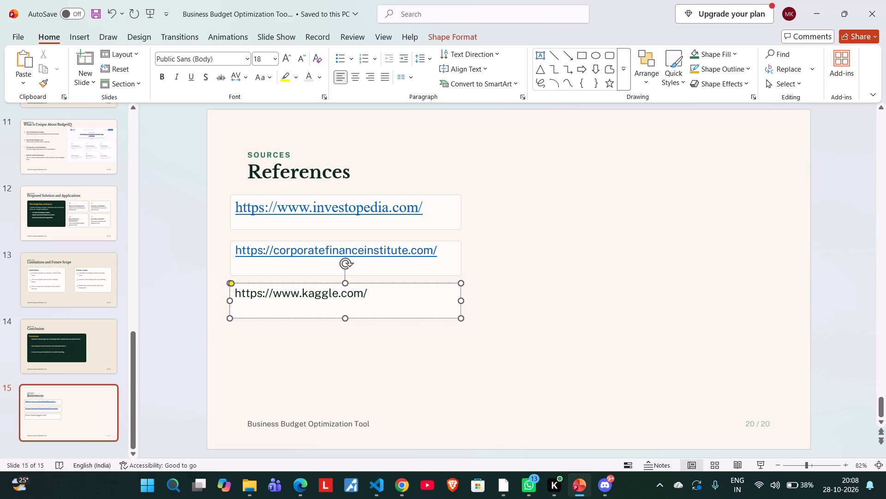
key("Return")
left_click(390, 334)
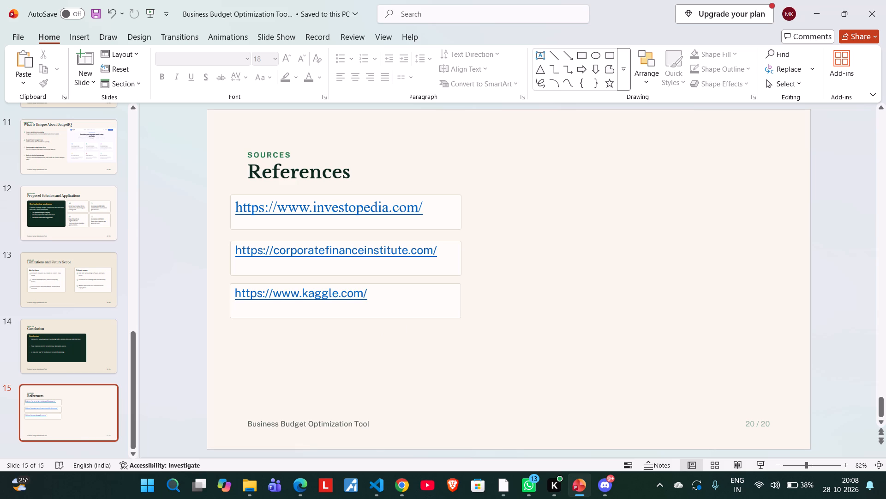
Align the three link boxes with the left edge of the References heading and space them evenly down the slide.
left_click_drag(448, 206, 456, 206)
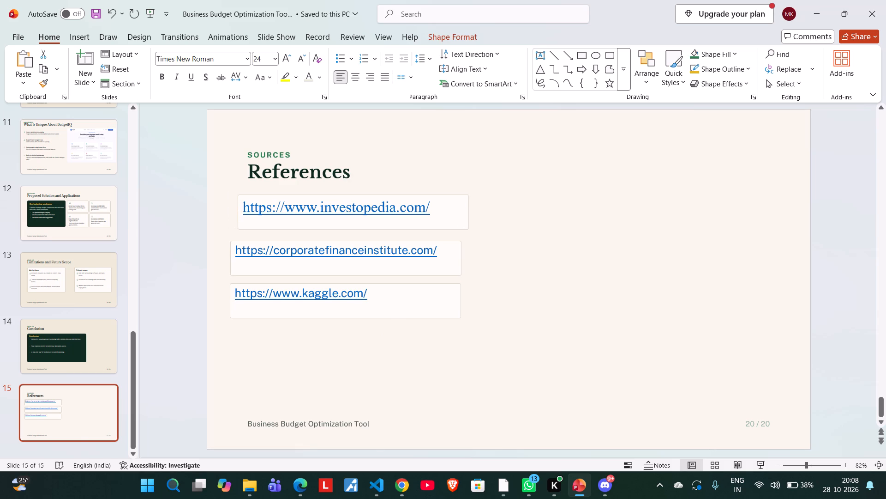
left_click_drag(456, 206, 468, 206)
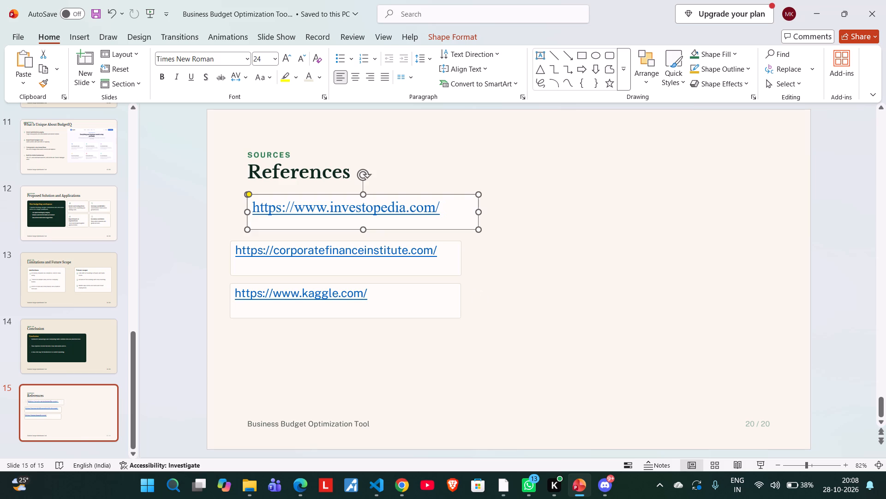
left_click_drag(453, 259, 471, 268)
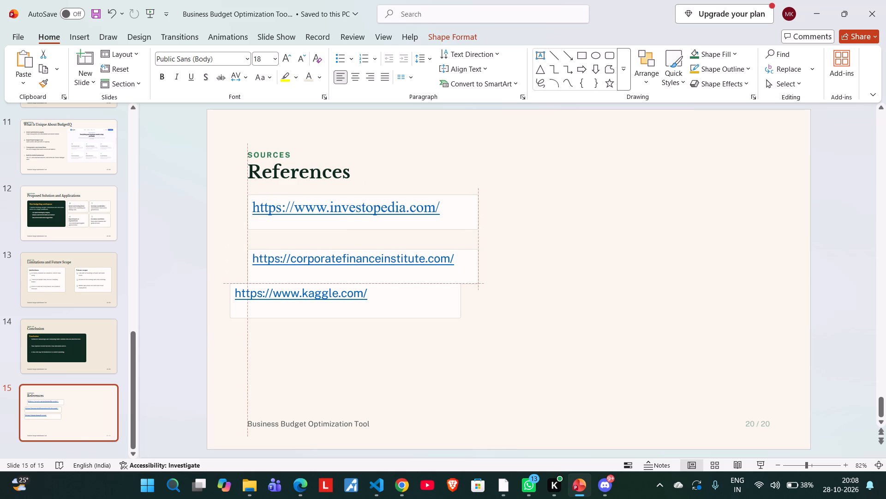
left_click_drag(471, 268, 470, 268)
left_click(449, 308)
left_click_drag(443, 305, 461, 321)
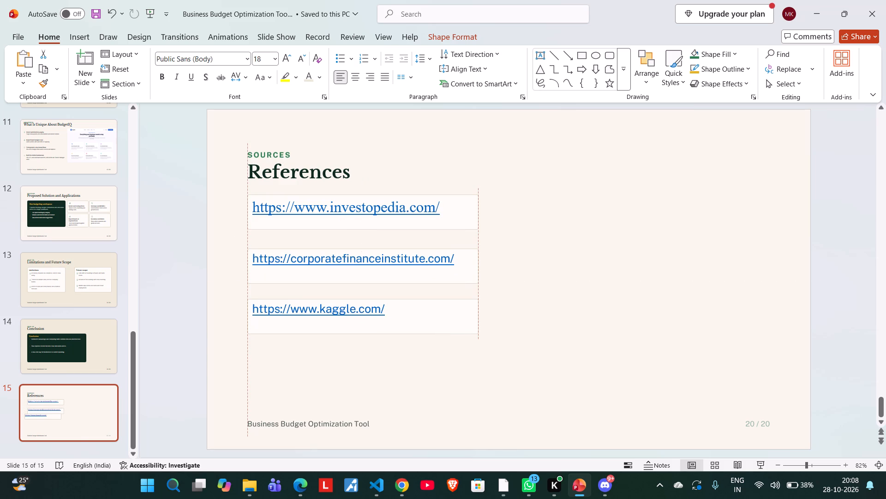
left_click_drag(461, 321, 462, 324)
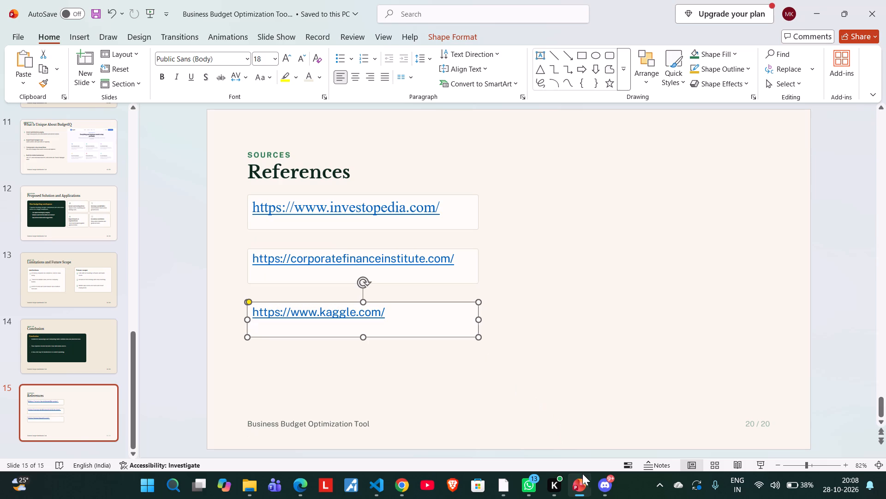
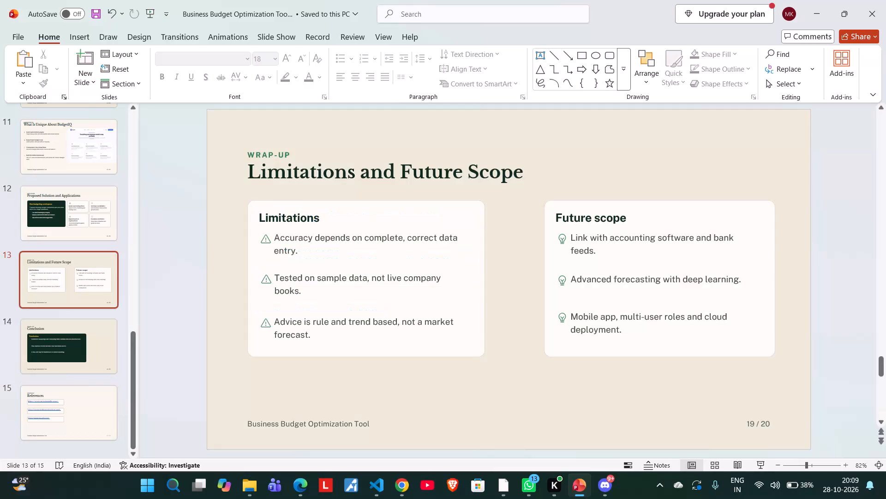
Switch to Chrome, search Google for "thanku 4k page for PPt" in a new tab, and copy the black script "Thank you!" image.
scroll(616, 314, "down", 4)
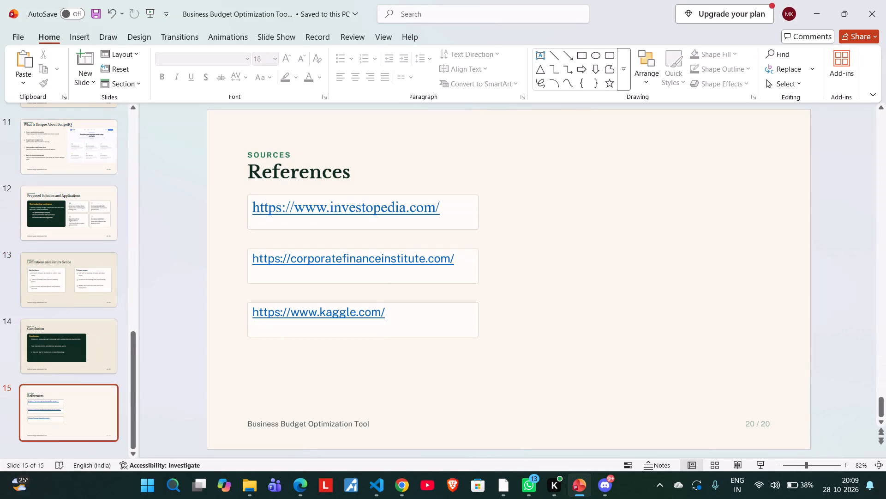
scroll(151, 374, "down", 3)
scroll(7, 355, "down", 7)
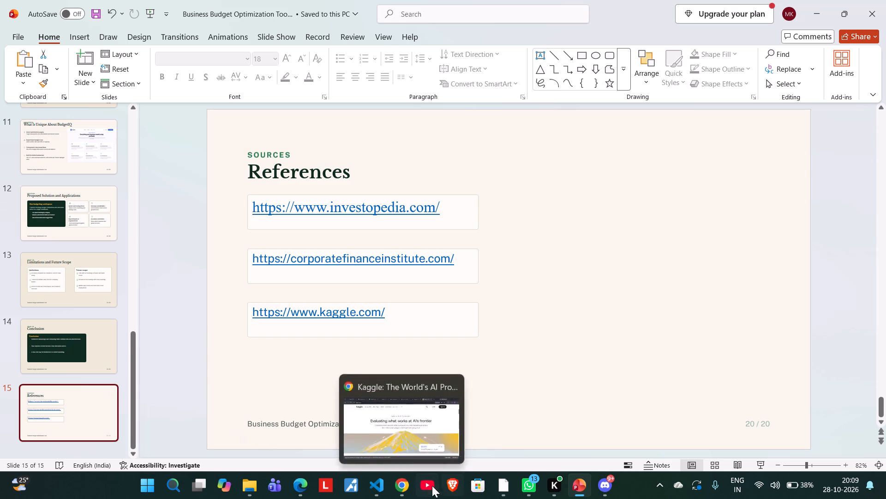
left_click(401, 486)
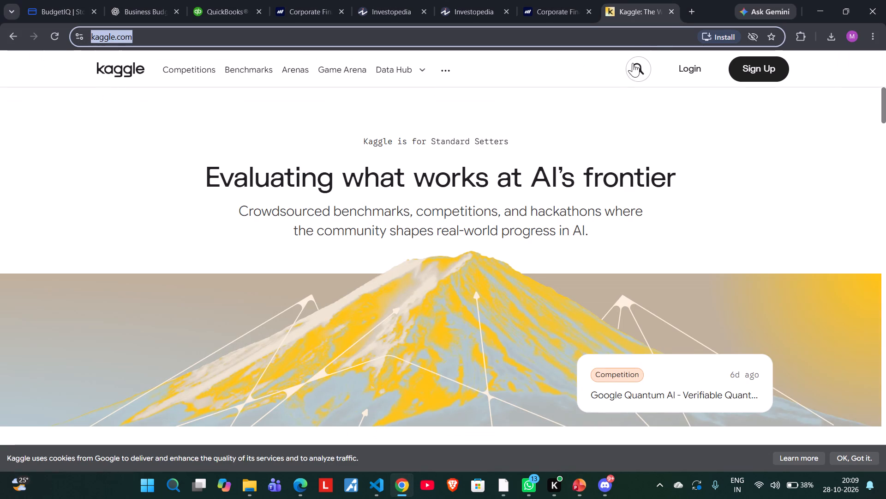
left_click(696, 9)
left_click(458, 257)
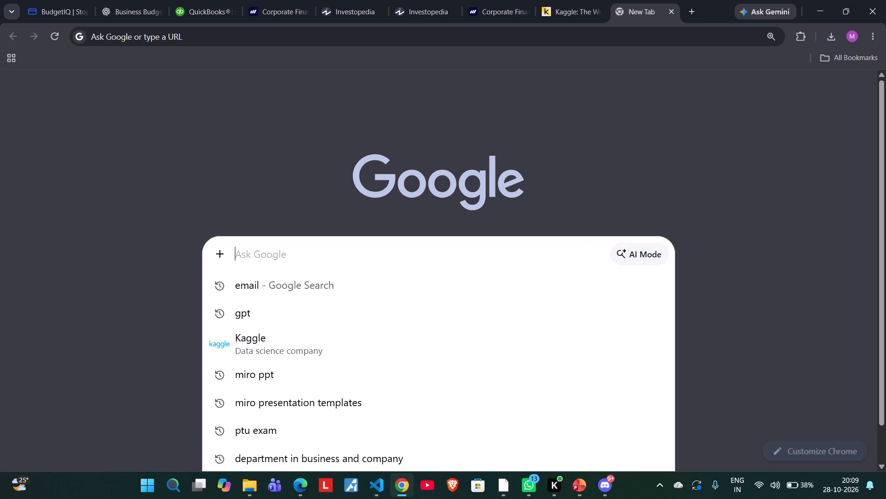
type("thanku")
key("space")
type("4k page for")
key("space")
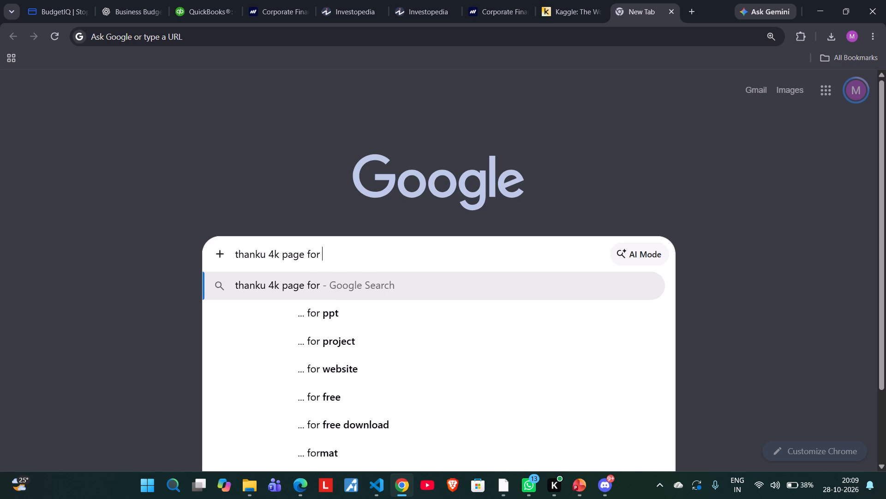
type("PPt")
key("Return")
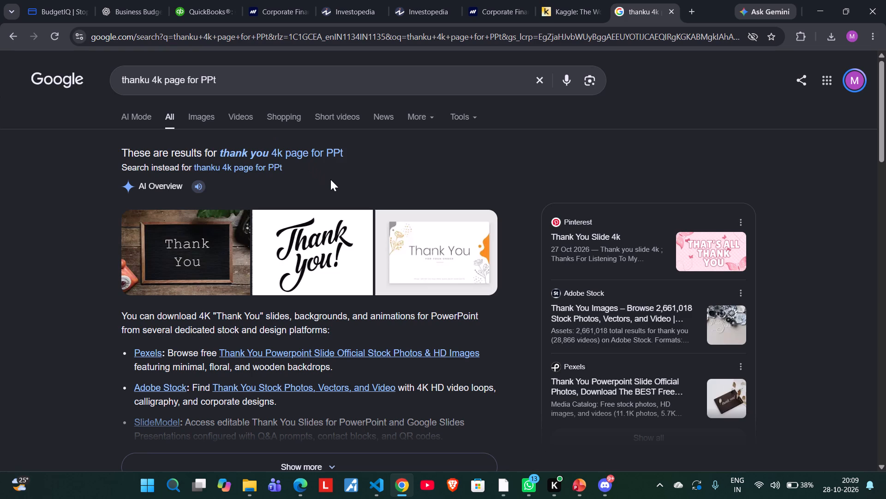
right_click(312, 233)
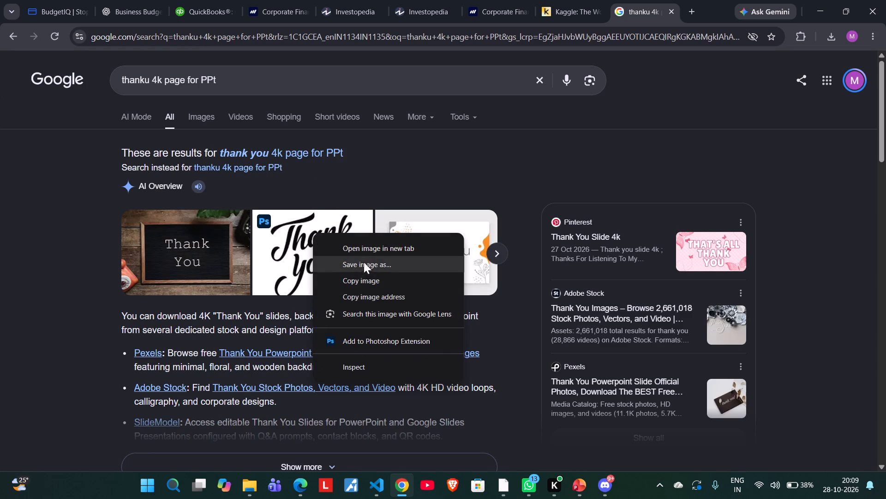
left_click(365, 282)
Switch to PowerPoint, paste the image as a picture on the References slide, enlarge it to about 11.86 × 16.54 cm, and place it beside the link boxes.
left_click(584, 486)
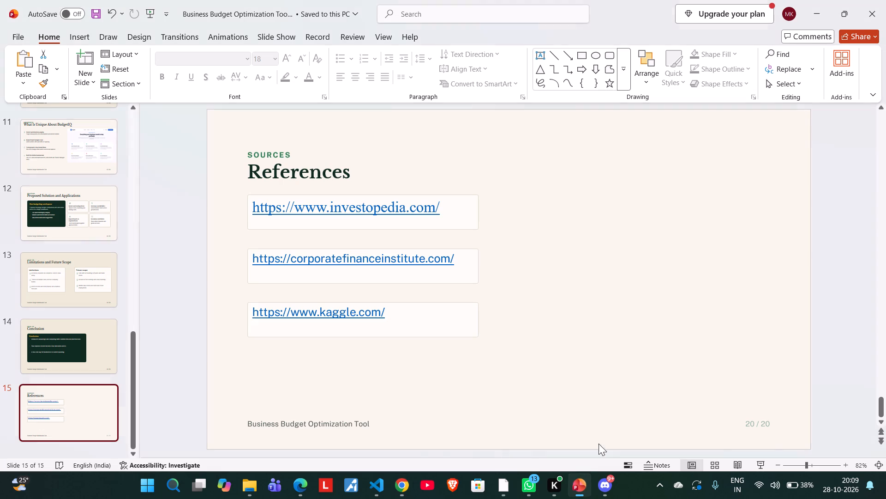
right_click(615, 288)
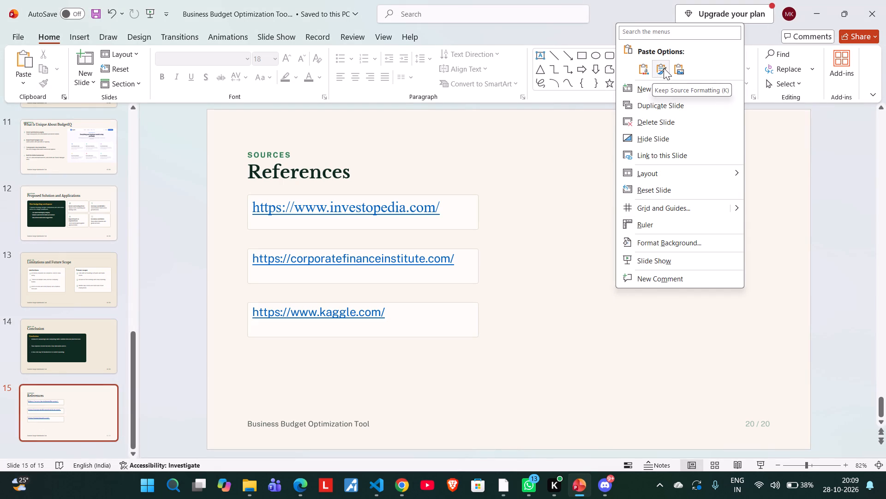
left_click(676, 67)
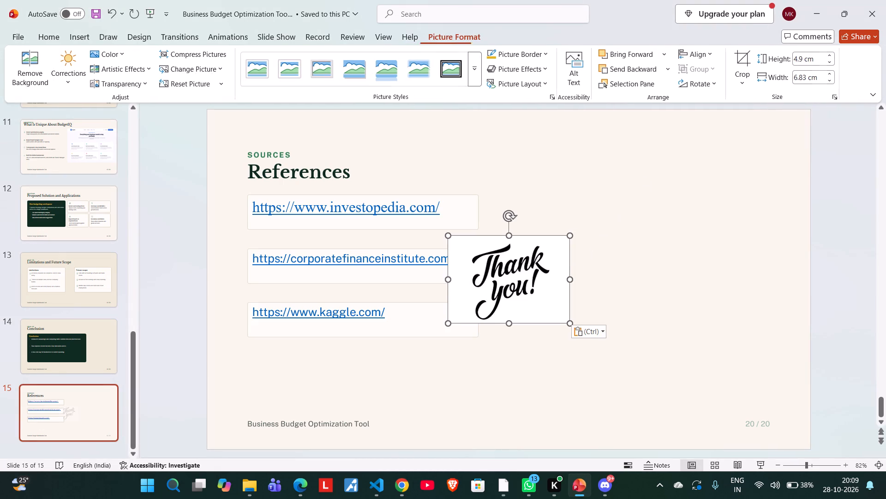
left_click_drag(514, 269, 577, 190)
left_click_drag(630, 247, 639, 253)
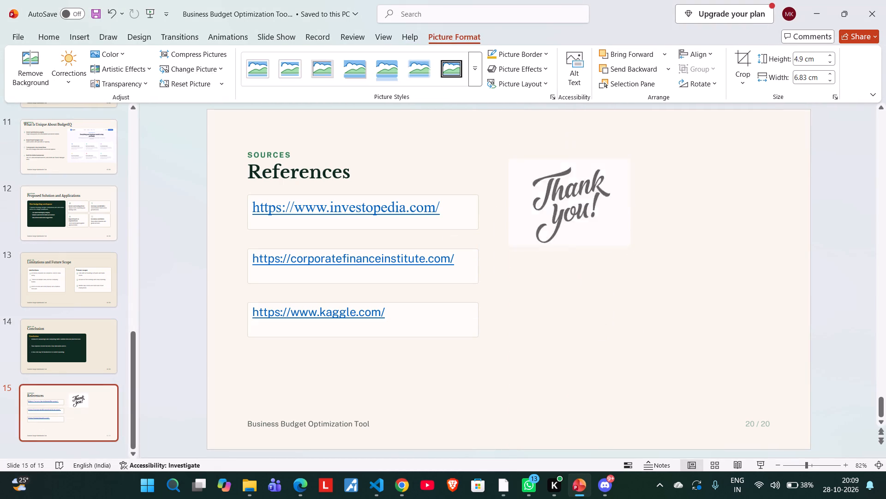
left_click_drag(639, 253, 727, 371)
left_click_drag(735, 304, 733, 304)
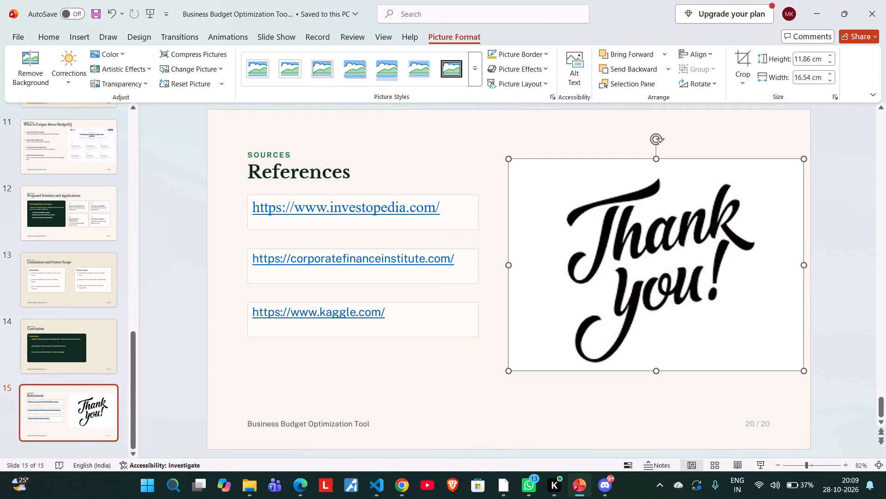
left_click_drag(733, 304, 716, 316)
left_click(829, 280)
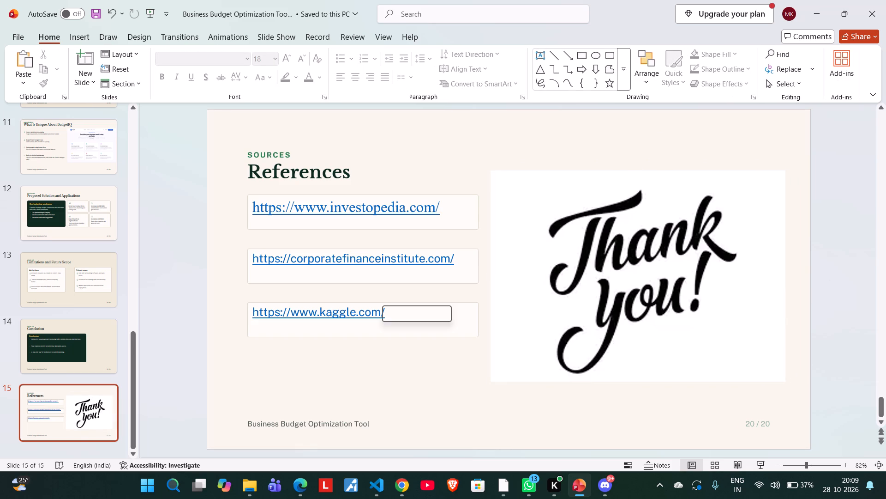
Review slides 14 back to 11, and slides 1 through 5, checking their content and formatting.
left_click(66, 345)
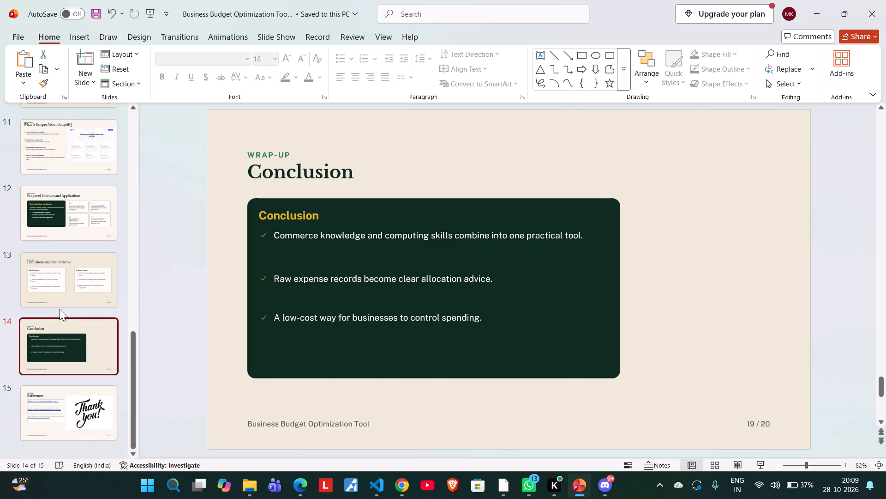
left_click(53, 278)
left_click(61, 214)
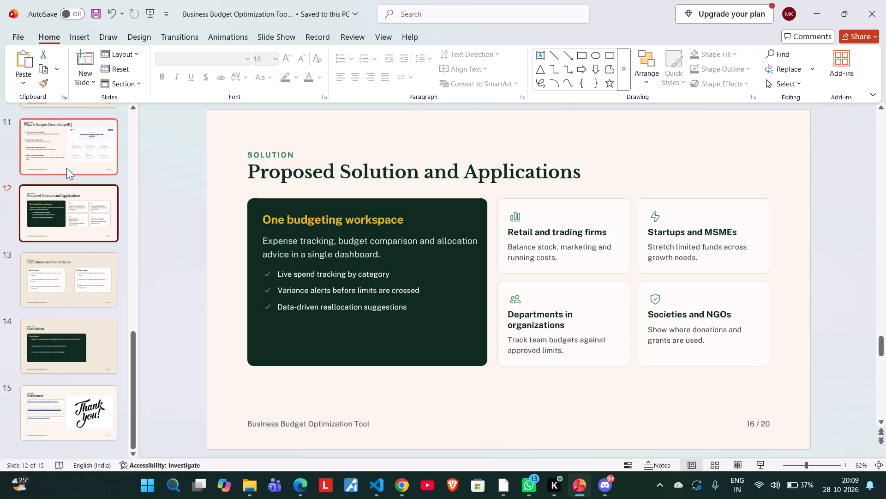
left_click(66, 159)
scroll(90, 180, "up", 17)
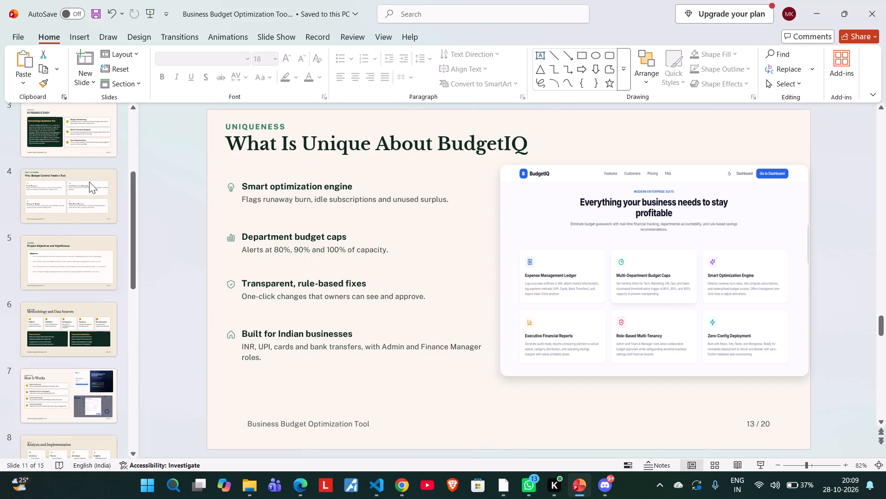
scroll(89, 182, "up", 12)
left_click(76, 151)
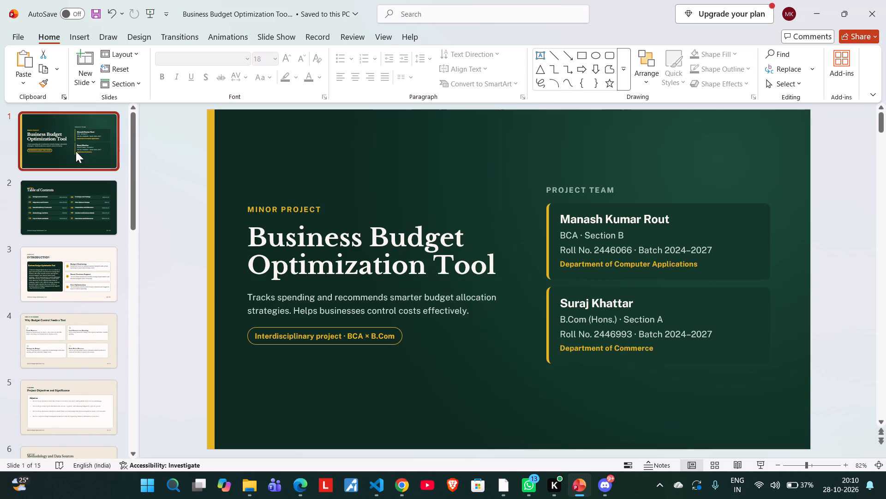
left_click(77, 209)
left_click(75, 260)
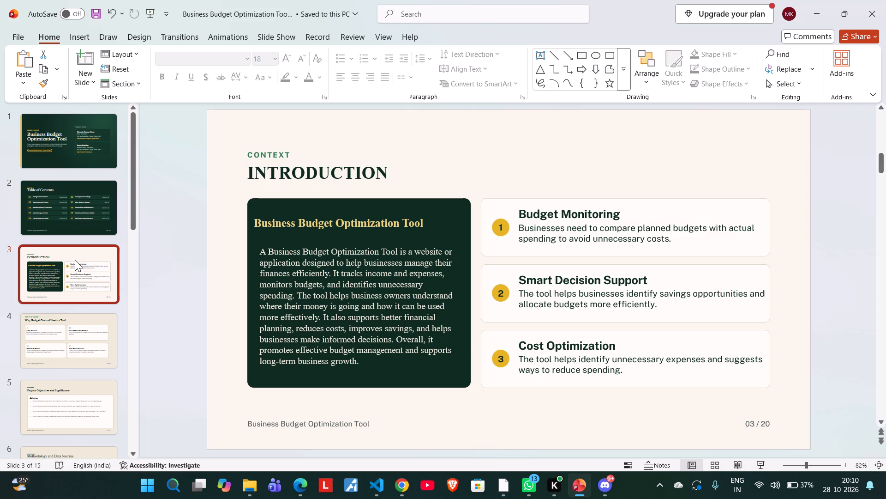
left_click(67, 341)
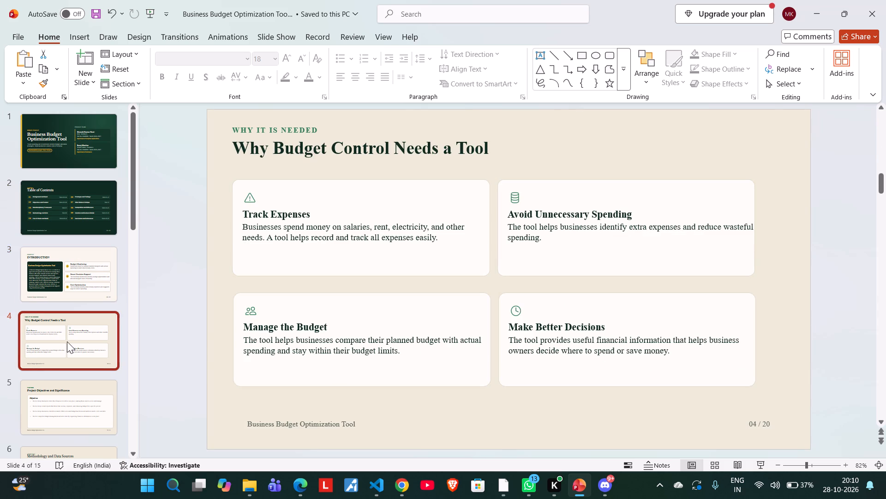
left_click(73, 398)
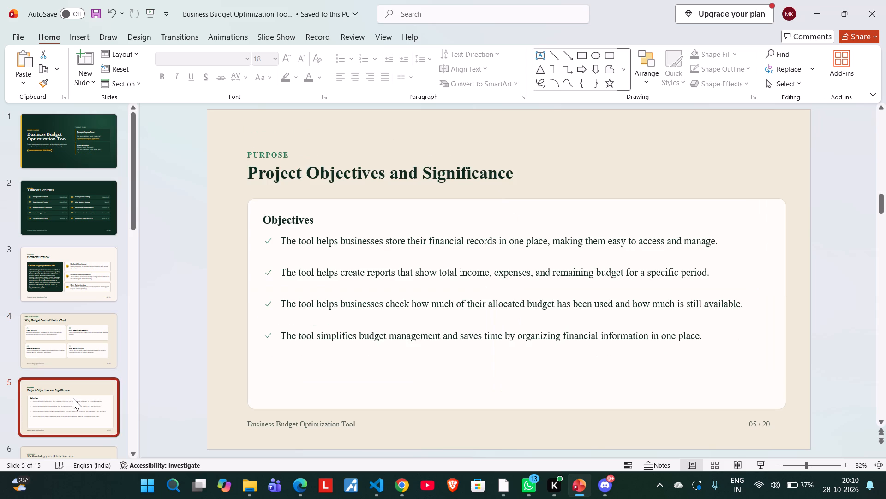
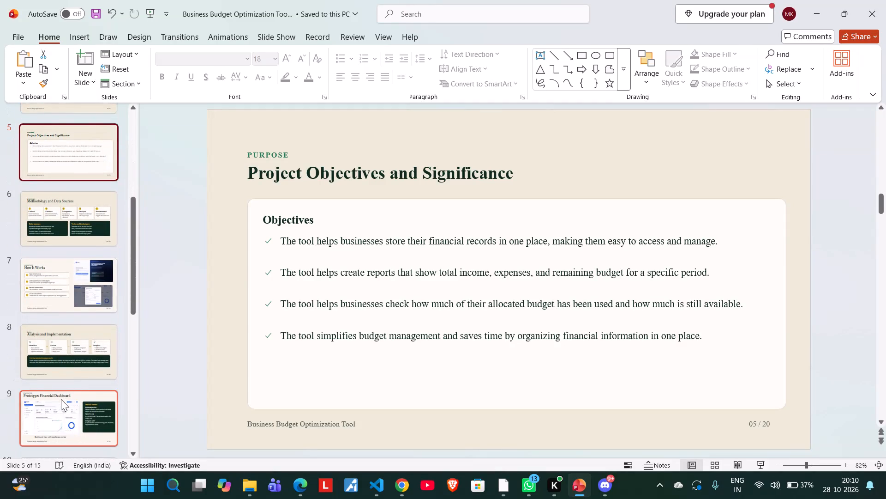
Change all text on the Business Budget Optimization Tool title slide to Times New Roman.
scroll(61, 399, "up", 14)
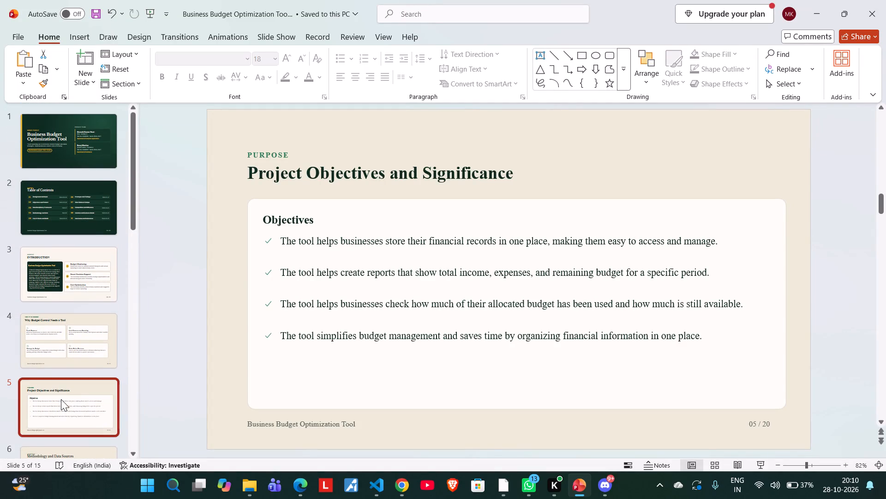
left_click(65, 161)
left_click(88, 206)
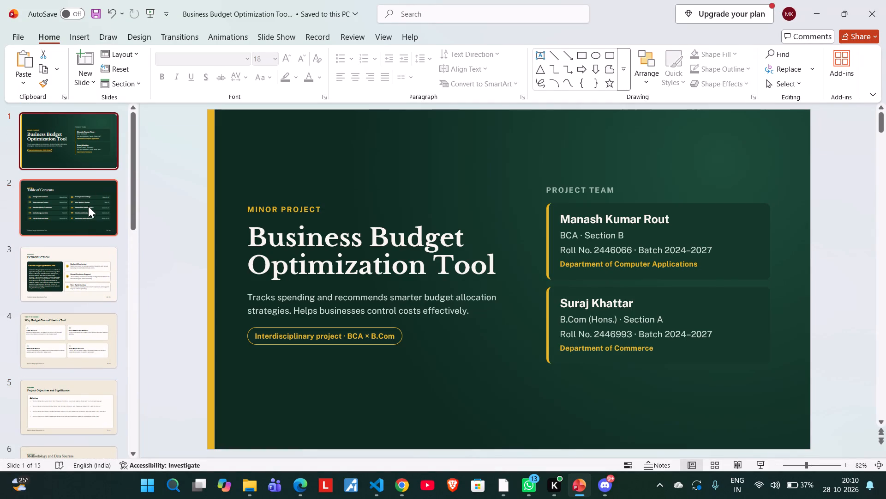
left_click(74, 225)
left_click(78, 259)
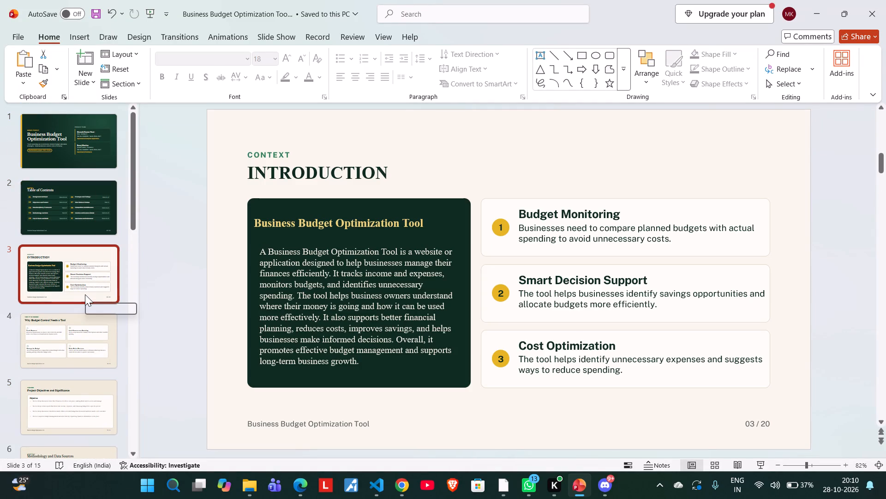
left_click(114, 131)
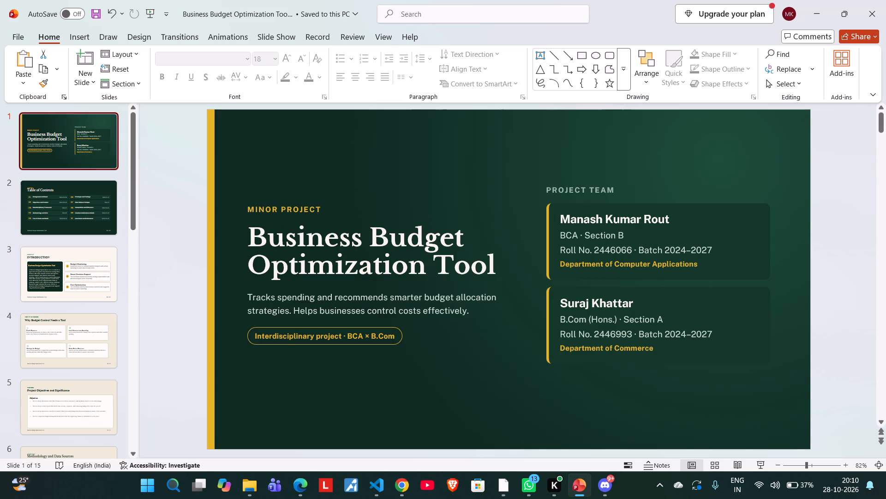
left_click(319, 166)
key("ctrl+a")
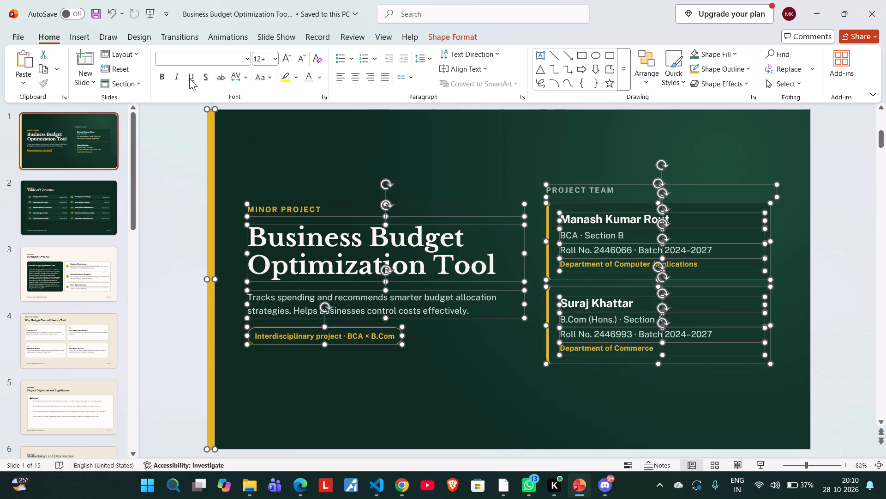
left_click(194, 56)
type("ti")
key("Return")
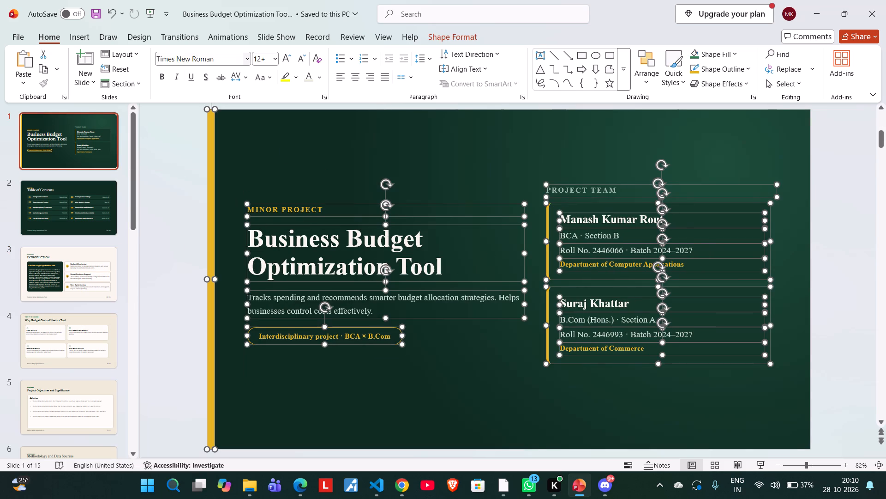
Change all text on the Table of Contents slide to Times New Roman.
left_click(91, 199)
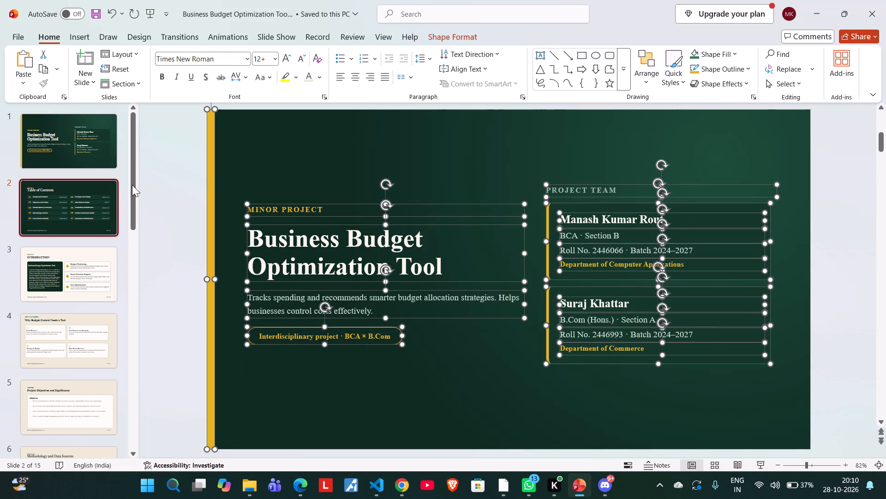
left_click(195, 58)
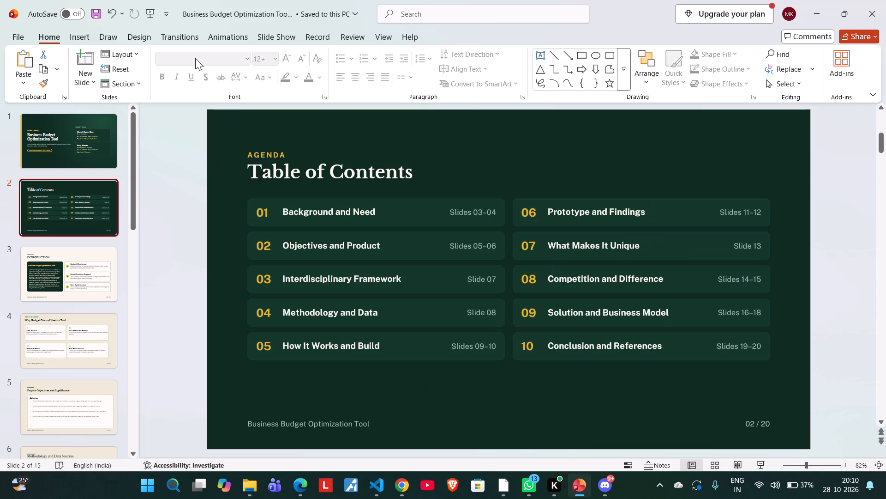
left_click(225, 173)
left_click(75, 146)
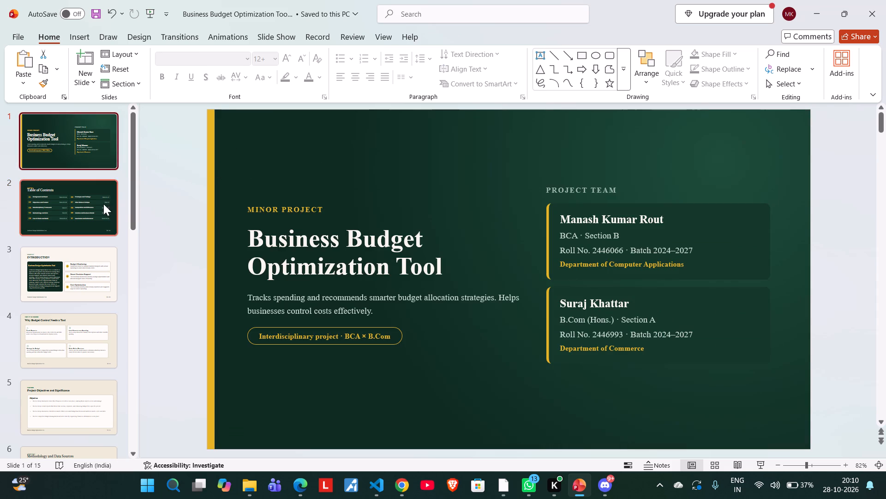
left_click(103, 204)
left_click(174, 166)
key("ctrl+a")
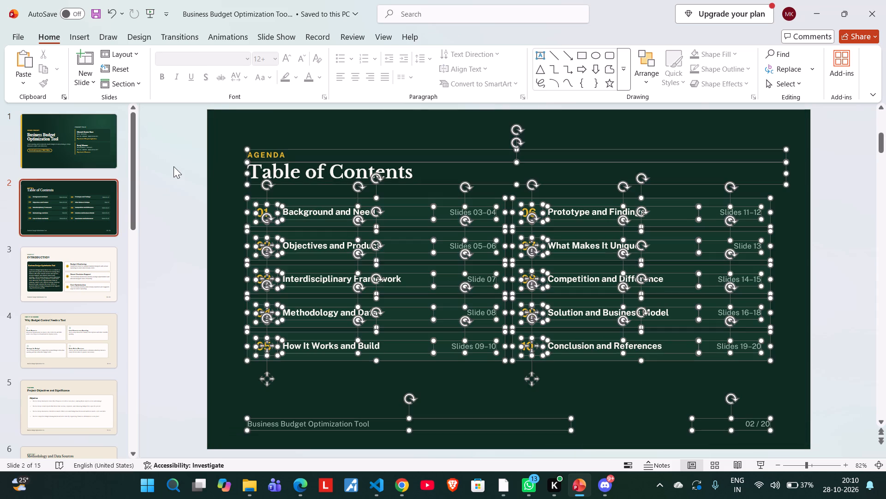
left_click(184, 55)
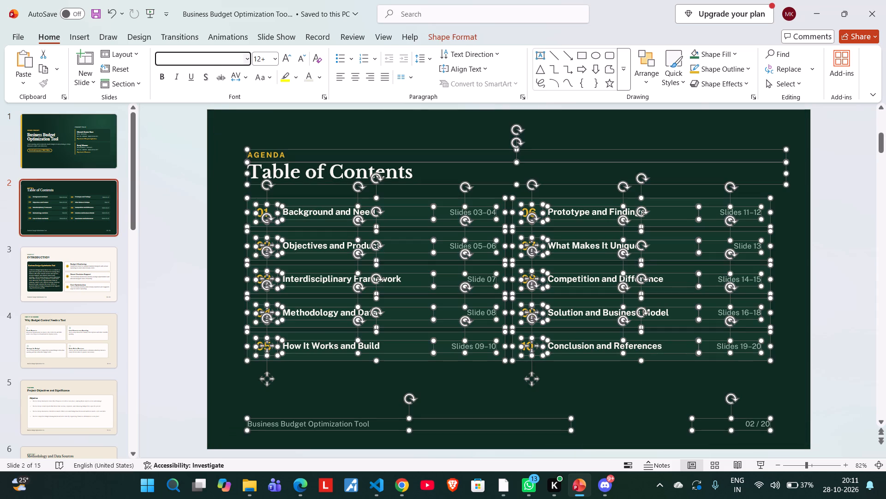
type("ti")
key("Return")
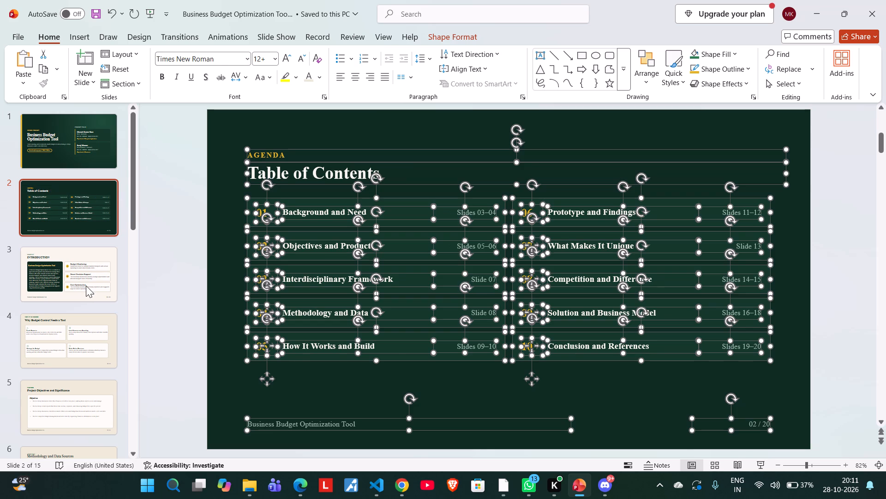
Change all text on the Introduction slide to Times New Roman.
left_click(86, 286)
left_click(195, 215)
key("ctrl+a")
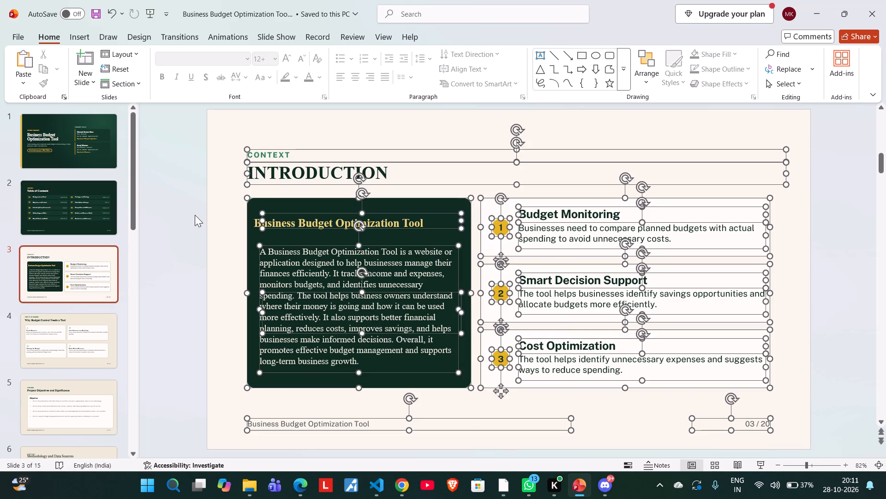
left_click(196, 62)
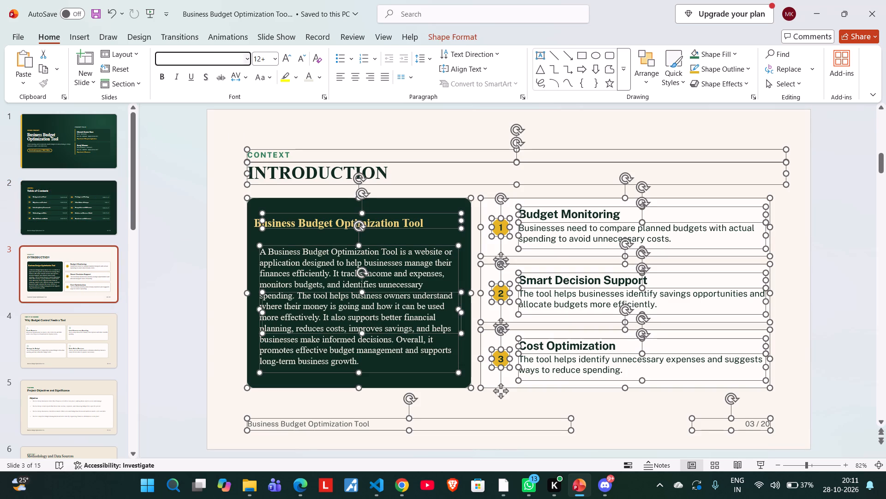
type("ti")
key("Return")
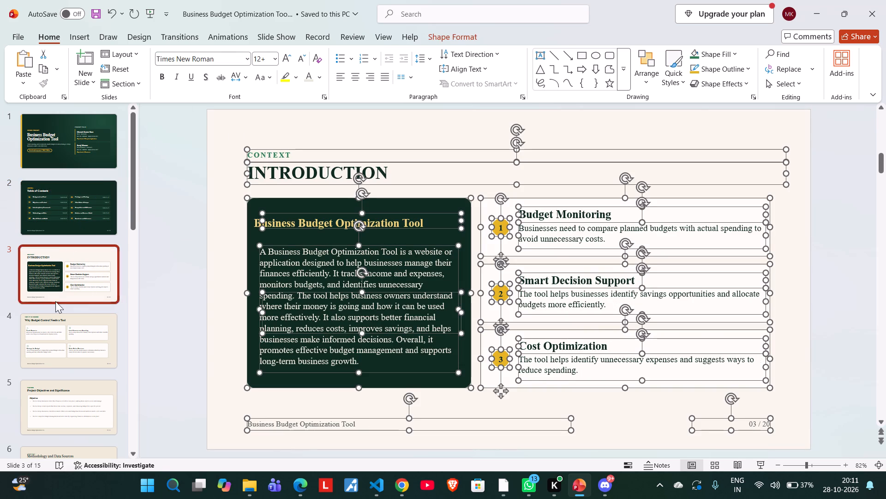
Check the font used on the Why Budget Control Needs a Tool slide and look over the Project Objectives and Table of Contents slides.
left_click(79, 356)
left_click(189, 199)
key("ctrl+a")
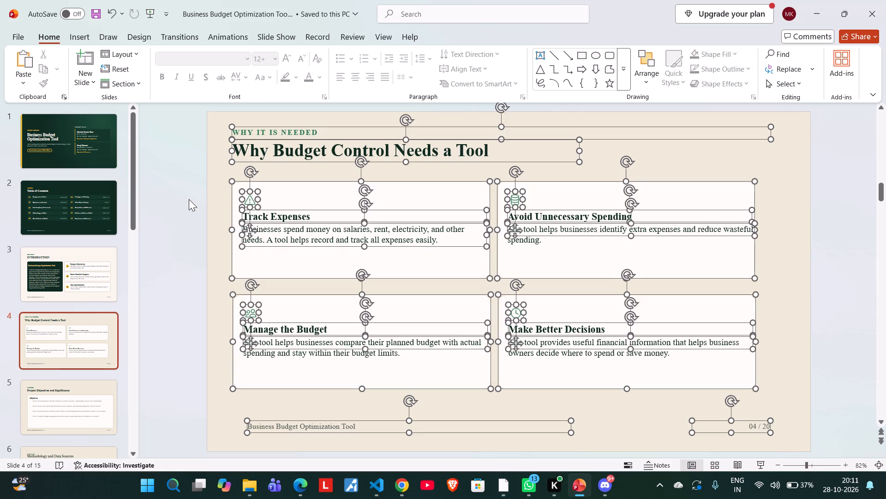
left_click(97, 394)
key("ctrl+a")
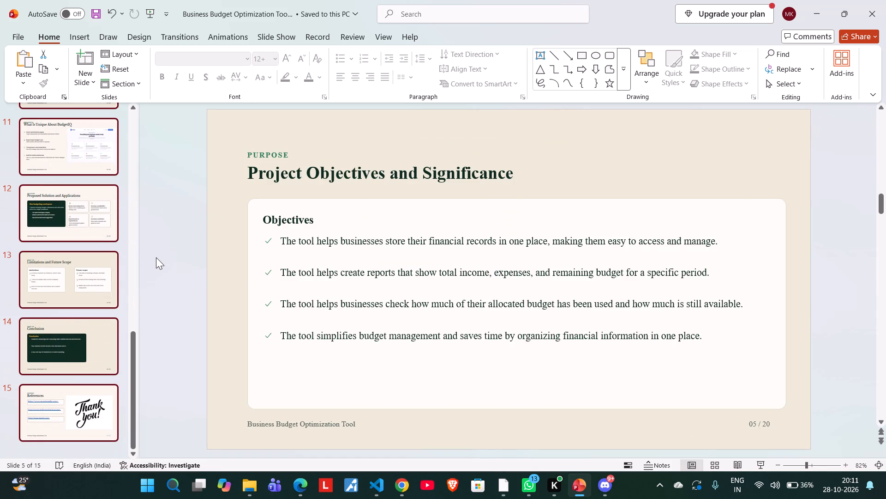
scroll(156, 257, "up", 3)
left_click(154, 256)
left_click(180, 284)
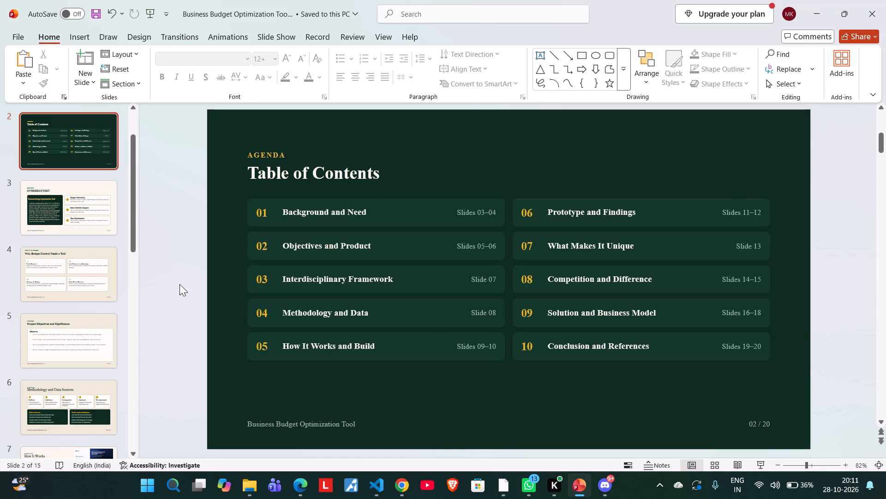
key("ctrl+a")
left_click(129, 248)
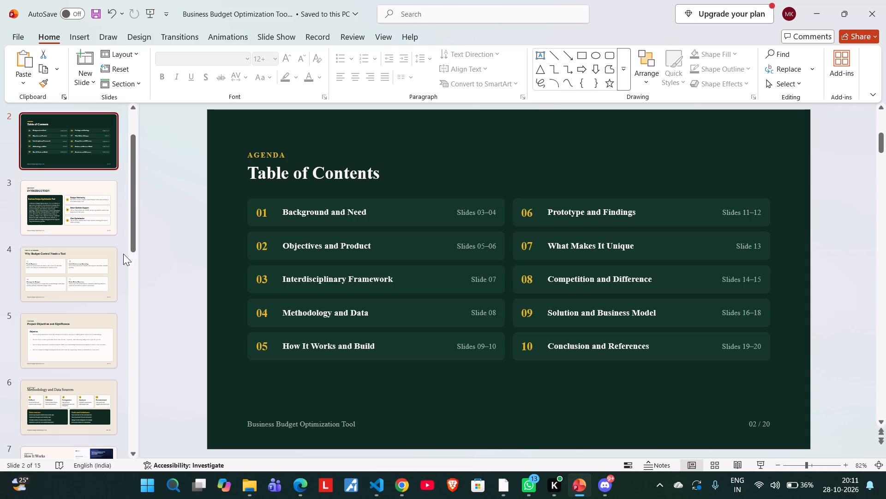
left_click(116, 262)
key("ctrl+a")
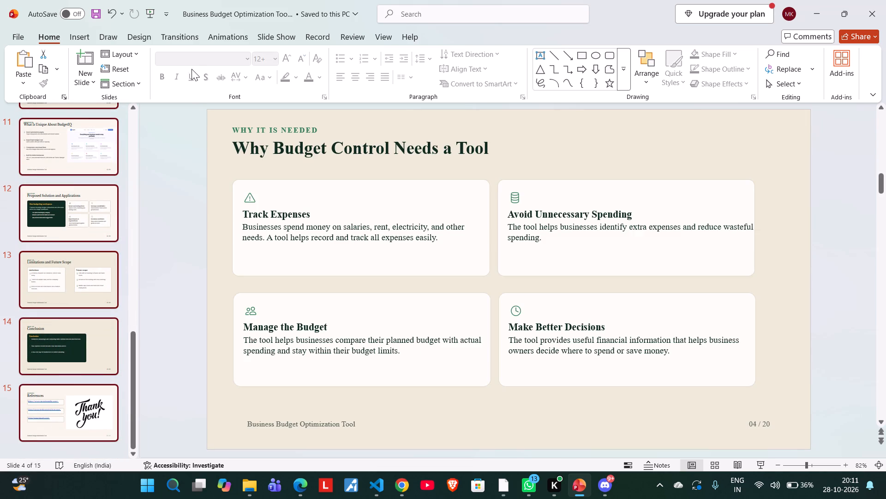
left_click(188, 58)
double_click(188, 58)
left_click(180, 170)
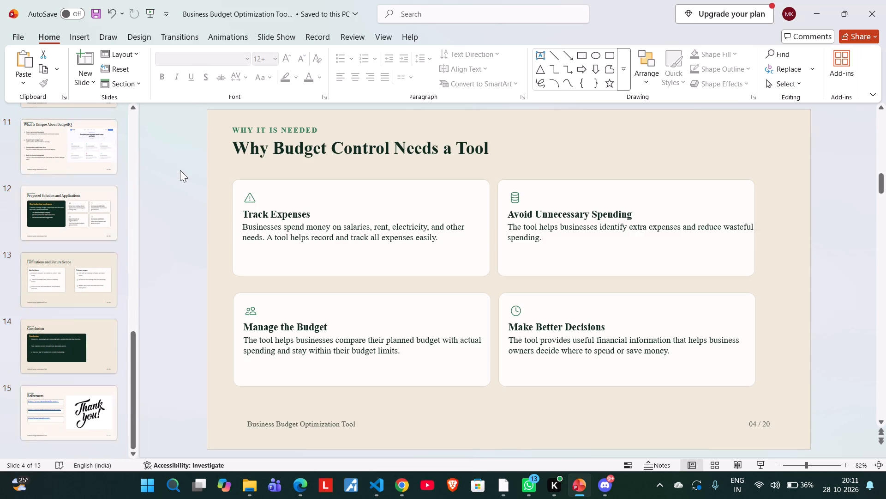
Change all text on the Methodology and Data Sources slide to Times New Roman.
scroll(92, 270, "up", 2)
left_click(54, 360)
scroll(60, 359, "down", 1)
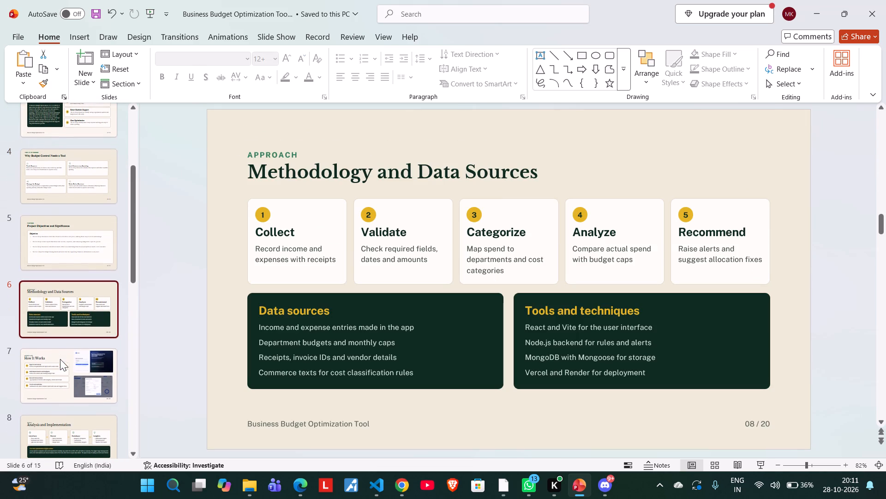
left_click(178, 62)
left_click(180, 58)
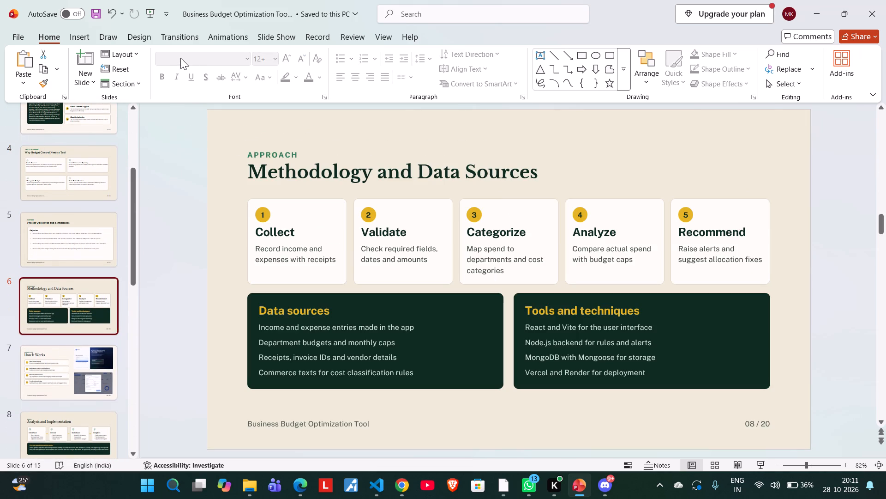
left_click(180, 58)
left_click(250, 190)
left_click(218, 190)
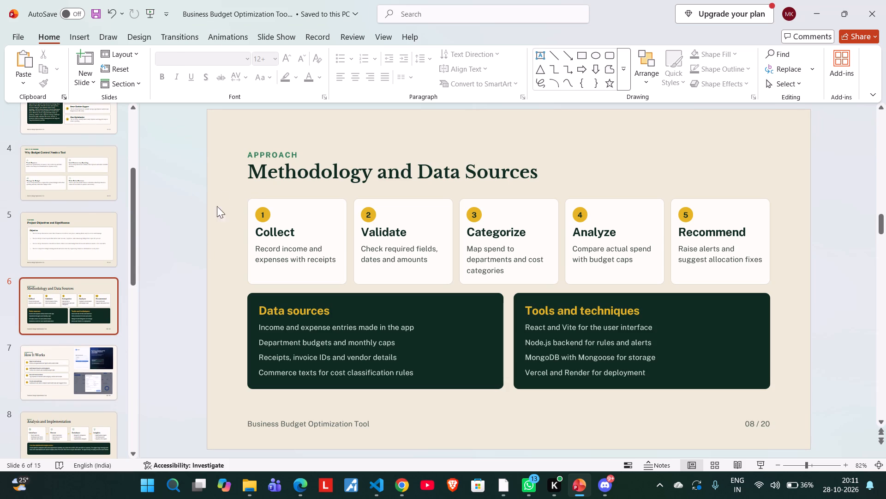
left_click(208, 143)
key("ctrl+a")
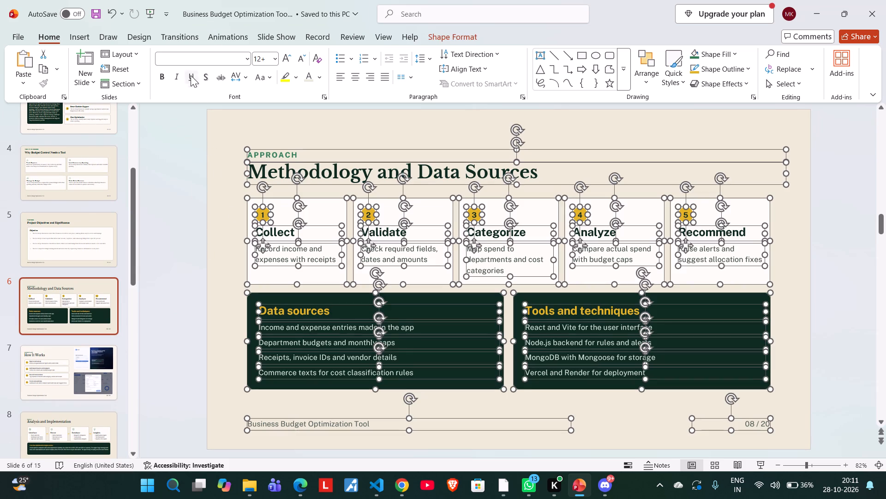
left_click(189, 61)
type("ti")
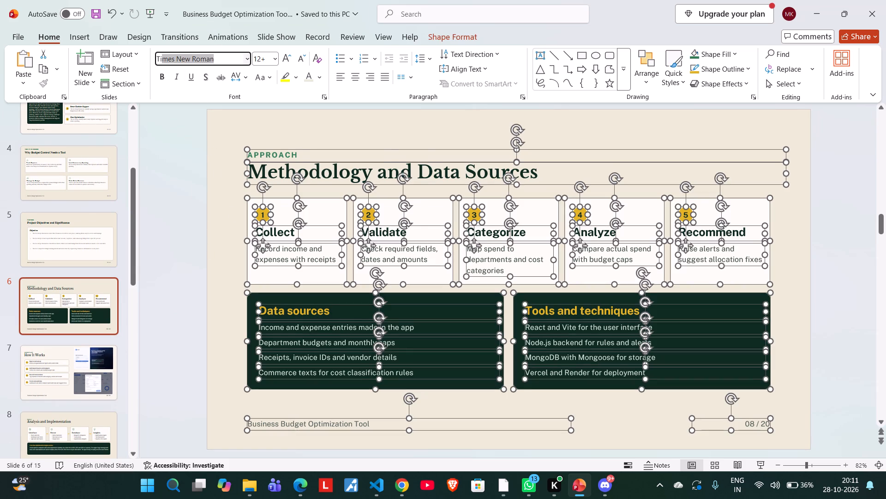
key("Return")
Check the font used across all objects on the Project Objectives and Significance slide.
left_click(79, 233)
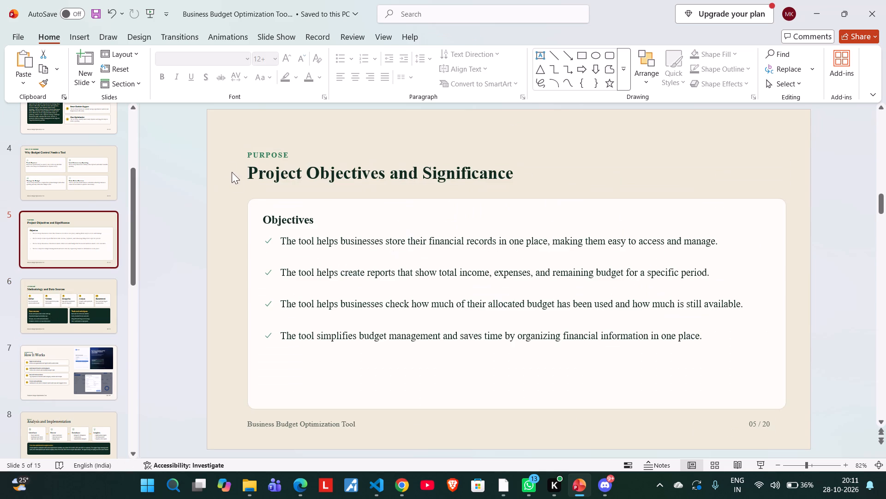
left_click(226, 141)
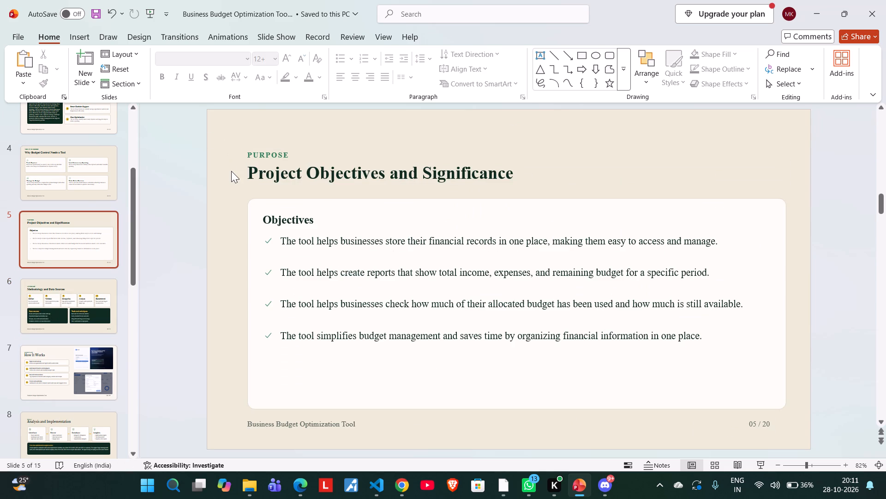
key("ctrl+a")
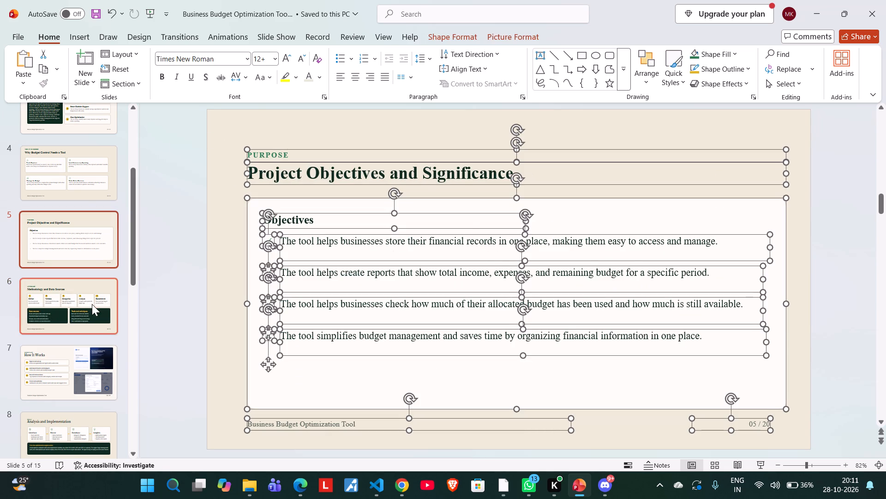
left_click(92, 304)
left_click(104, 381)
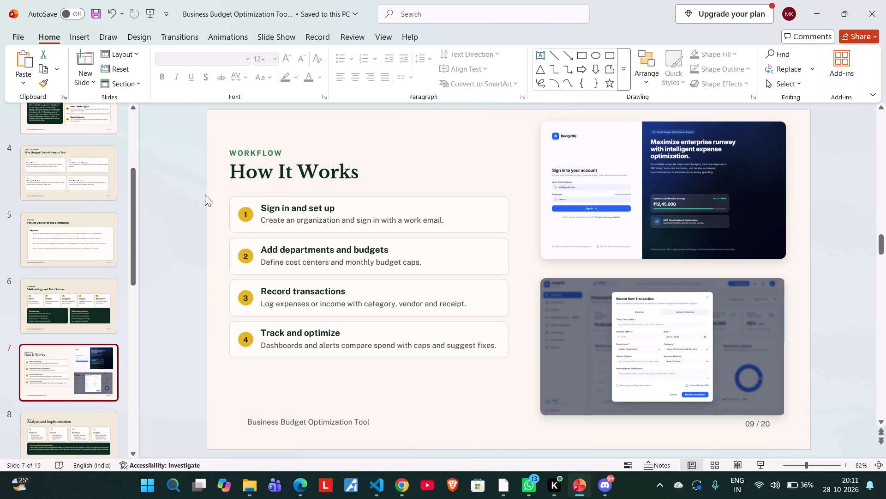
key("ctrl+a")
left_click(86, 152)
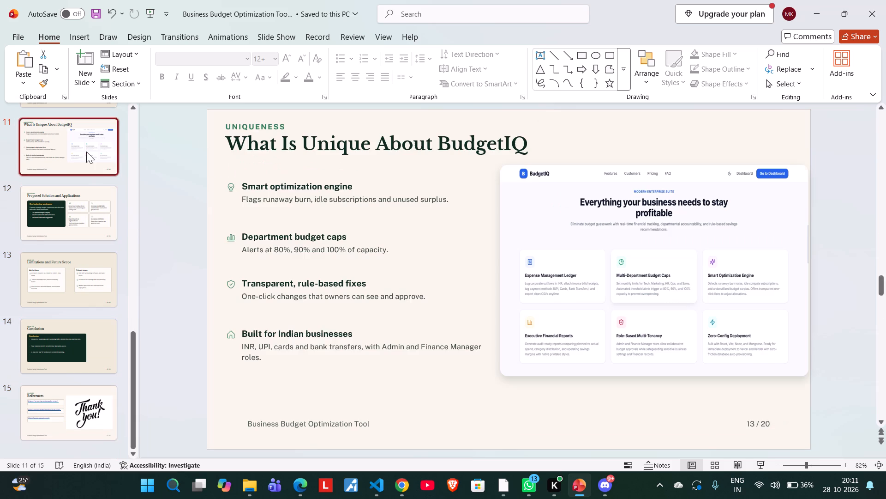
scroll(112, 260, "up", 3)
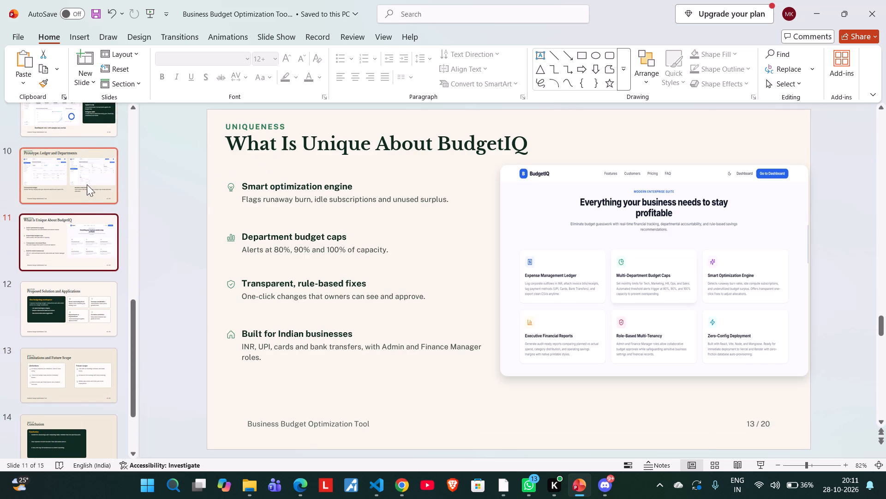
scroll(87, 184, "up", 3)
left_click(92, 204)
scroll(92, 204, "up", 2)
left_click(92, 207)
Change all text on the How It Works slide to Times New Roman.
left_click(106, 142)
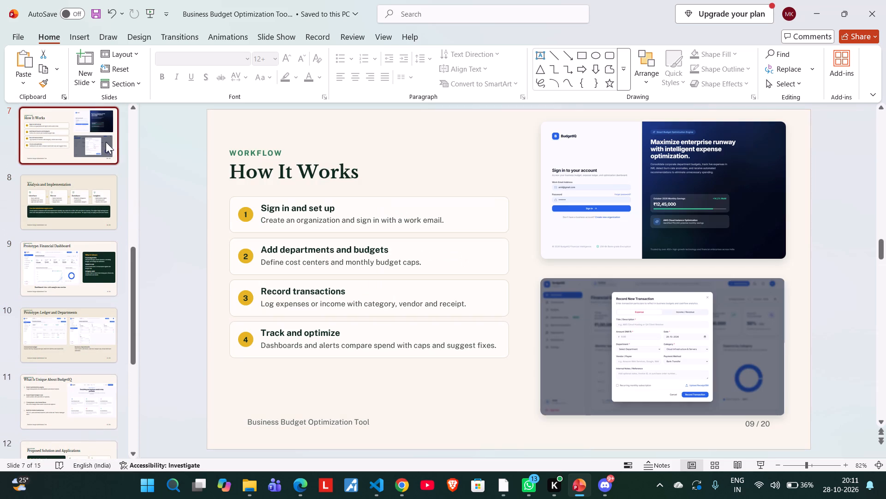
left_click(178, 183)
key("ctrl+a")
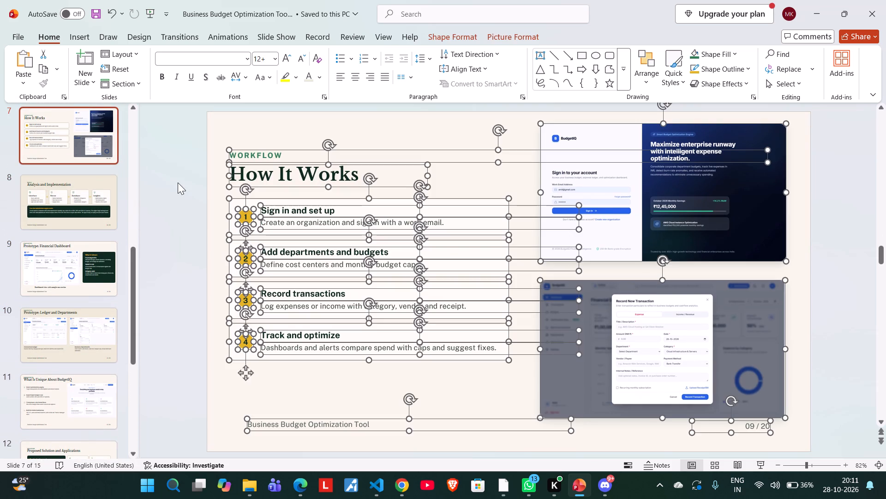
left_click(191, 66)
left_click(191, 57)
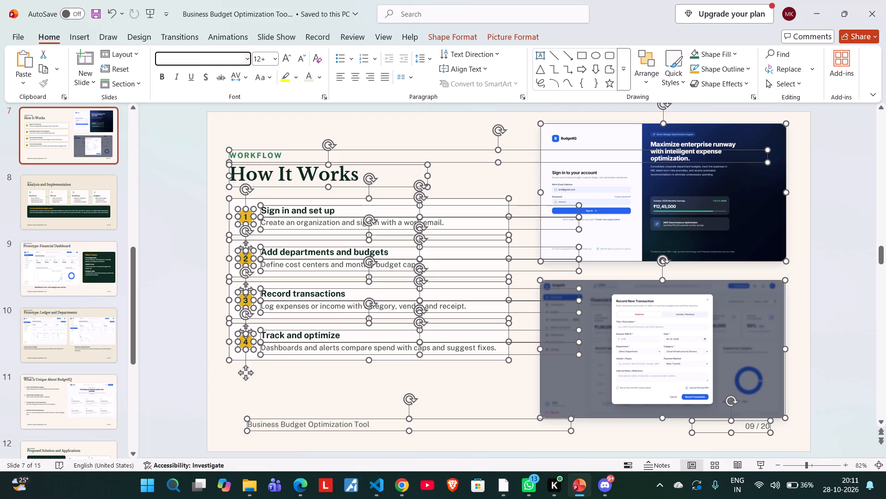
type("ti")
key("Return")
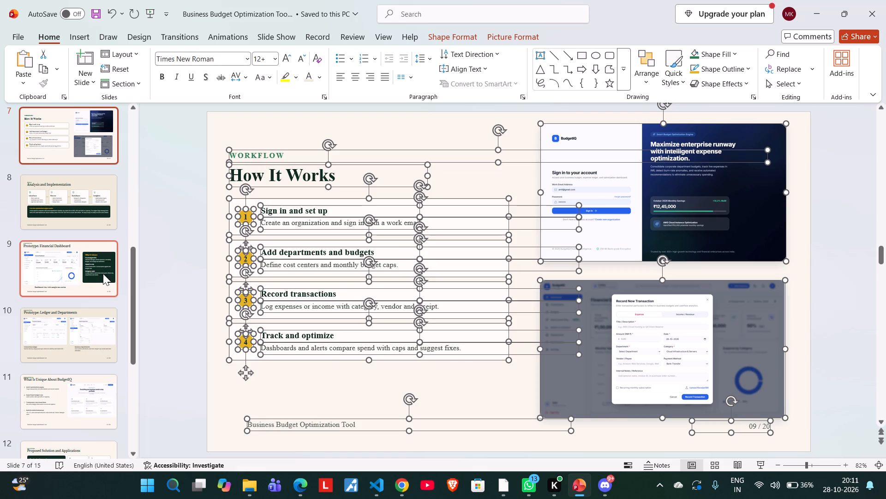
Change all text on the Analysis and Implementation slide to Times New Roman.
left_click(85, 189)
left_click(186, 164)
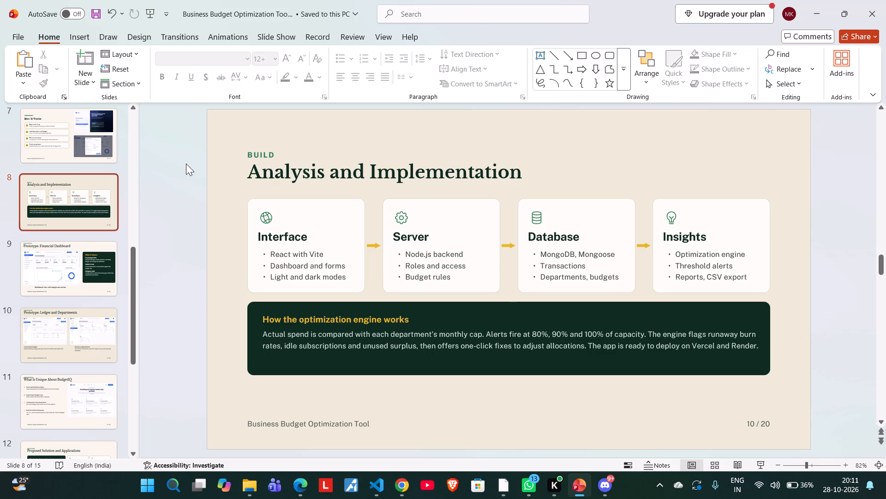
key("ctrl+a")
left_click(214, 60)
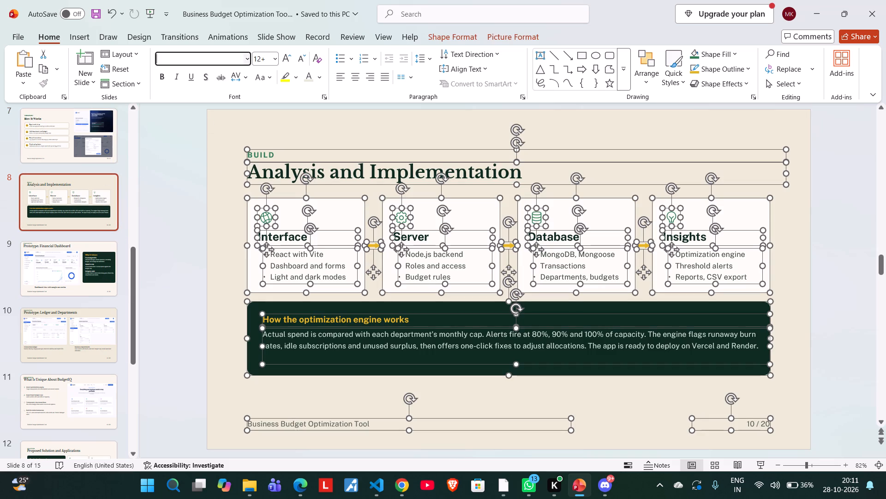
type("ti")
key("Return")
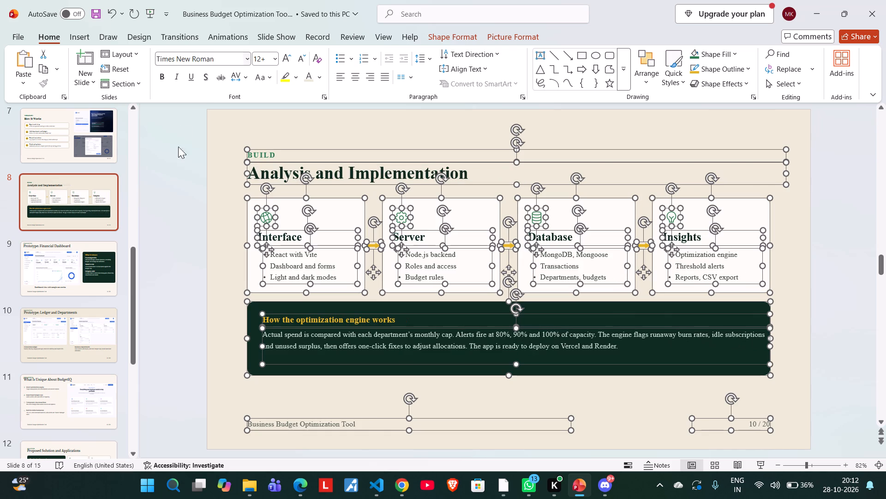
Change all text on the Prototype: Financial Dashboard slide to Times New Roman.
left_click(82, 261)
left_click(163, 218)
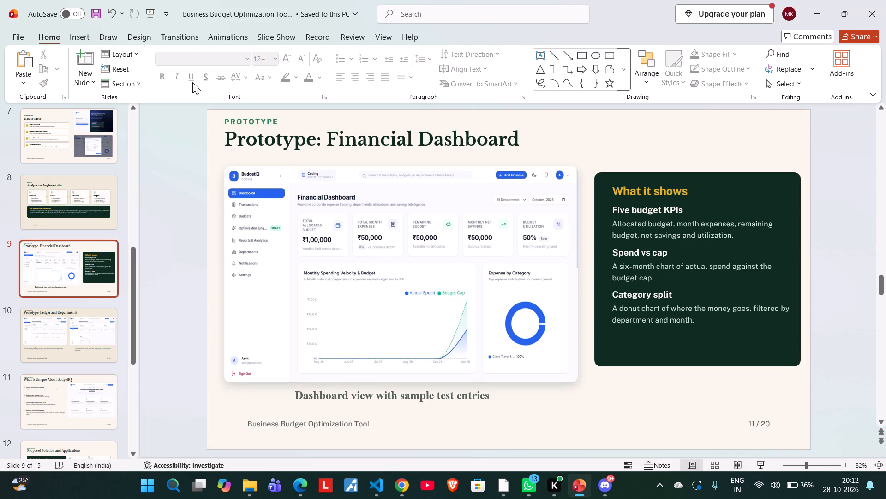
left_click(189, 55)
key("ctrl+a")
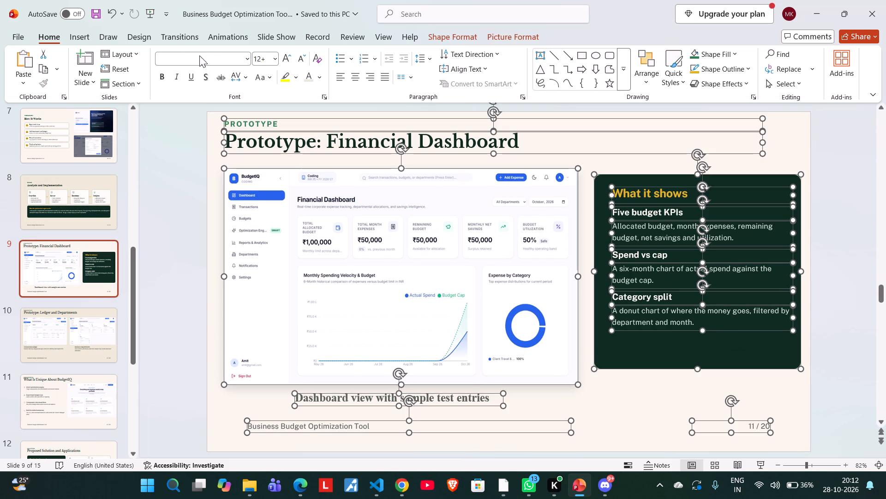
left_click(202, 64)
left_click(201, 60)
type("ti")
key("Return")
Change all text on the Prototype: Ledger and Departments slide to Times New Roman.
left_click(80, 332)
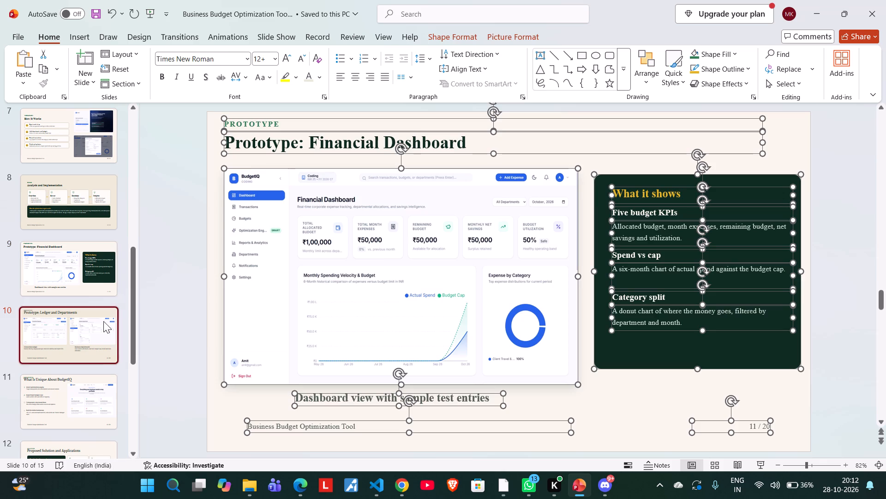
left_click(174, 280)
key("ctrl+a")
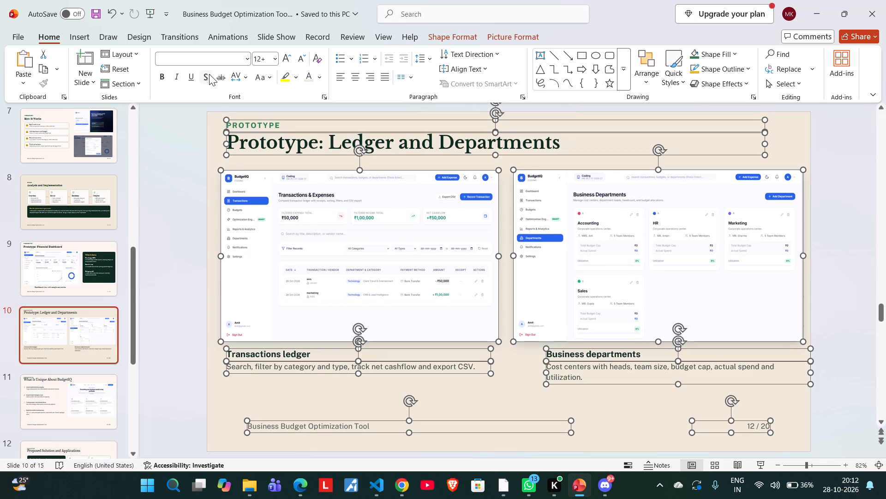
left_click(208, 60)
type("ti")
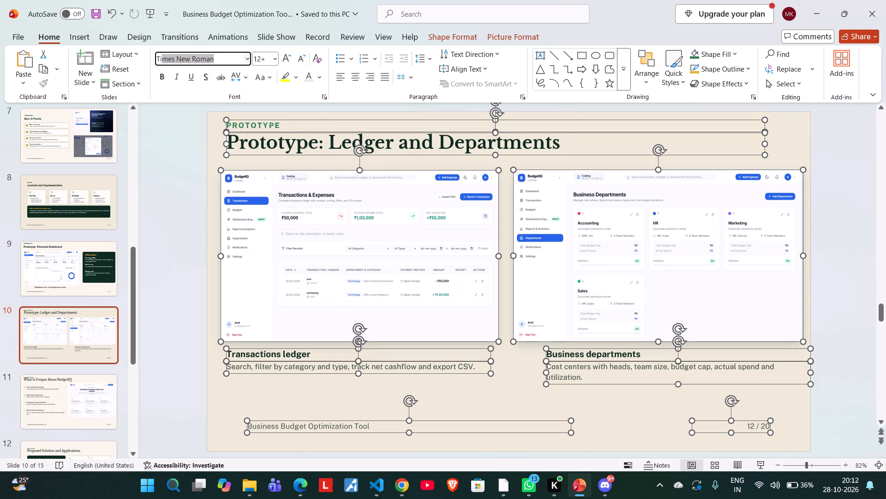
key("Return")
Change all text on the What Is Unique About BudgetIQ slide to Times New Roman.
left_click(113, 408)
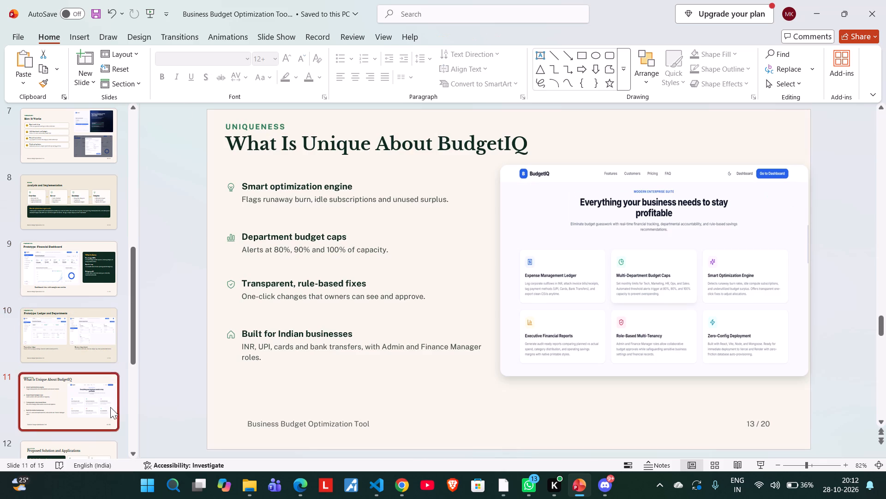
scroll(108, 405, "down", 3)
left_click(158, 223)
key("ctrl+a")
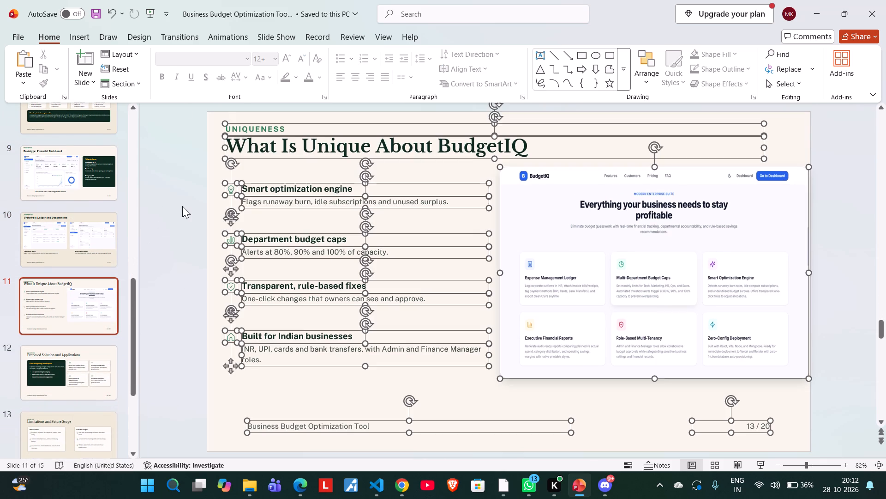
left_click(207, 57)
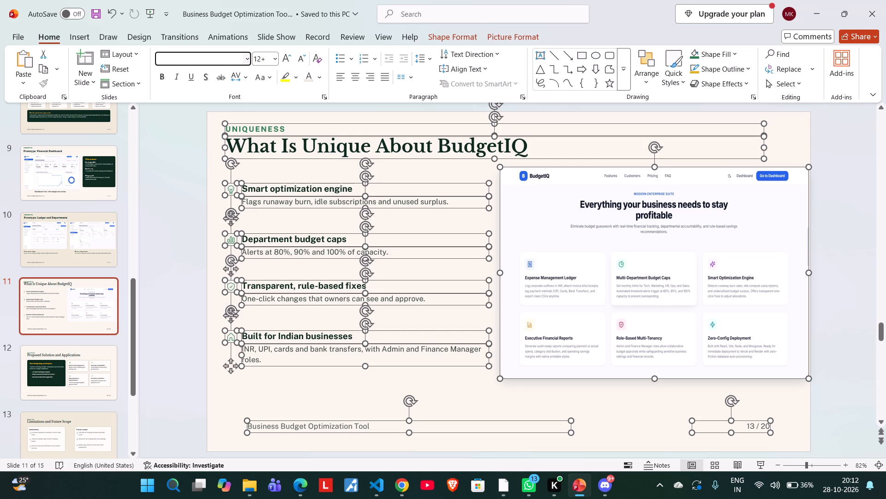
type("ti")
key("Return")
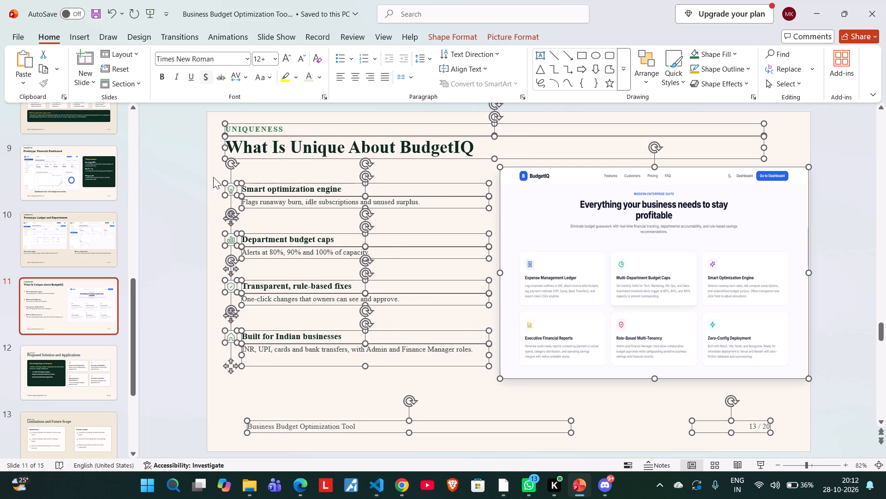
Change all text on the Proposed Solution and Applications slide to Times New Roman.
scroll(108, 325, "down", 1)
left_click(101, 322)
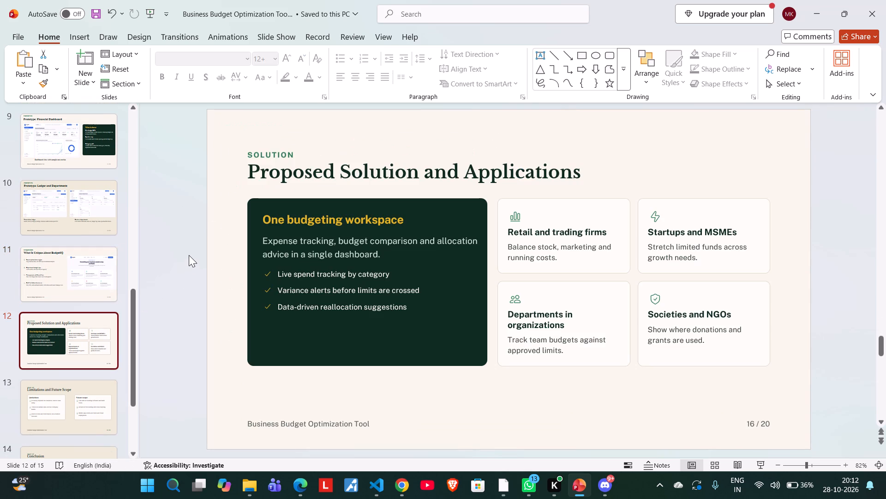
left_click(189, 255)
key("ctrl+a")
left_click(211, 58)
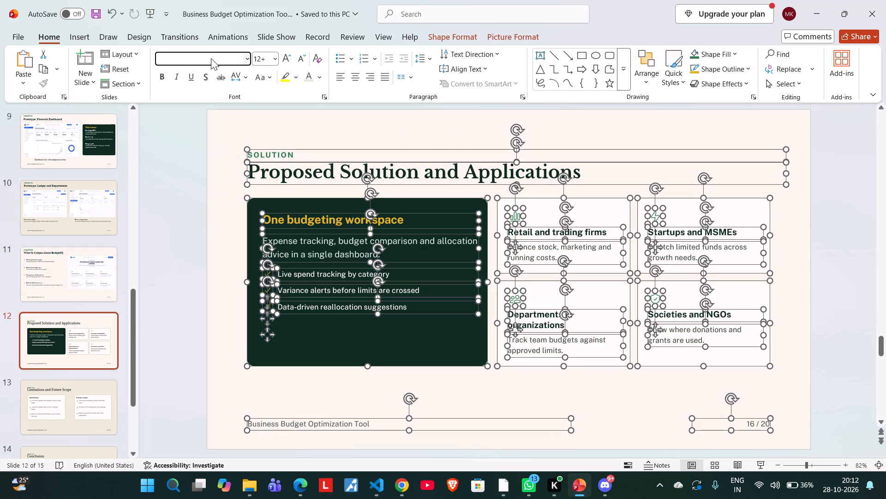
type("ti")
key("Return")
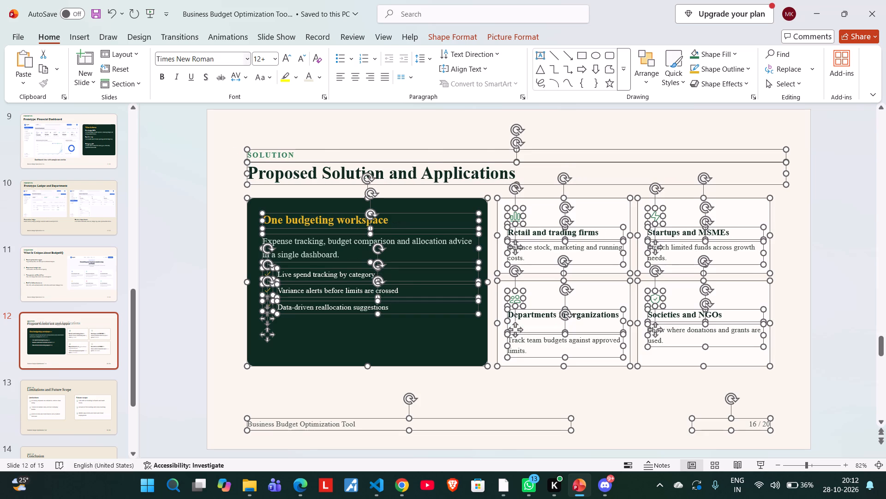
Change all text on the Limitations and Future Scope slide to Times New Roman.
scroll(105, 338, "down", 3)
left_click(84, 310)
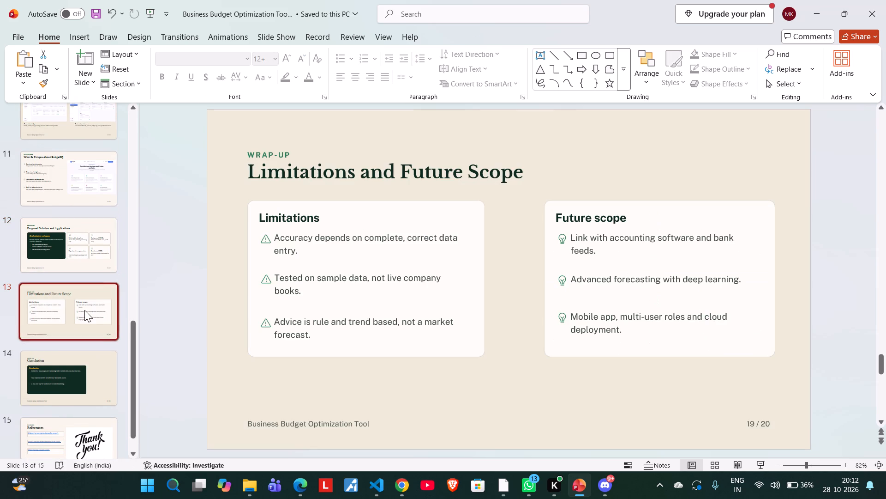
left_click(166, 277)
key("ctrl+a")
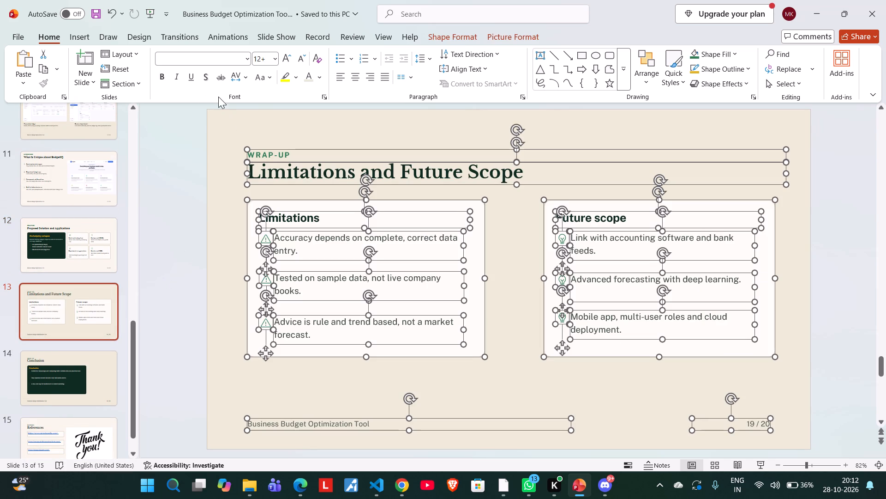
left_click(204, 63)
type("ti")
key("Return")
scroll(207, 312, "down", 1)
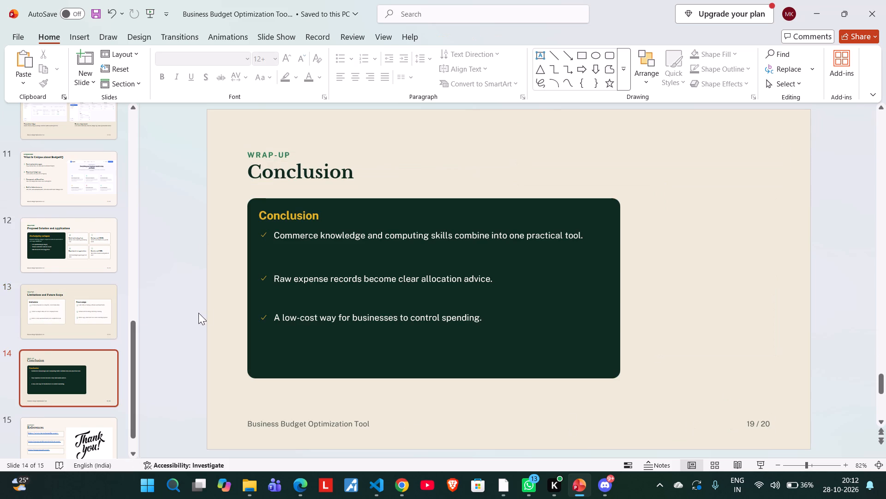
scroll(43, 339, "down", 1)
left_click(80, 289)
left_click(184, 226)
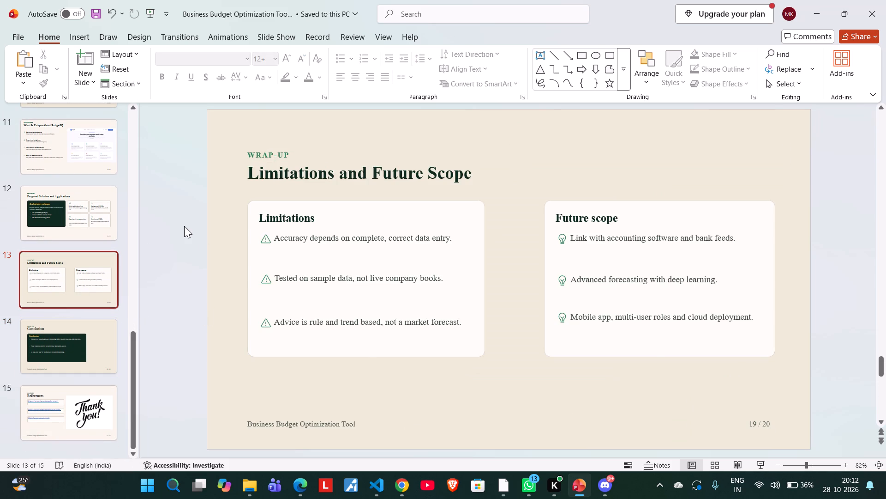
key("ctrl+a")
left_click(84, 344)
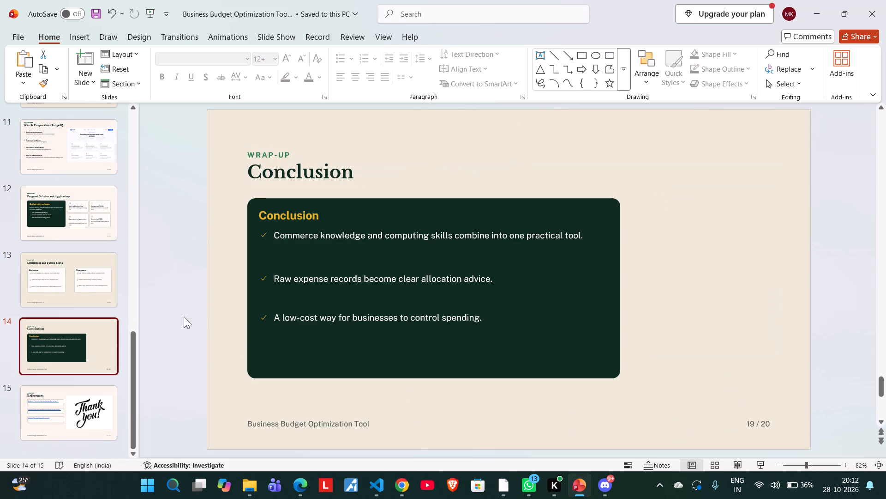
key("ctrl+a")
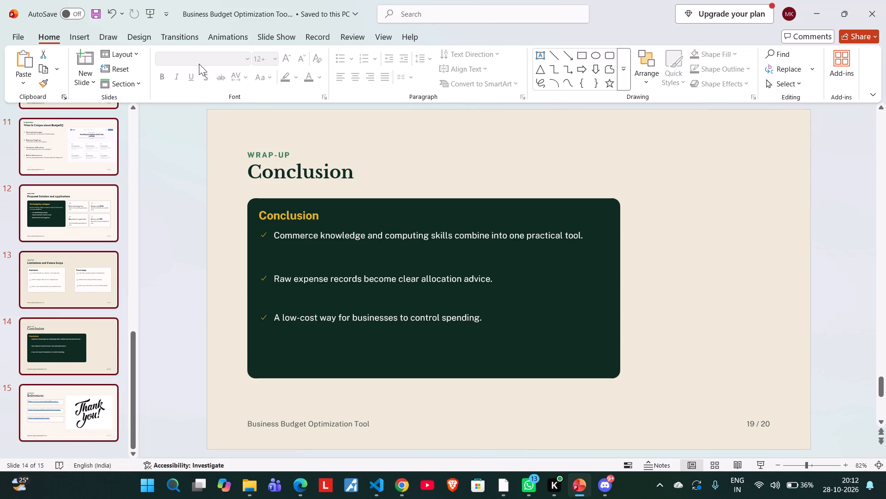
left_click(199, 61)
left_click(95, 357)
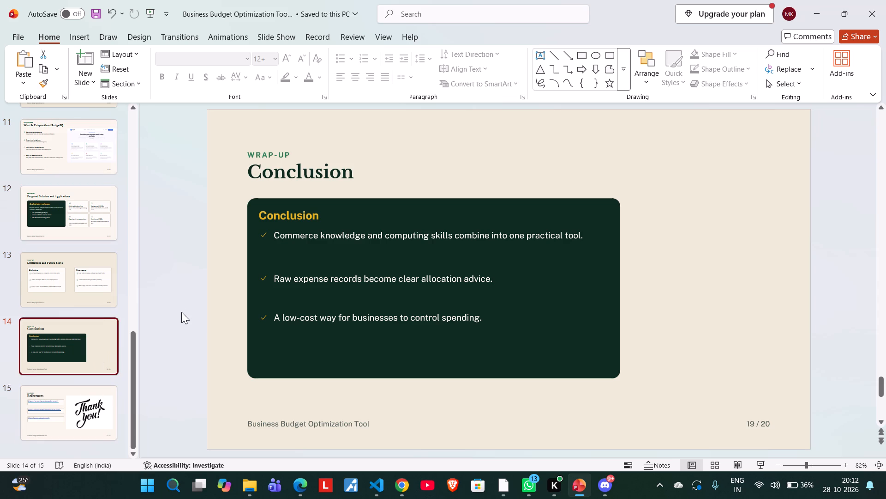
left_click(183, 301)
Change all text on the Conclusion slide to Times New Roman.
left_click(103, 337)
left_click(176, 289)
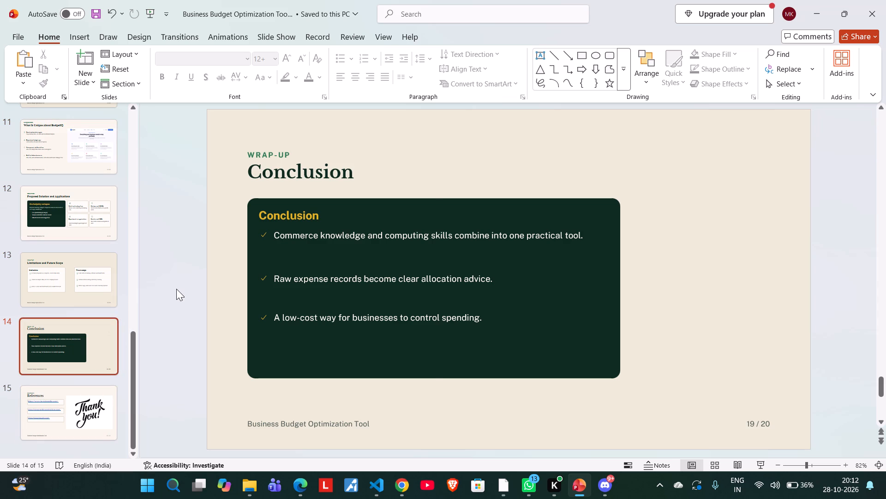
key("ctrl+a")
left_click(187, 61)
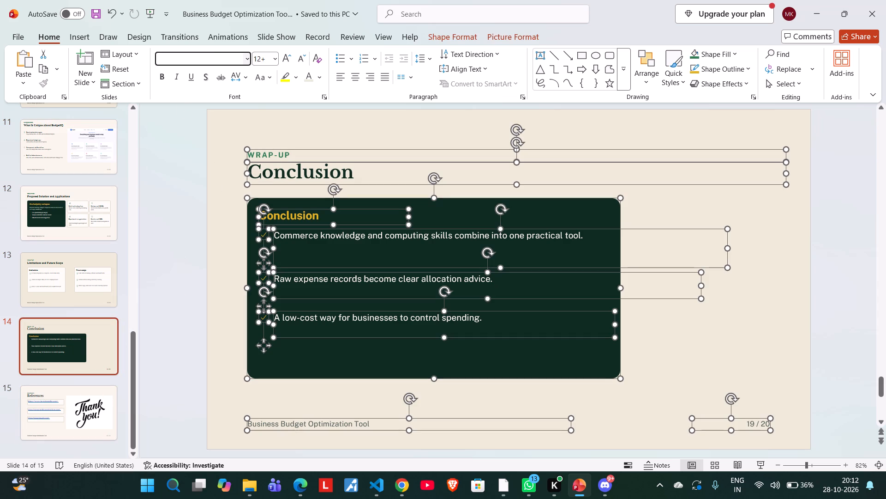
type("ti")
key("Return")
Change all text on the References slide, including the three source links, to Times New Roman.
scroll(168, 391, "down", 2)
left_click(95, 397)
left_click(177, 310)
key("ctrl+a")
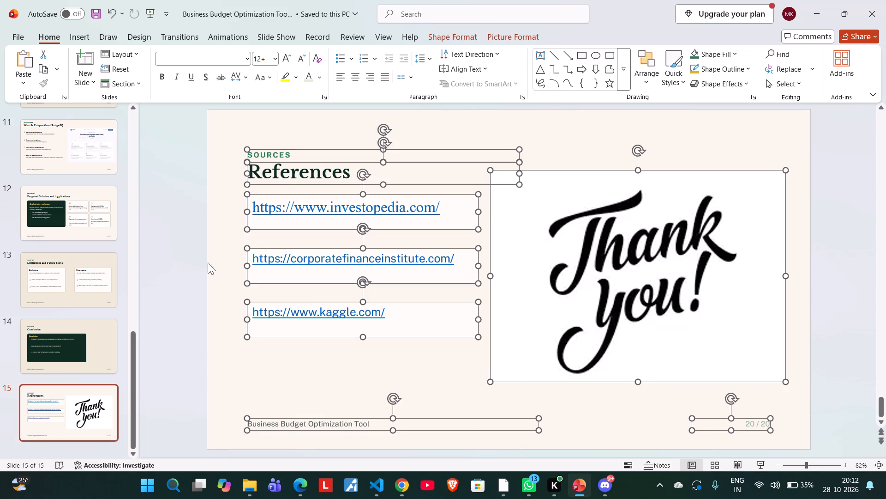
left_click(227, 64)
left_click(218, 58)
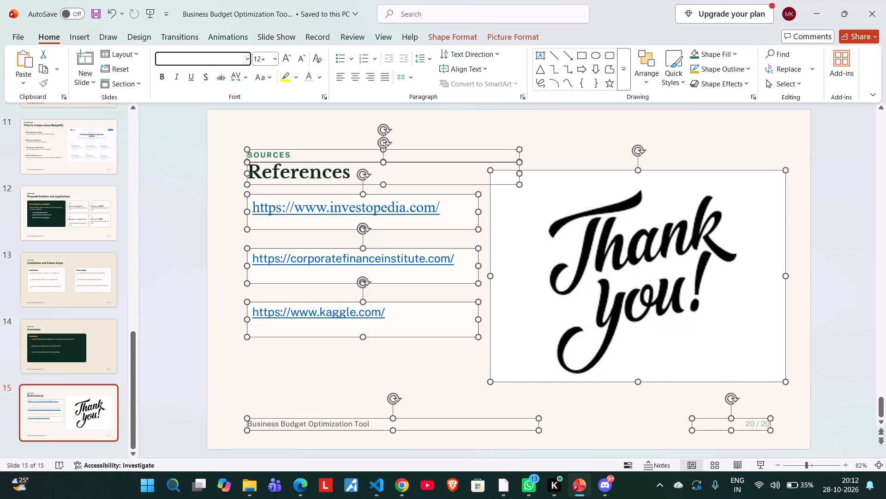
type("ti")
key("Return")
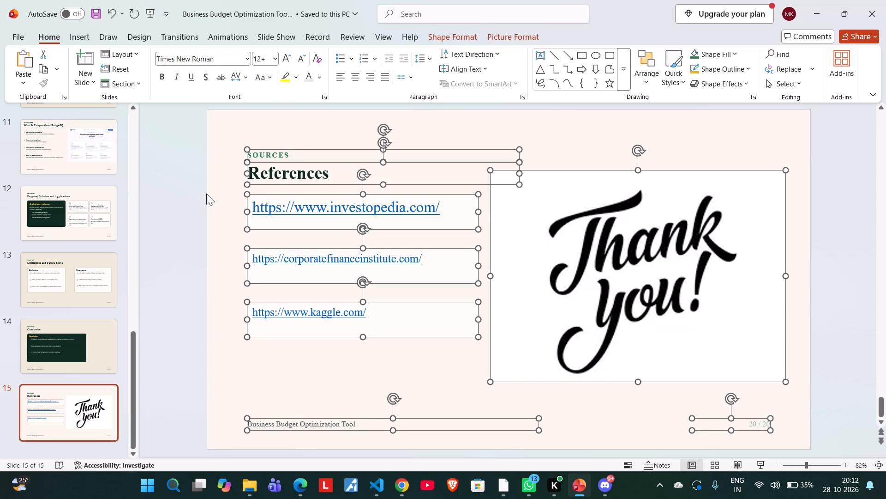
left_click(180, 303)
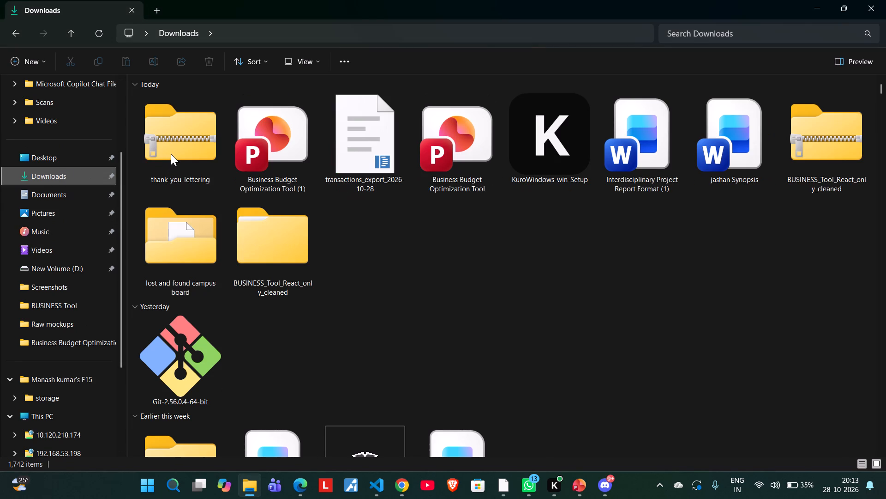
Extract the thank-you-lettering zip archive into its own folder in Downloads.
left_click(171, 153)
right_click(171, 153)
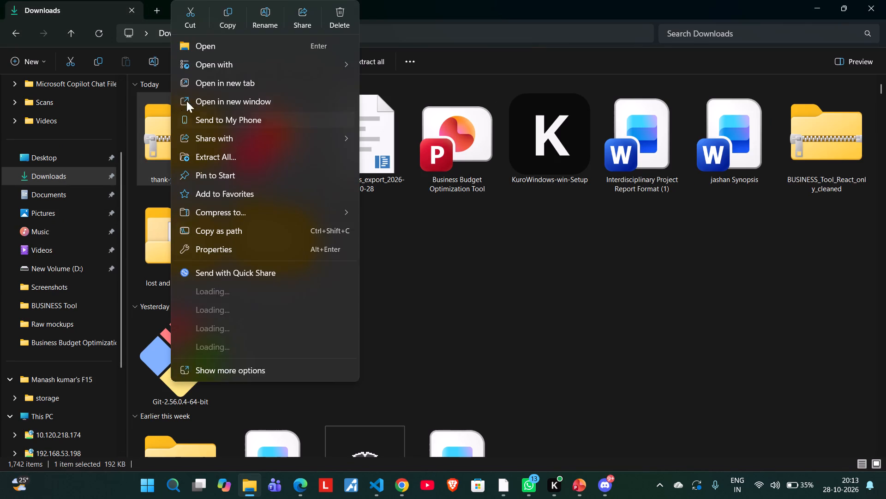
left_click(212, 158)
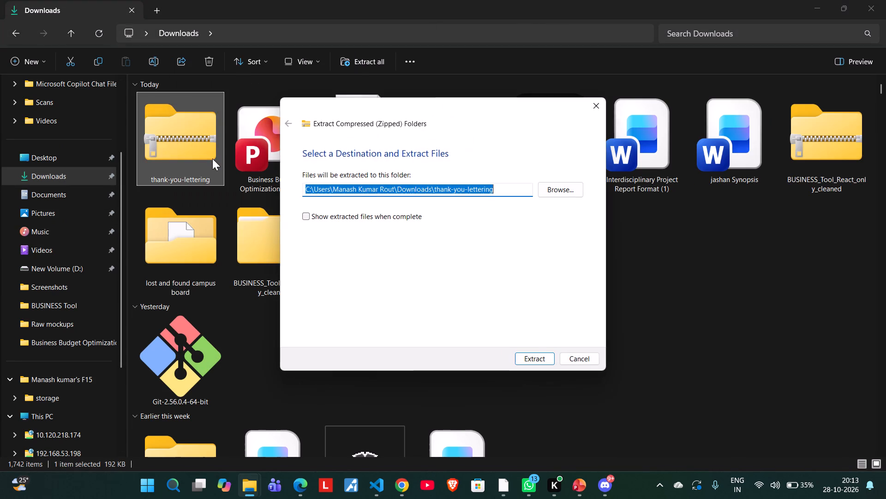
left_click(523, 362)
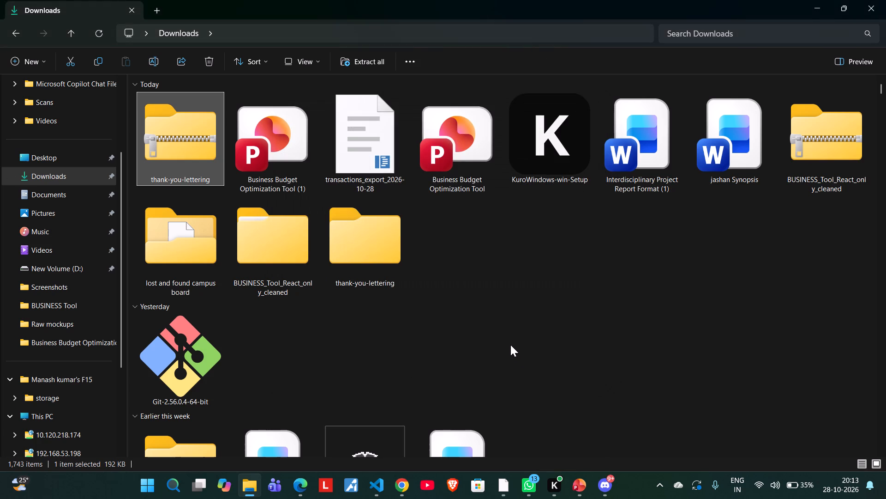
Open the image 6963.jpg from the extracted thank-you-lettering folder and copy the picture.
left_click(74, 178)
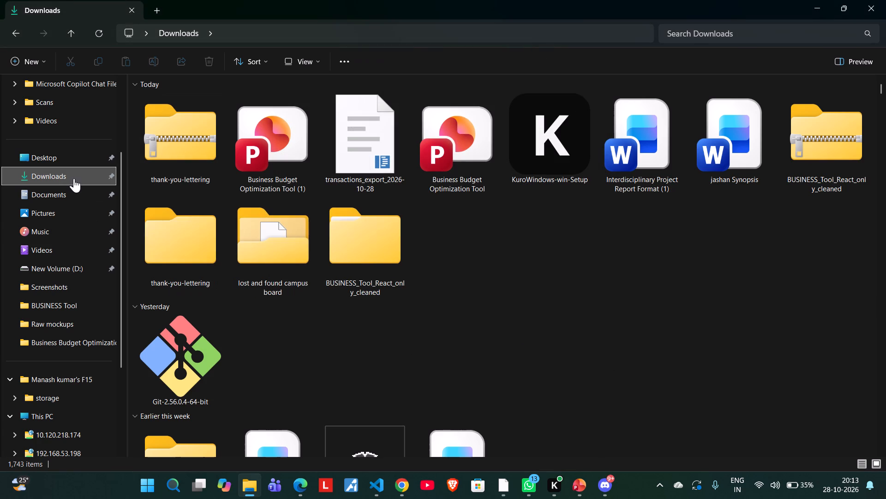
left_click(74, 178)
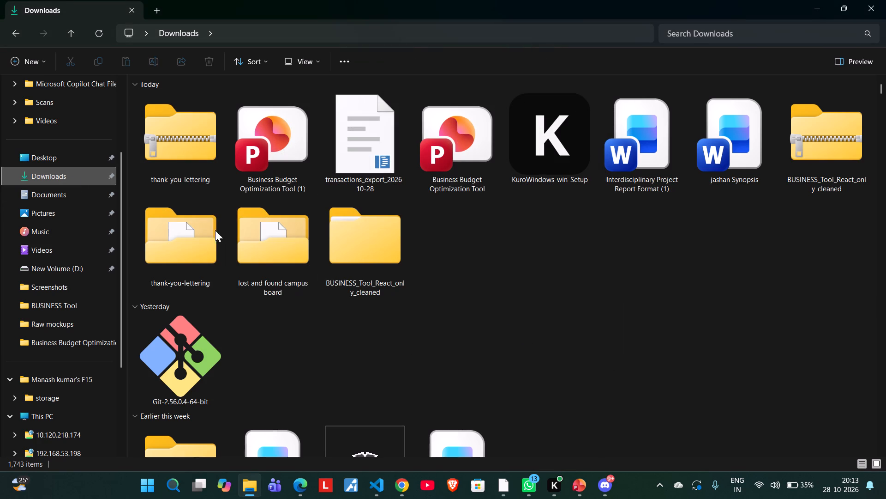
double_click(190, 232)
double_click(179, 128)
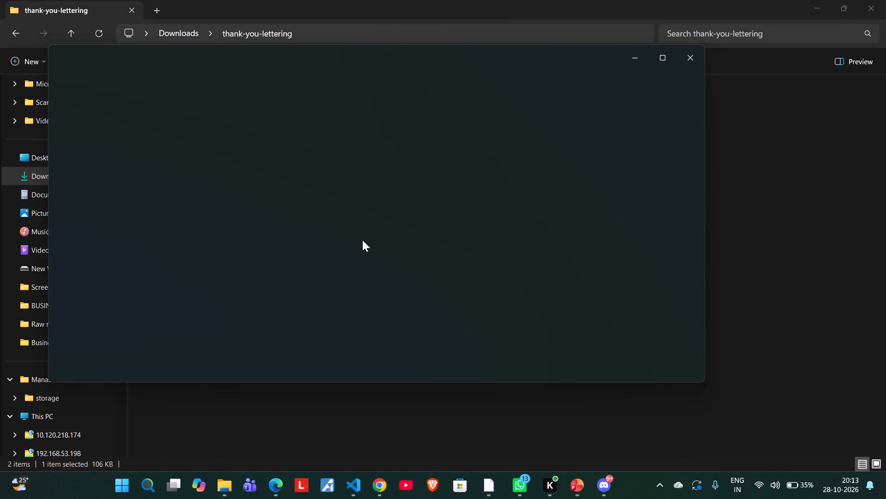
right_click(395, 178)
left_click(408, 188)
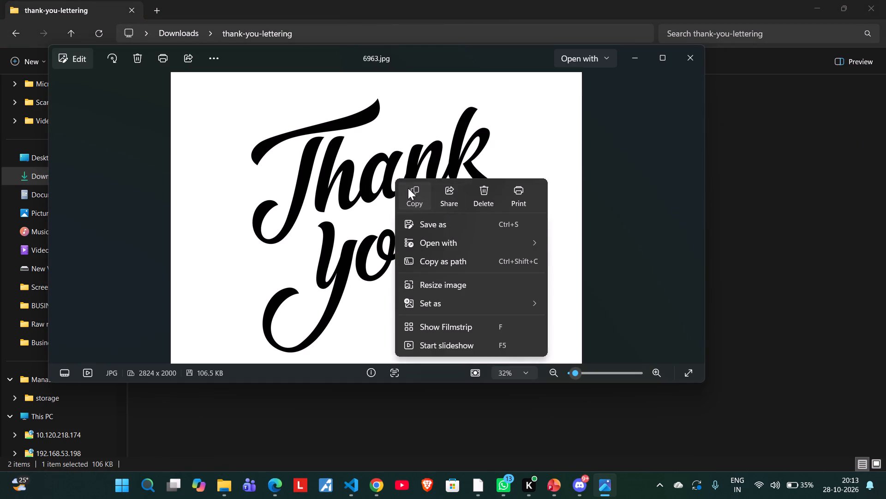
Switch to PowerPoint and replace the existing "Thank you!" picture on the References slide with the copied image.
left_click(548, 487)
left_click(640, 266)
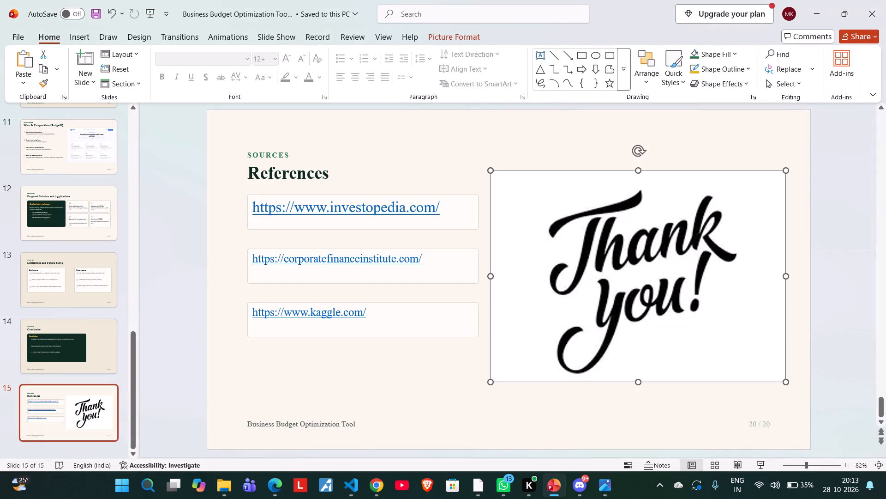
key("BackSpace")
key("ctrl+v")
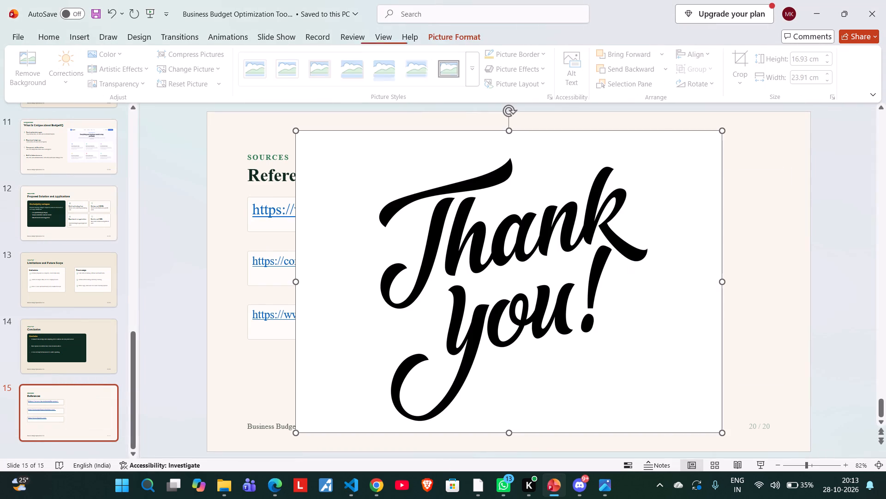
Shrink the pasted "Thank you!" picture and place it to the right of the three source links on the References slide.
left_click_drag(297, 128, 509, 218)
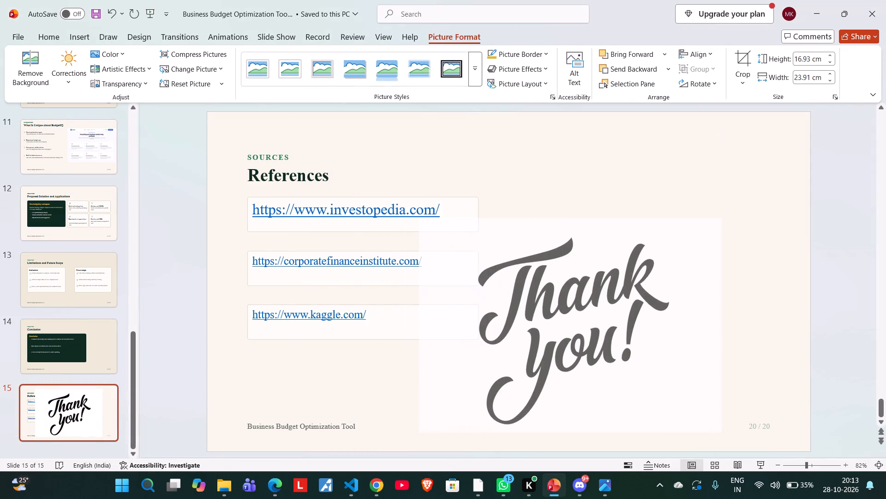
left_click_drag(509, 218, 509, 218)
left_click_drag(579, 300, 655, 250)
left_click(467, 224)
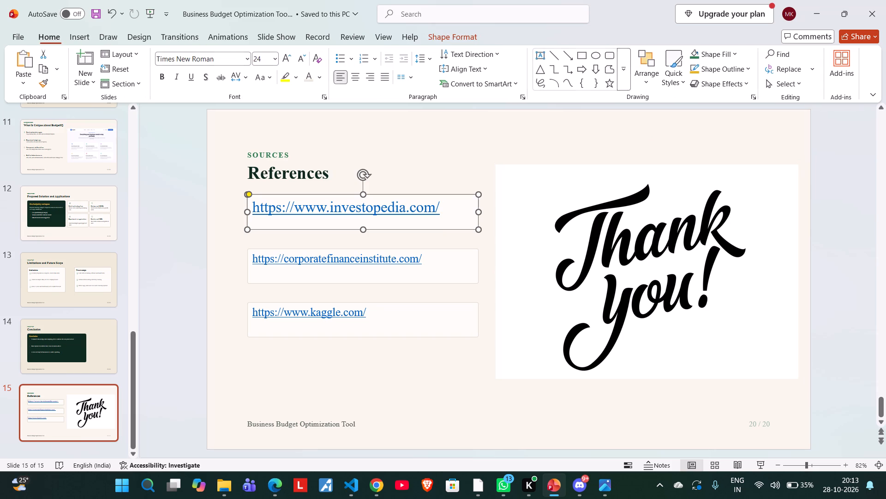
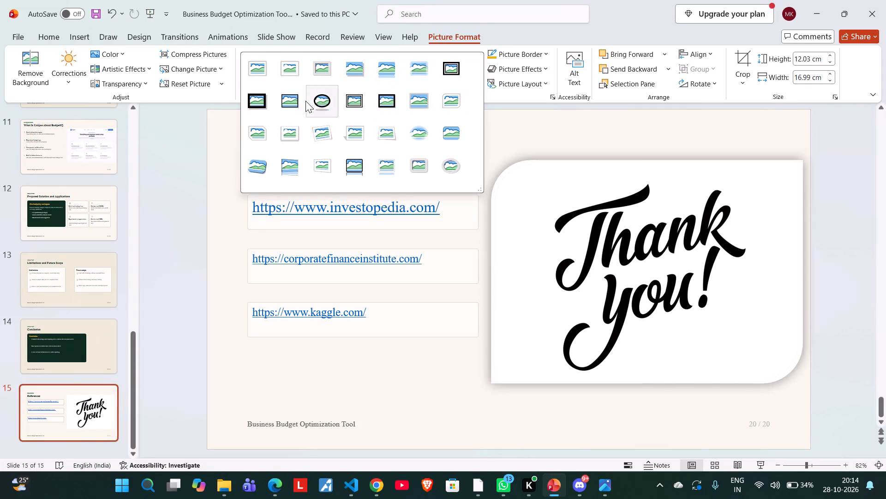
Apply the picture style with a thin black frame and soft shadow to the Thank you image on the References slide.
left_click(293, 104)
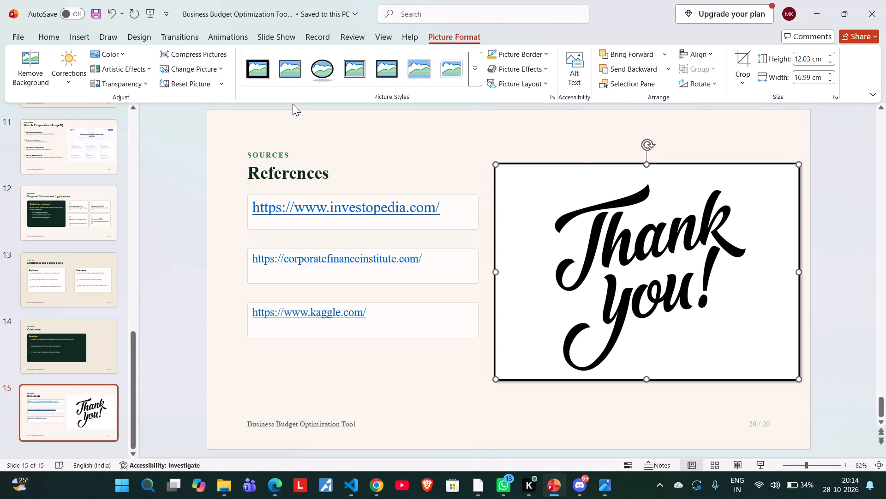
left_click(844, 148)
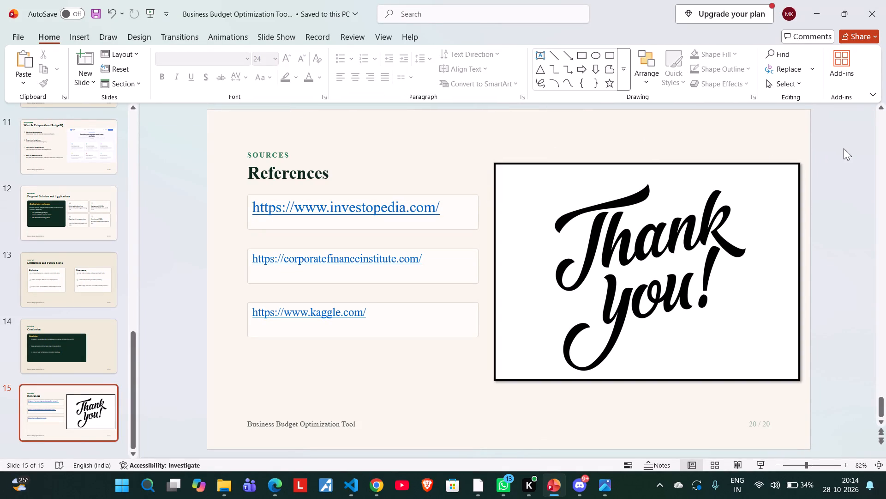
Set the corporatefinanceinstitute.com link to 24 pt and widen its box slightly so the link fits on one line.
left_click(421, 212)
triple_click(383, 259)
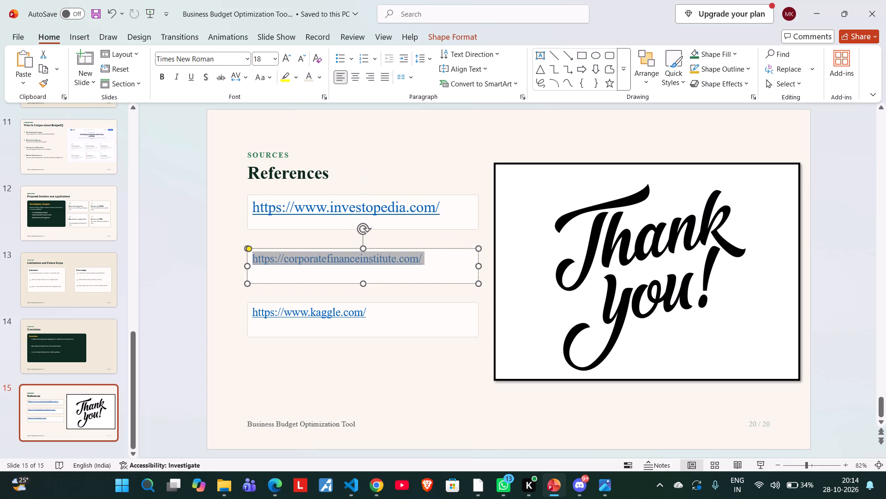
double_click(342, 213)
double_click(342, 213)
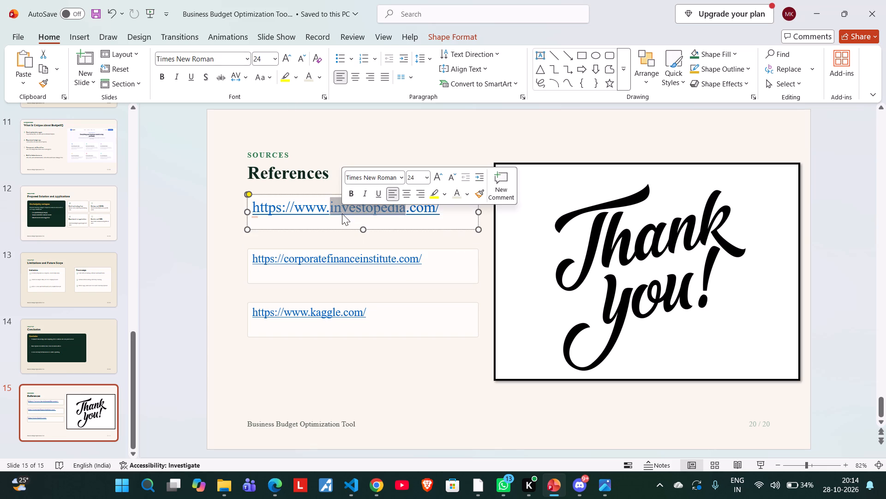
triple_click(322, 204)
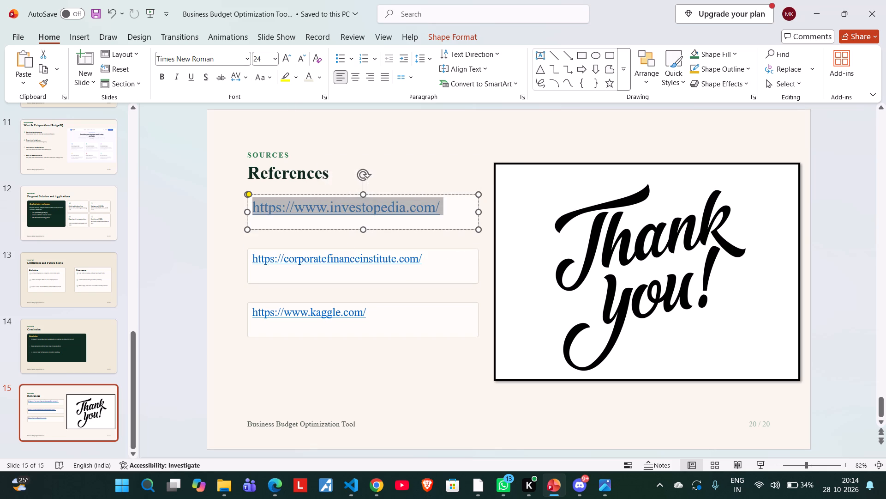
triple_click(341, 262)
left_click(341, 262)
triple_click(341, 262)
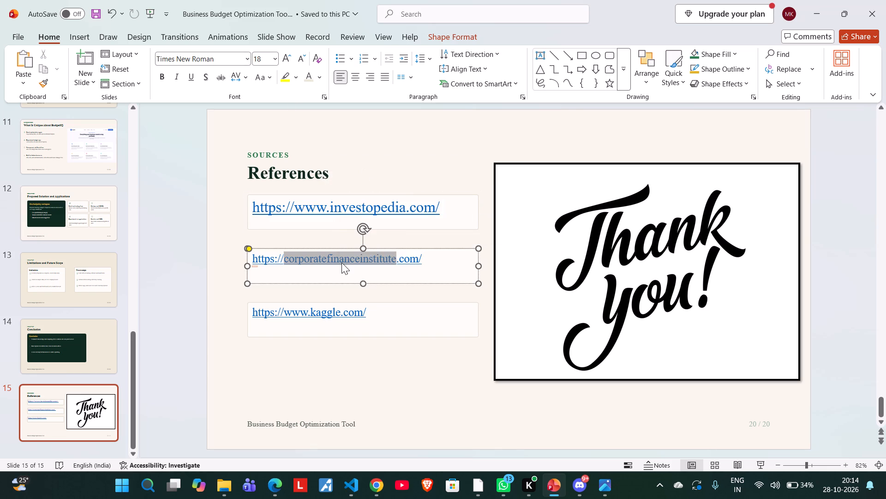
triple_click(323, 256)
left_click(323, 256)
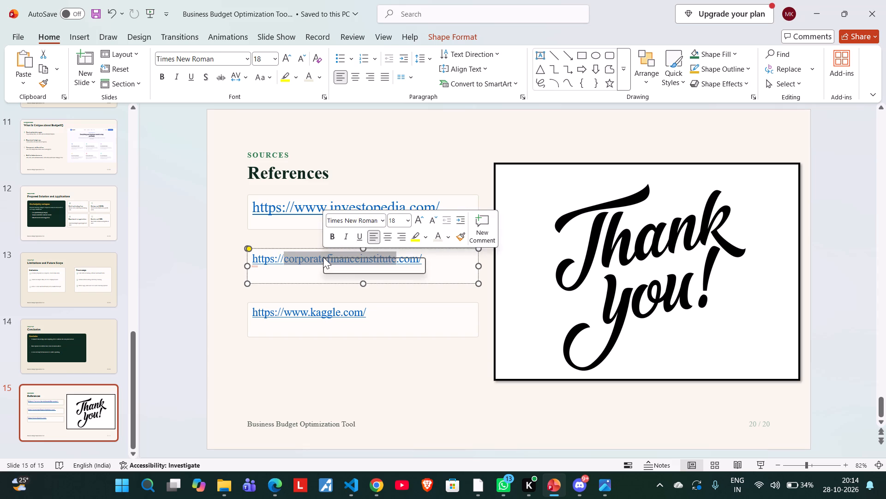
left_click(323, 257)
key("ctrl+a")
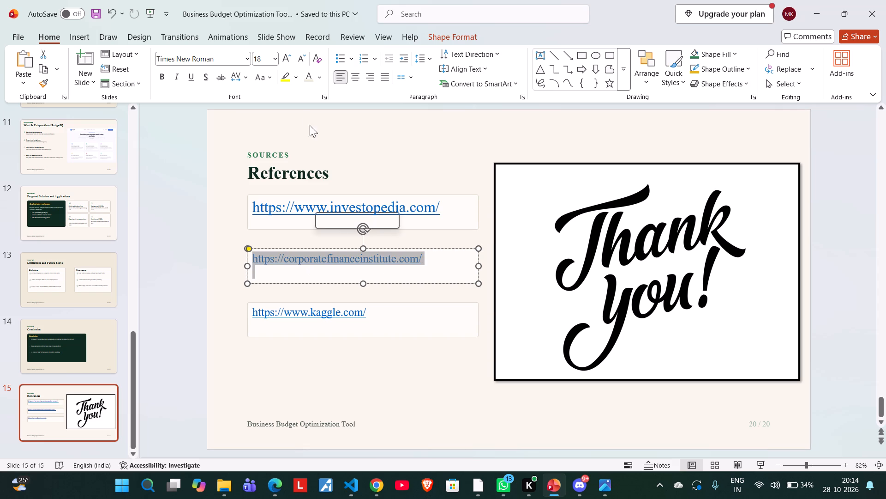
left_click(276, 59)
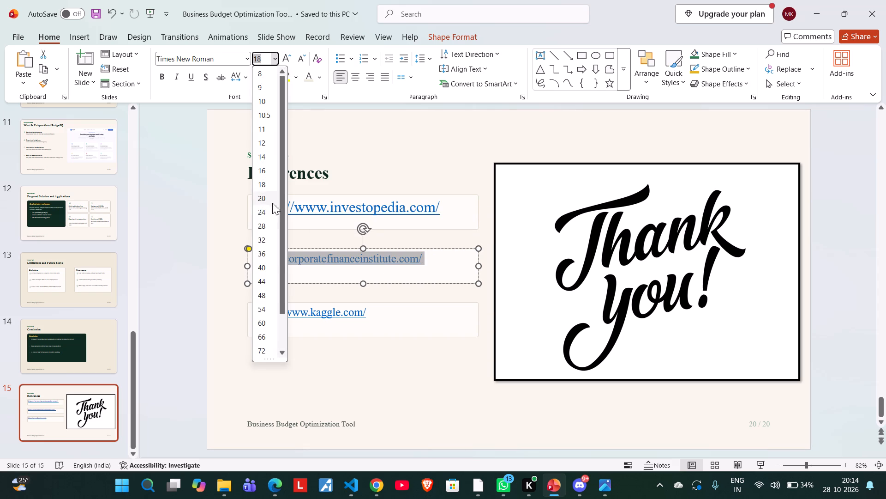
left_click(270, 212)
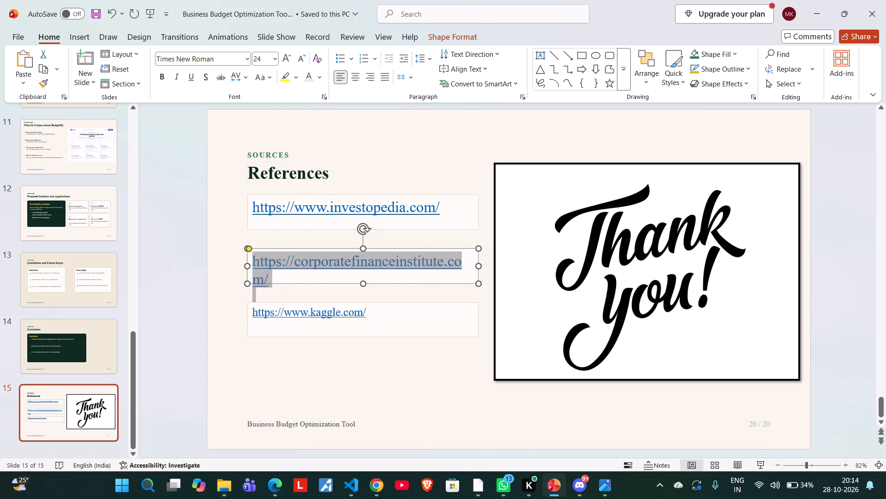
left_click_drag(476, 263, 485, 262)
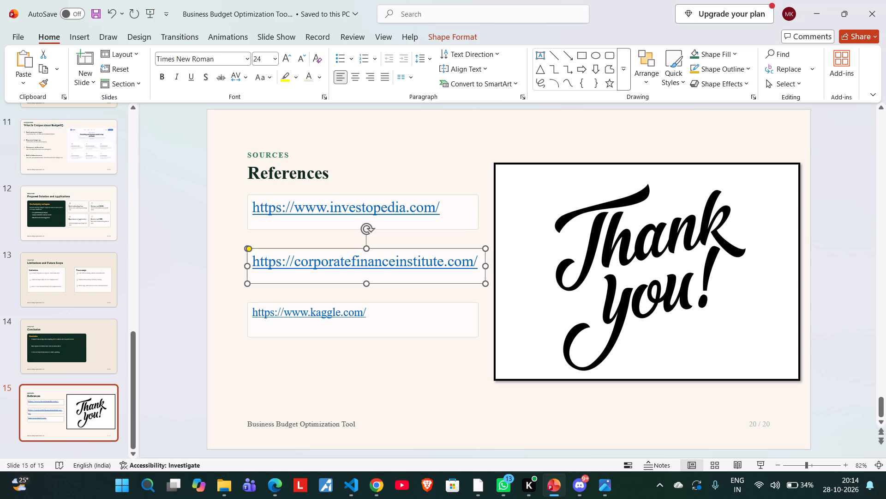
Shrink the Thank you image from its upper-left corner to leave a clear gap beside the link boxes.
left_click(569, 218)
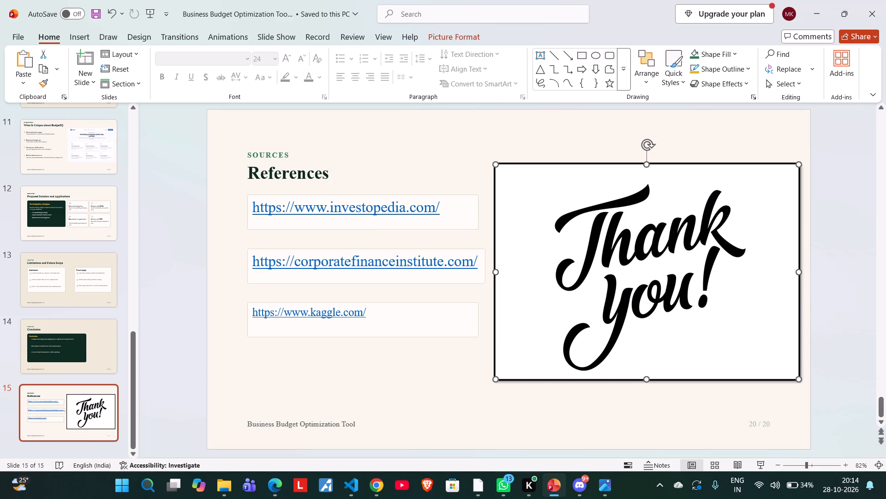
left_click_drag(494, 165, 516, 175)
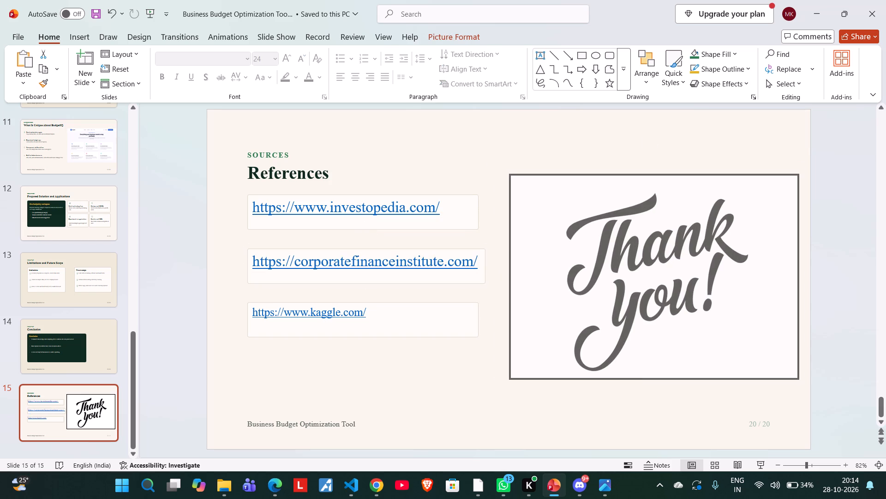
left_click_drag(516, 175, 531, 182)
Widen the investopedia.com and kaggle.com link boxes to match the width of the corporatefinanceinstitute.com box.
left_click(468, 216)
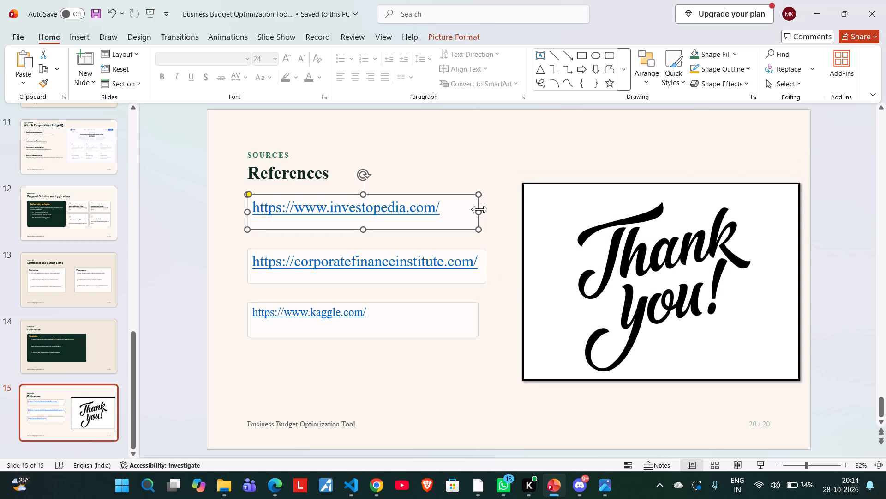
left_click_drag(479, 209, 489, 209)
left_click(455, 333)
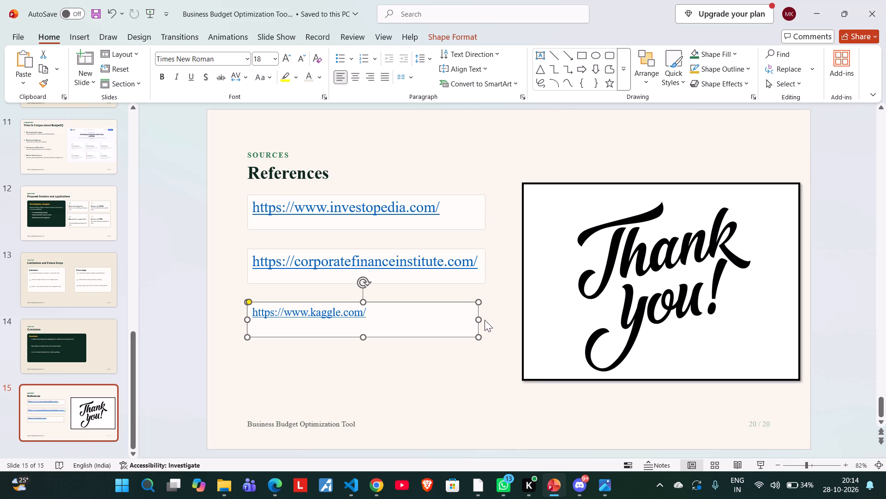
left_click_drag(480, 319, 487, 318)
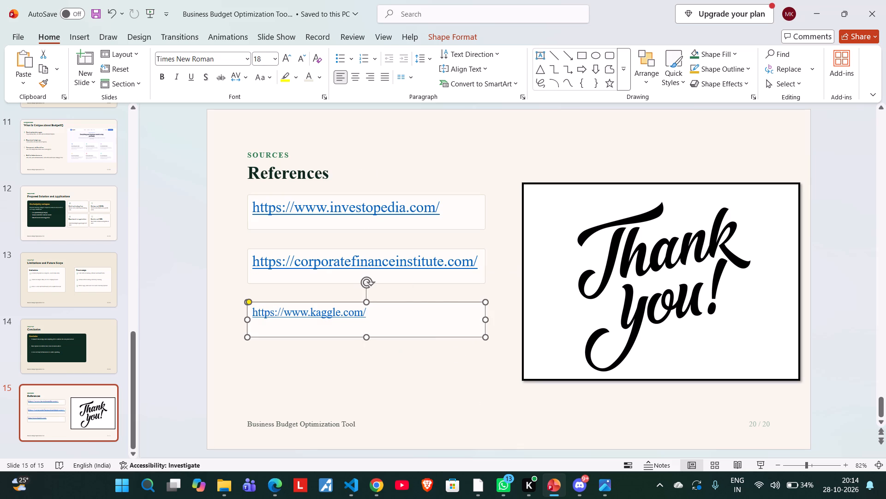
Set the kaggle.com link text to 24 pt.
left_click(342, 314)
key("ctrl+a")
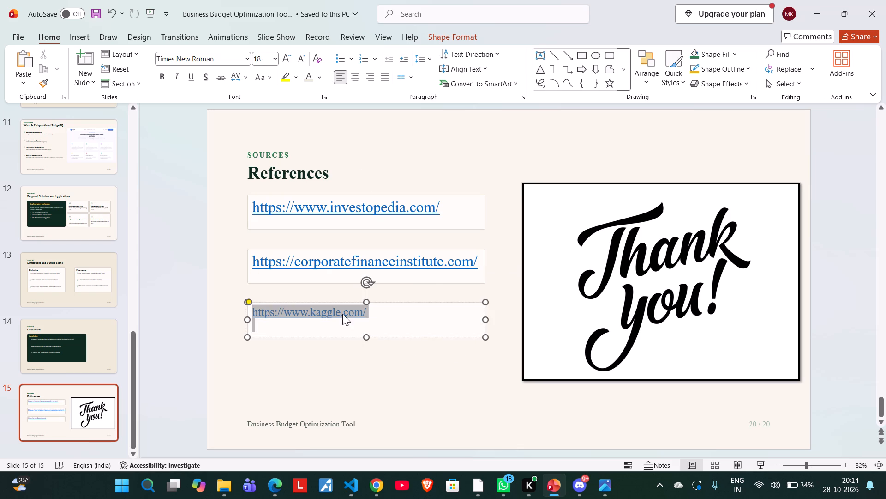
left_click(274, 63)
left_click(271, 213)
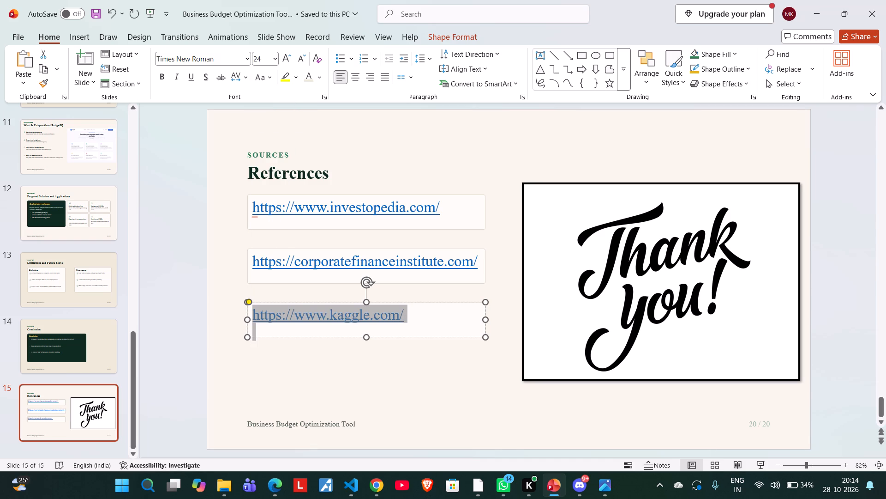
Delete the empty trailing line beneath the link in each of the three source boxes.
left_click(269, 328)
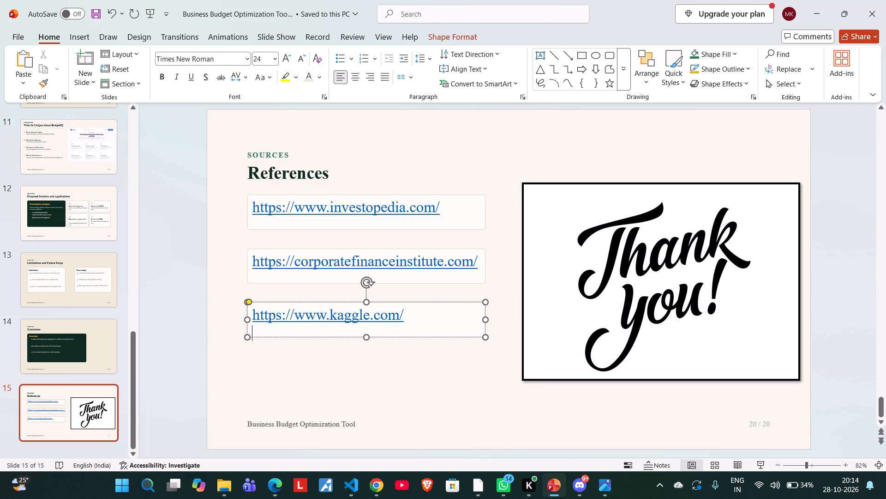
key("BackSpace")
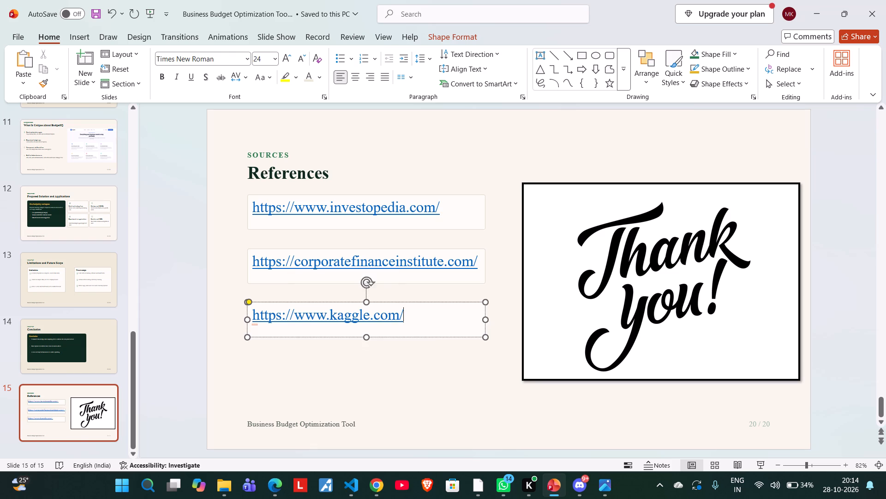
left_click(271, 278)
key("BackSpace")
left_click(268, 217)
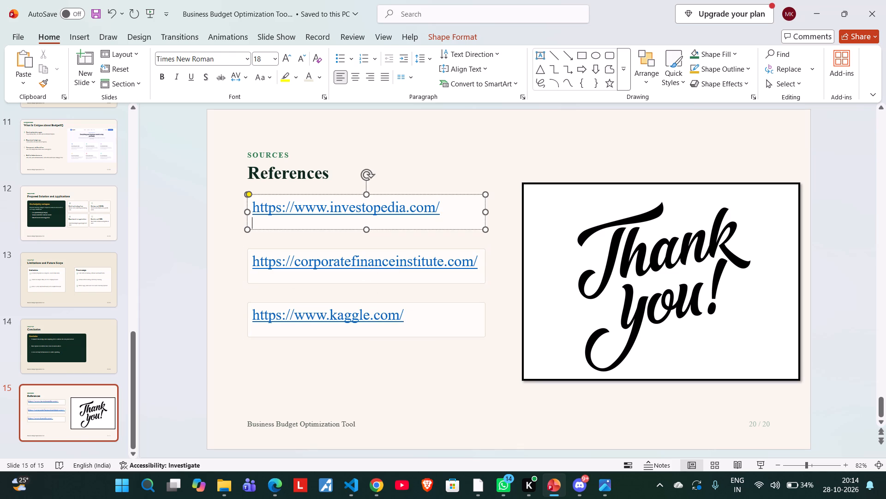
key("BackSpace")
left_click(263, 278)
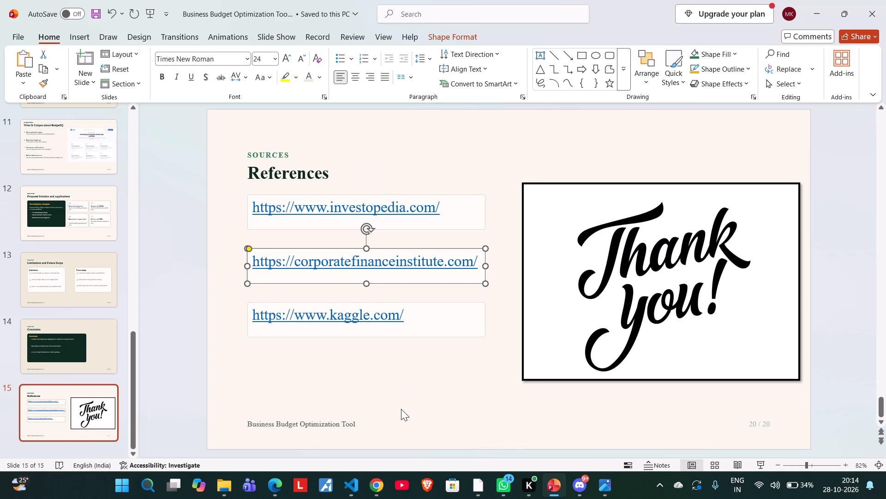
left_click(402, 411)
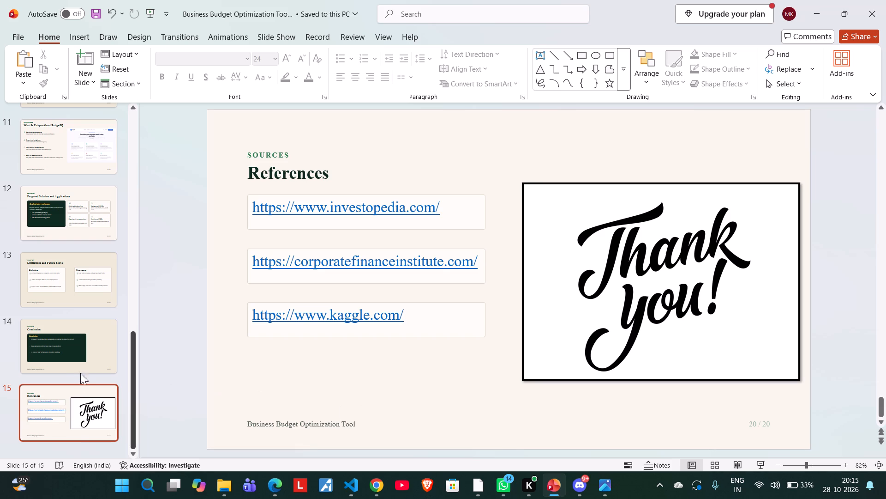
Review the finished slides backwards from the Conclusion slide to the title slide, checking their layout and text.
left_click(79, 347)
left_click(49, 281)
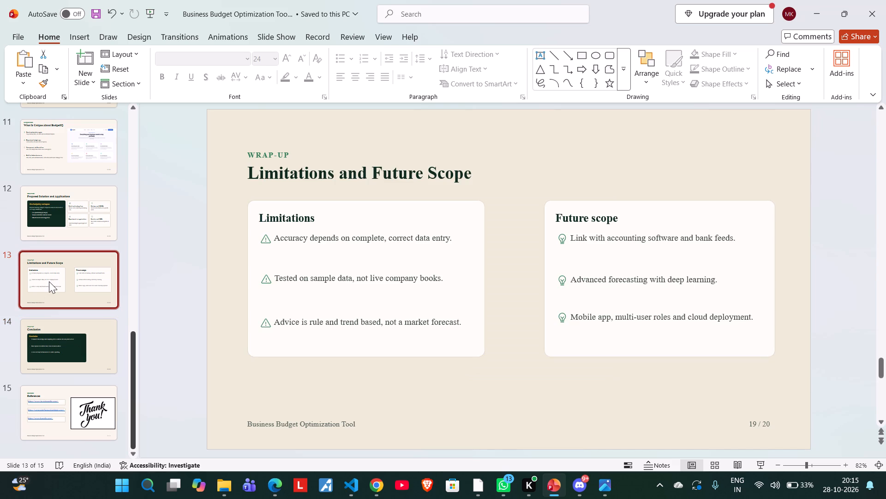
left_click(57, 192)
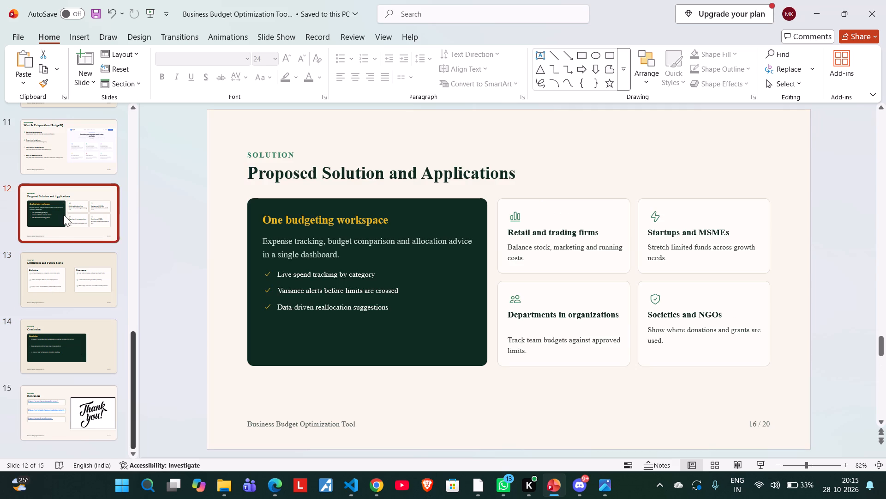
scroll(40, 292, "up", 2)
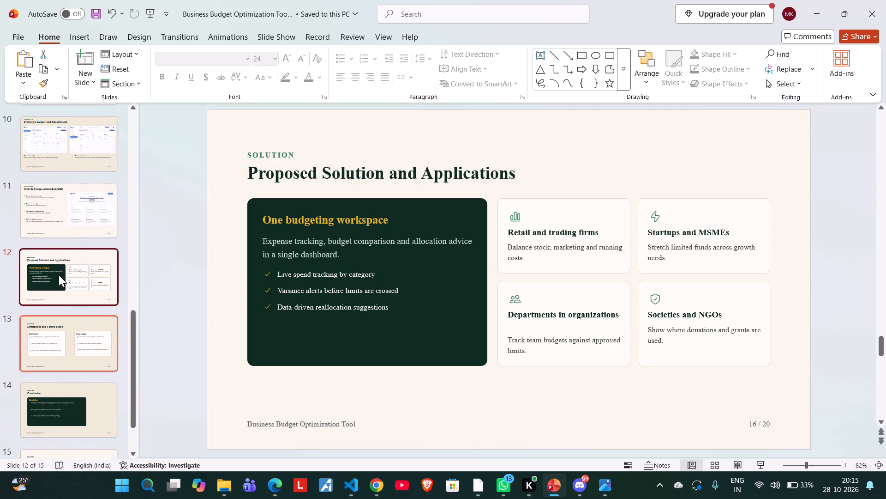
left_click(73, 231)
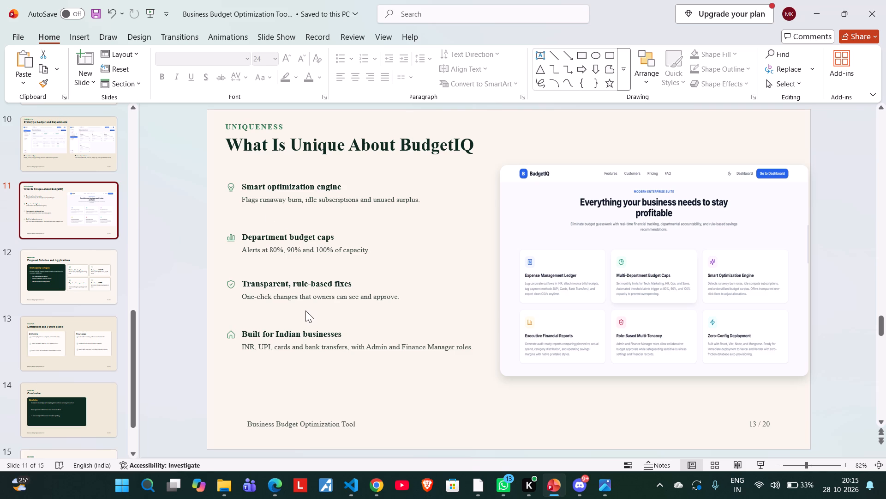
left_click(66, 146)
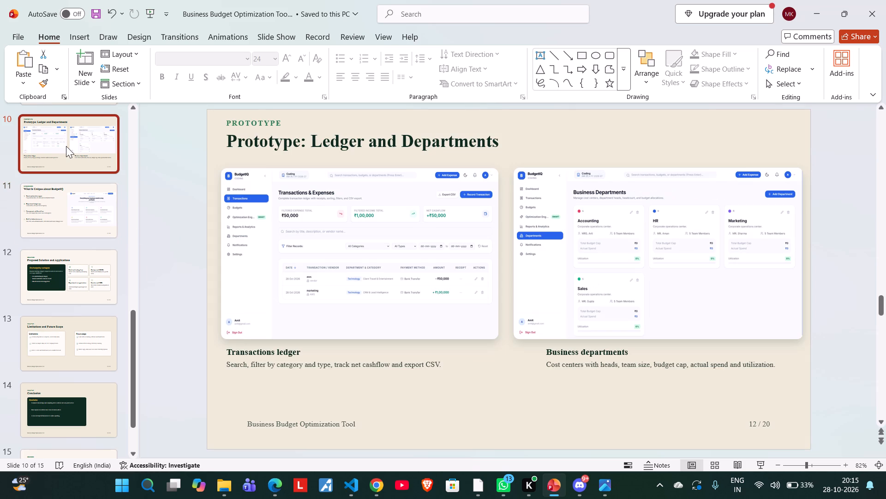
left_click(256, 268)
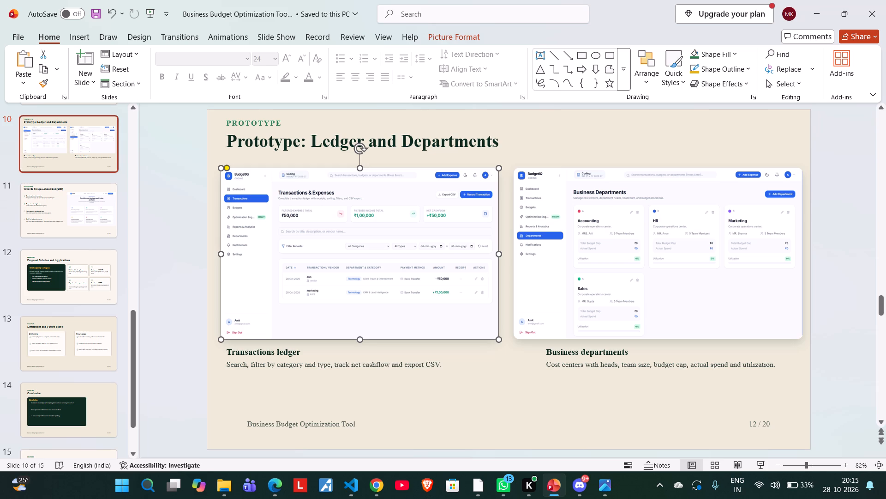
left_click(171, 364)
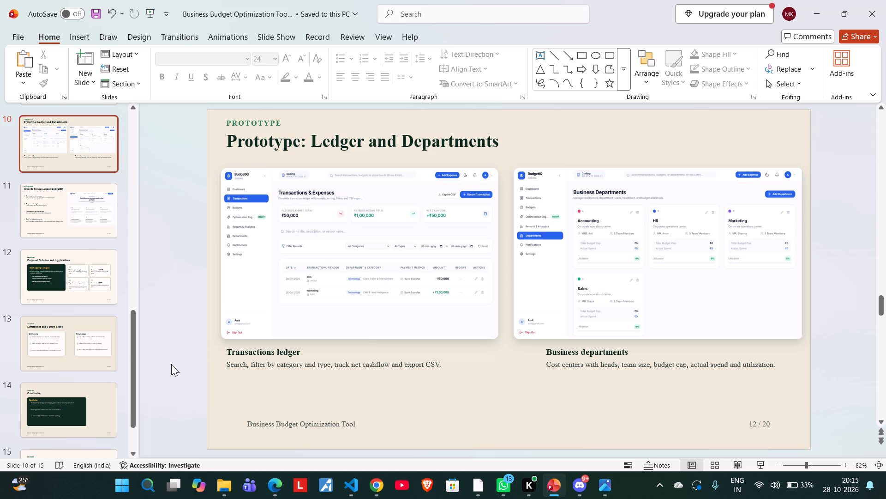
scroll(171, 364, "up", 1)
scroll(79, 288, "up", 2)
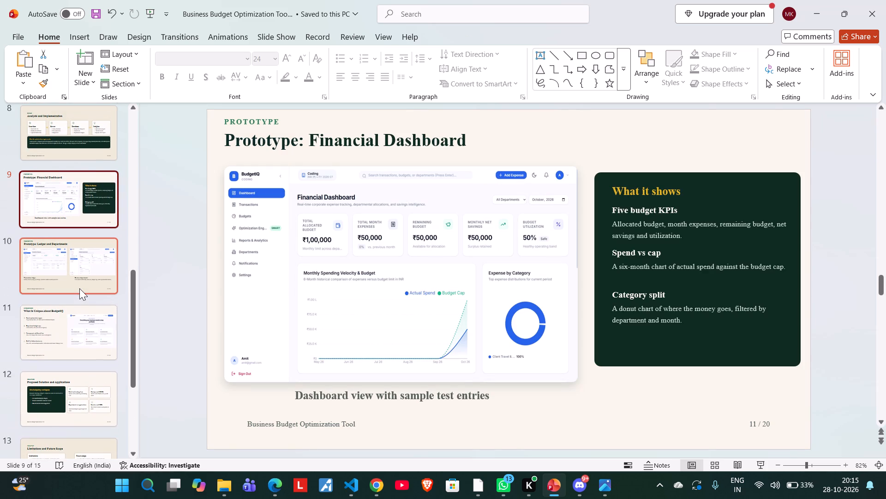
scroll(79, 288, "up", 17)
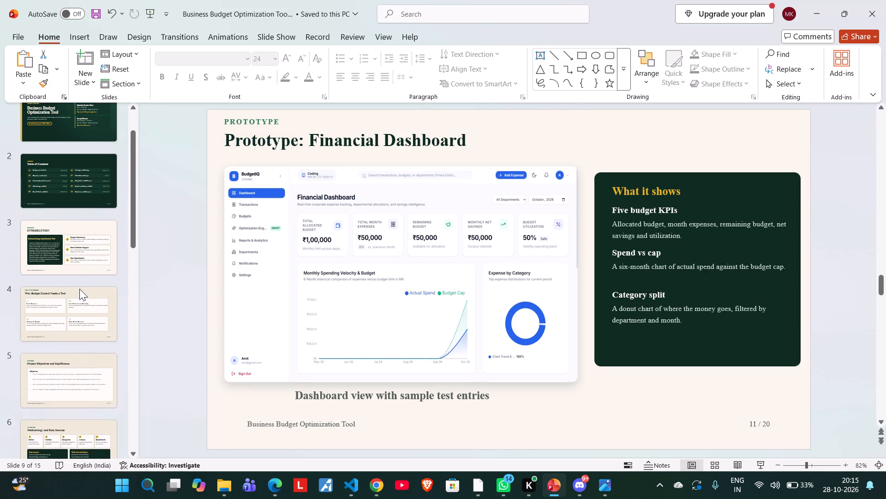
scroll(79, 289, "up", 3)
left_click(49, 140)
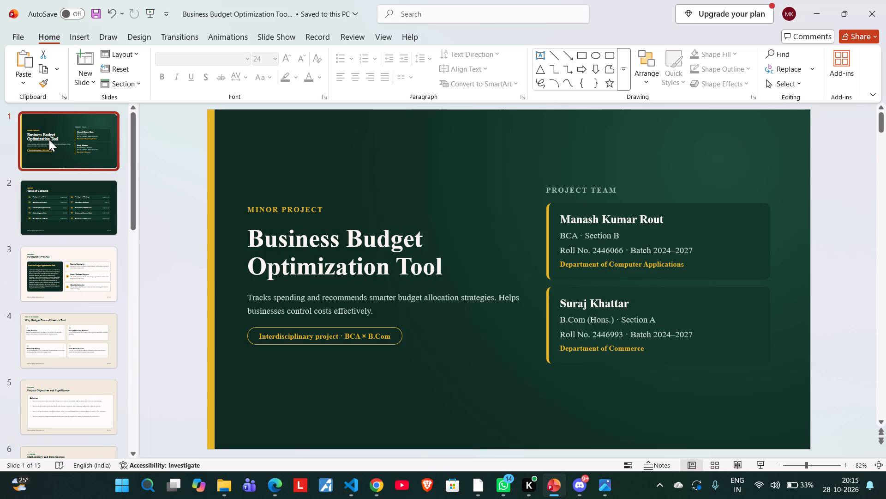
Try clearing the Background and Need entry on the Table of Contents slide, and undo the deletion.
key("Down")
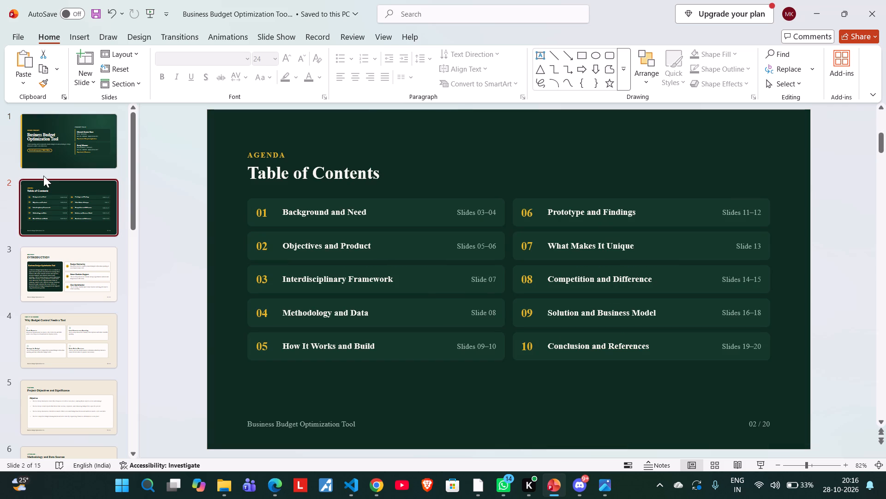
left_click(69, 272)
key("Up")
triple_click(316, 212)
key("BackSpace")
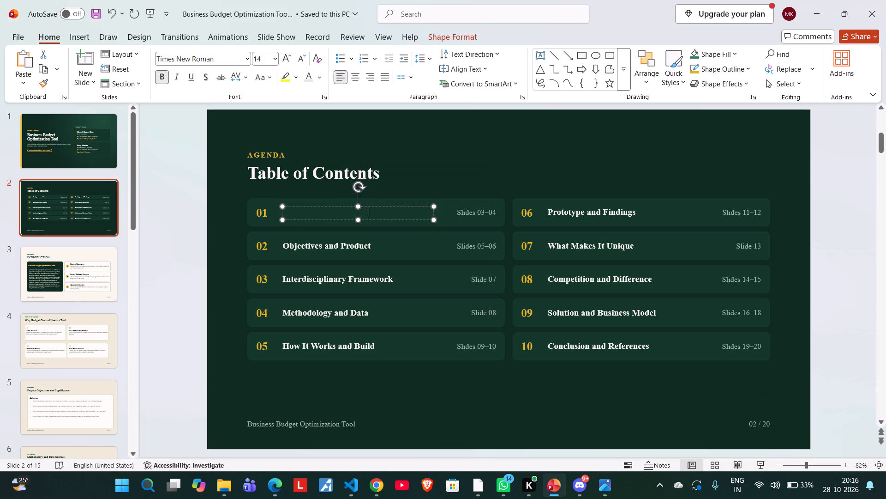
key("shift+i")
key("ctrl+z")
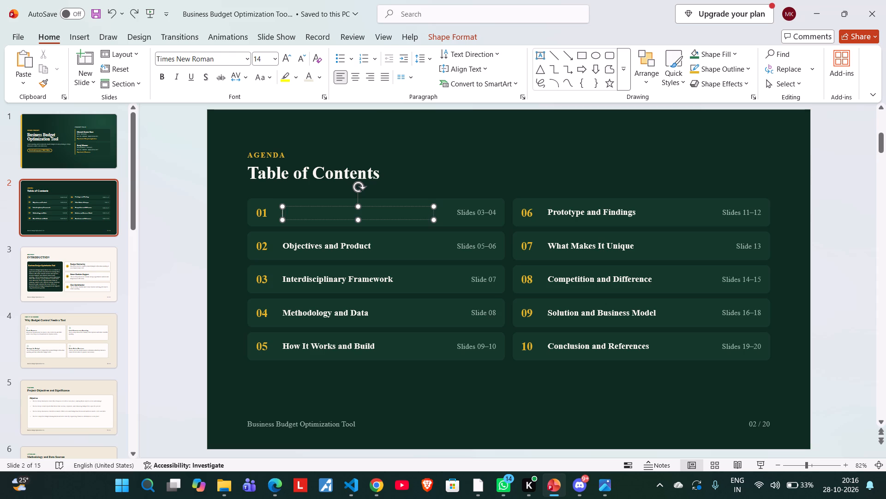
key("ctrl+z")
Change the text of entry 01 in the Table of Contents from Background and Need to Introduction.
left_click(386, 209)
left_click(353, 213)
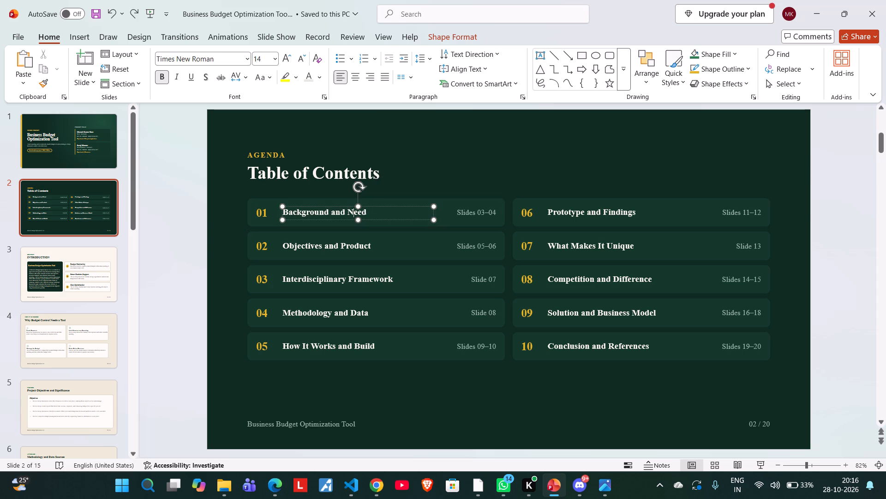
left_click(360, 212)
left_click(364, 211)
left_click(368, 212)
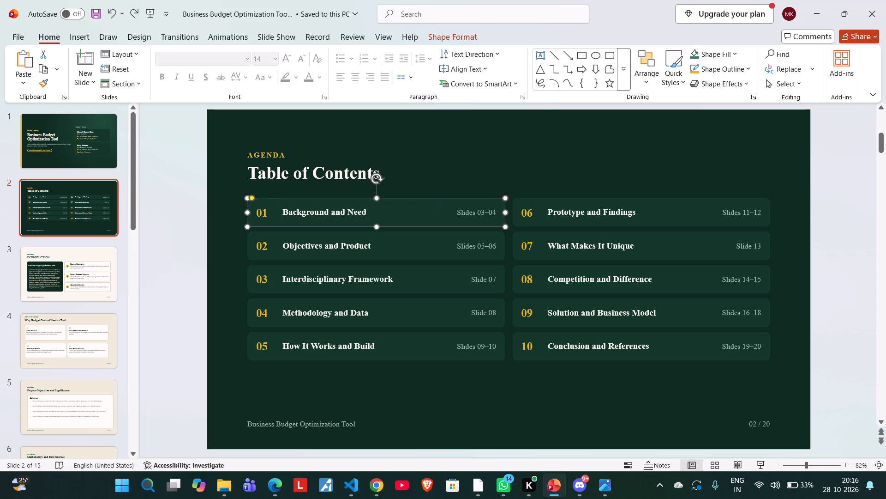
left_click(364, 213)
key("Right")
key("Right")
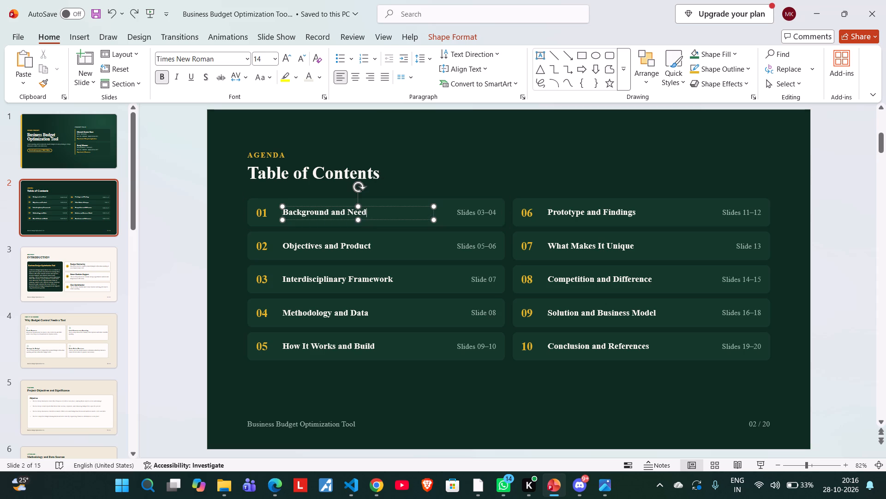
key("space")
key("shift+i")
type("ntroduction")
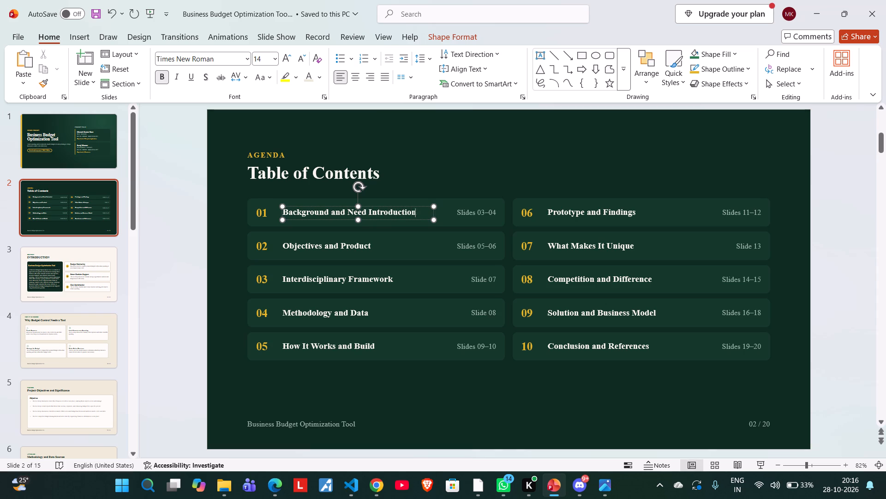
left_click(362, 214)
left_click(362, 214)
key("BackSpace")
key("BackSpace")
key("BackSpace")
key("BackSpace")
key("BackSpace")
key("BackSpace")
key("BackSpace")
key("BackSpace")
key("BackSpace")
key("BackSpace")
key("BackSpace")
key("BackSpace")
key("BackSpace")
key("BackSpace")
key("BackSpace")
key("BackSpace")
key("BackSpace")
key("BackSpace")
key("BackSpace")
key("BackSpace")
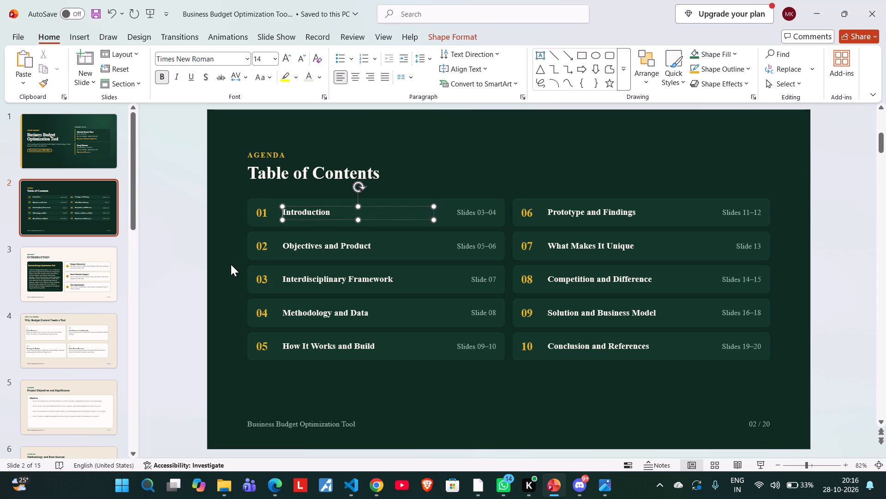
Replace the text of Table of Contents entry 02 with a copy of slide 4's title, Why Budget Control Needs a Tool.
left_click(86, 273)
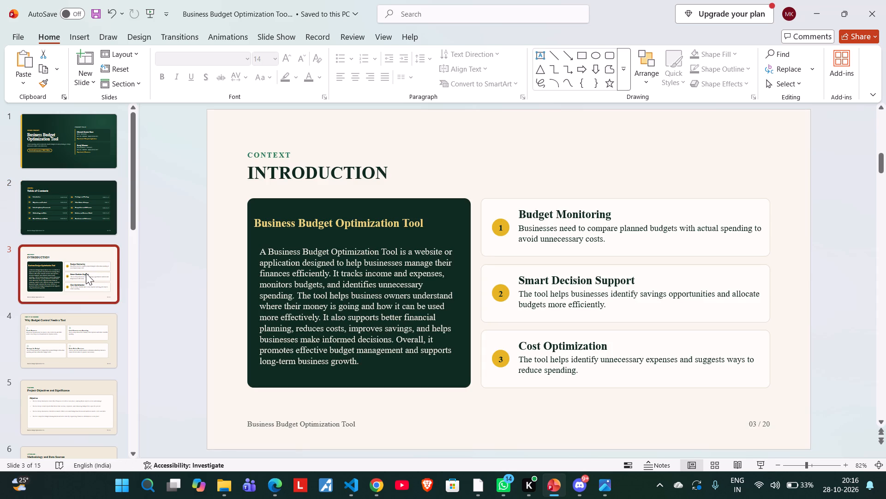
left_click(79, 351)
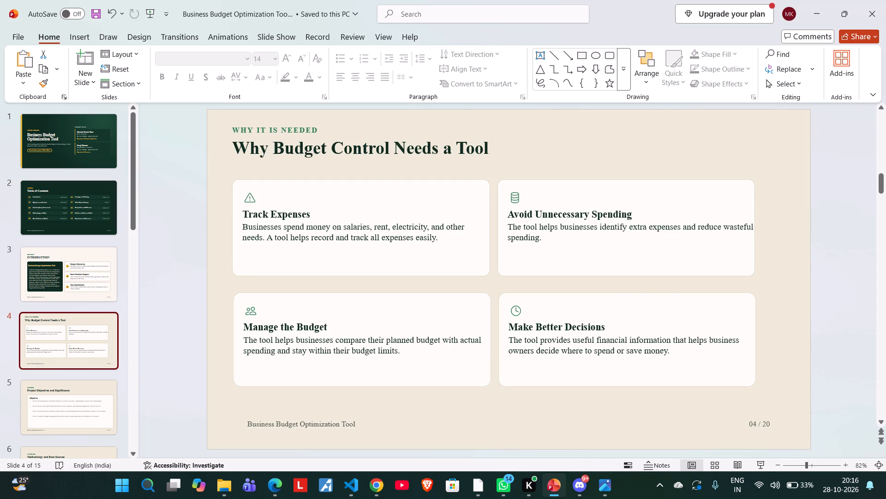
left_click(106, 195)
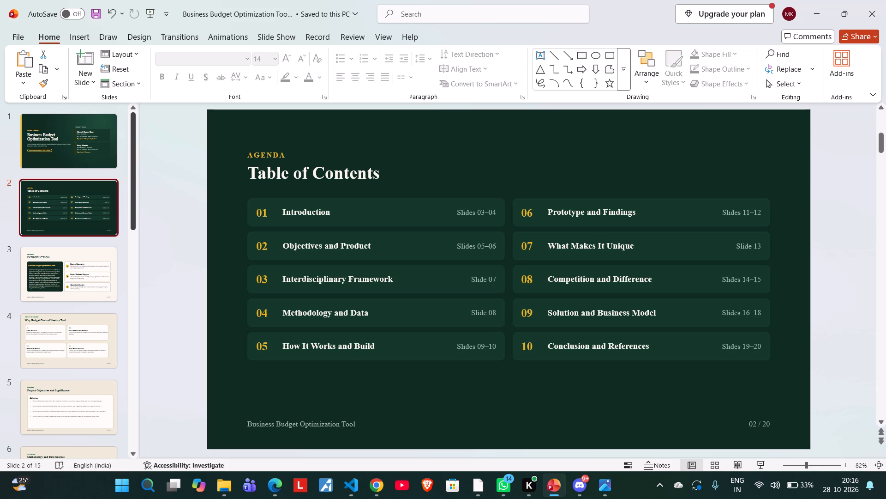
left_click(67, 318)
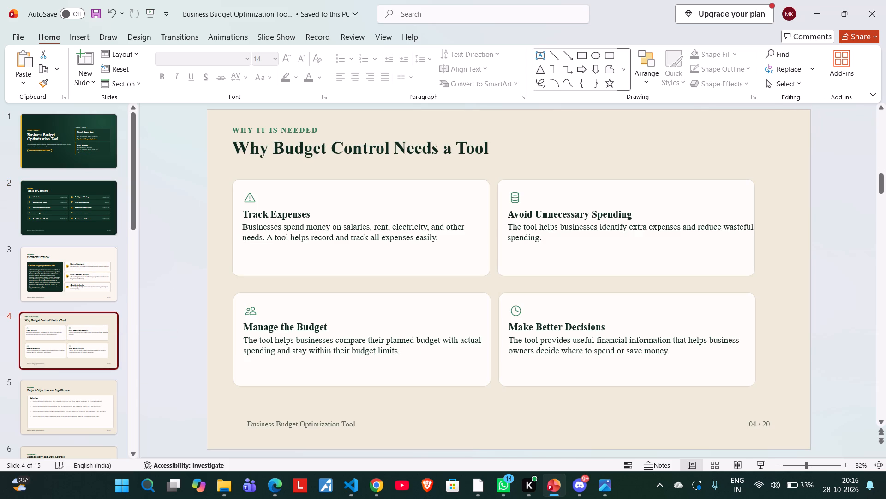
triple_click(244, 147)
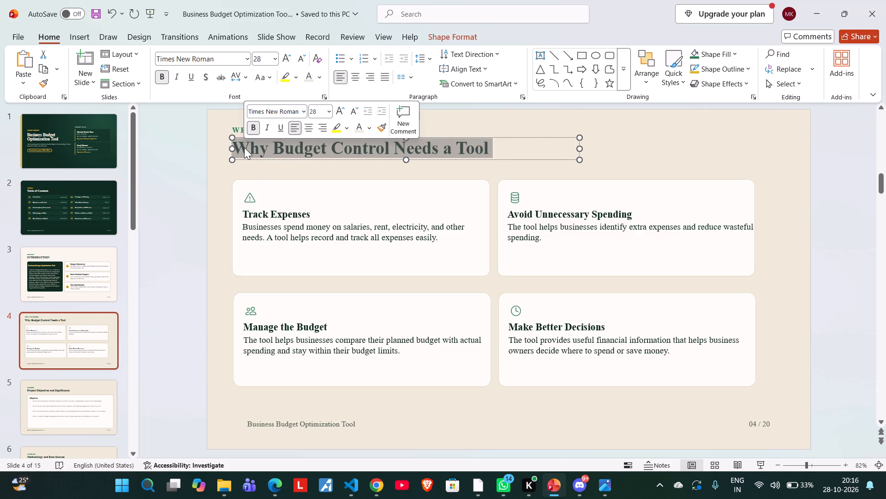
key("ctrl+c")
left_click(77, 215)
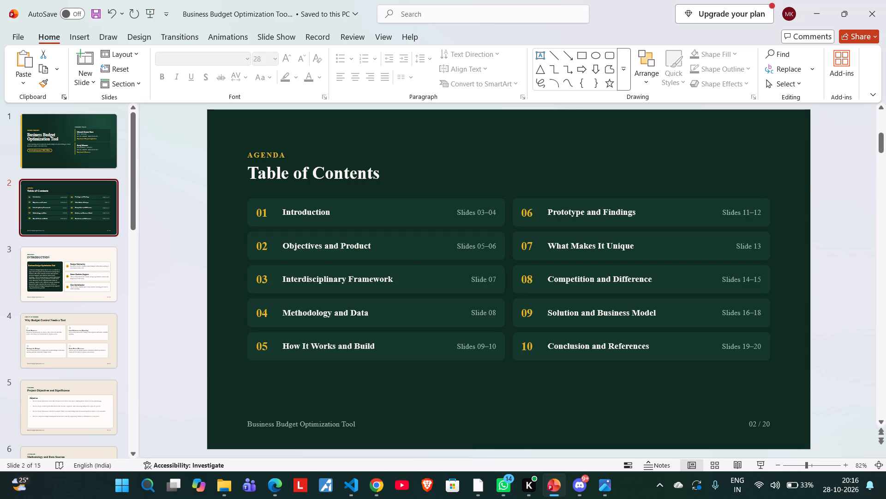
triple_click(299, 243)
key("ctrl+v")
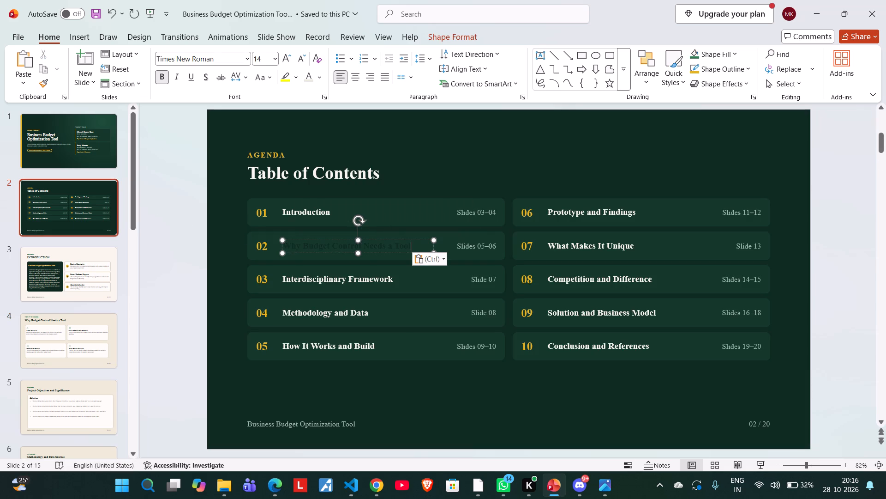
Set the font colour of the whole entry 02 text in the Table of Contents to white.
triple_click(299, 243)
left_click(299, 243)
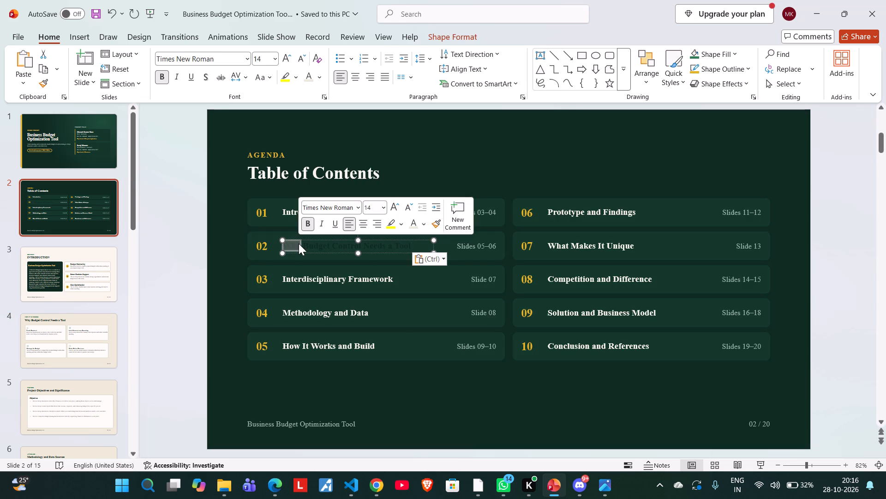
key("ctrl+a")
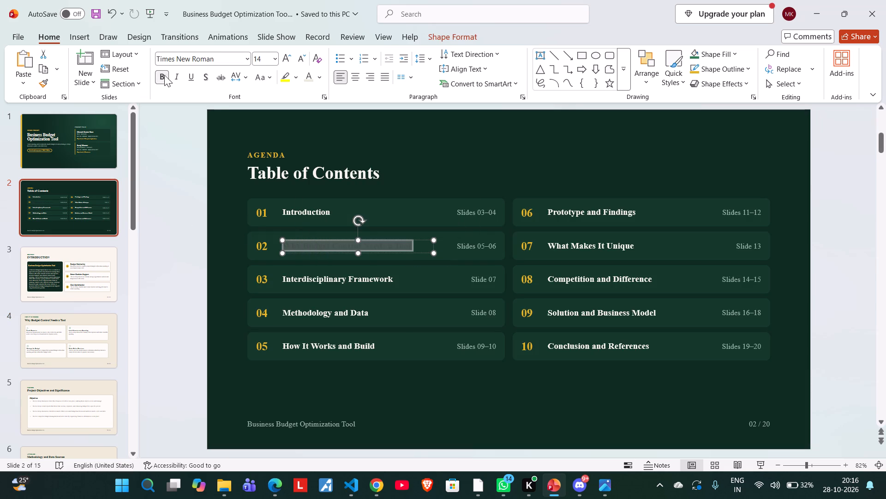
left_click(321, 77)
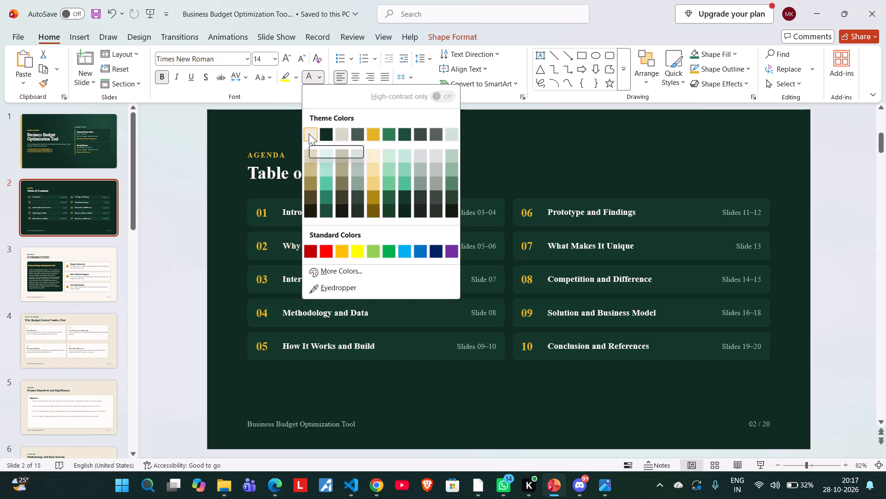
left_click(338, 271)
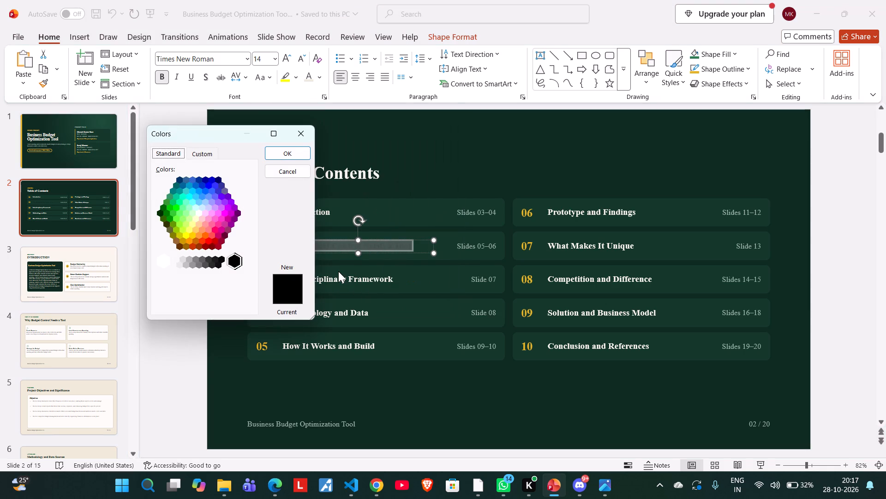
left_click(172, 259)
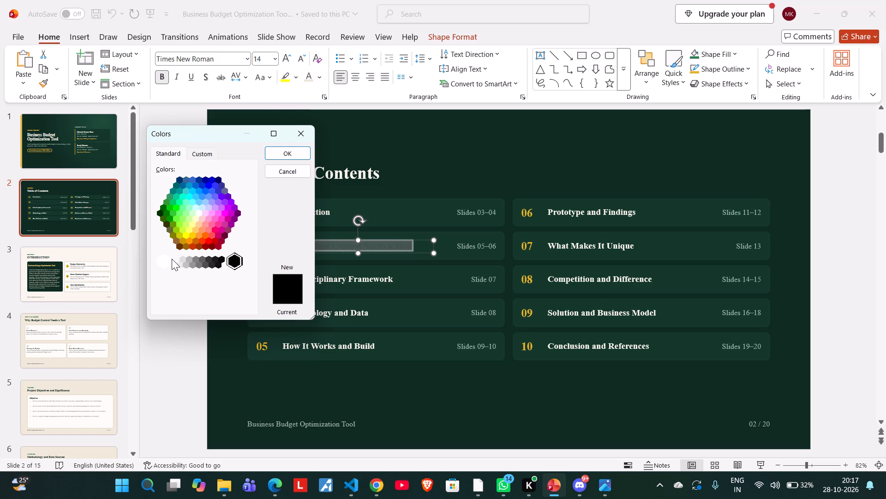
left_click(169, 261)
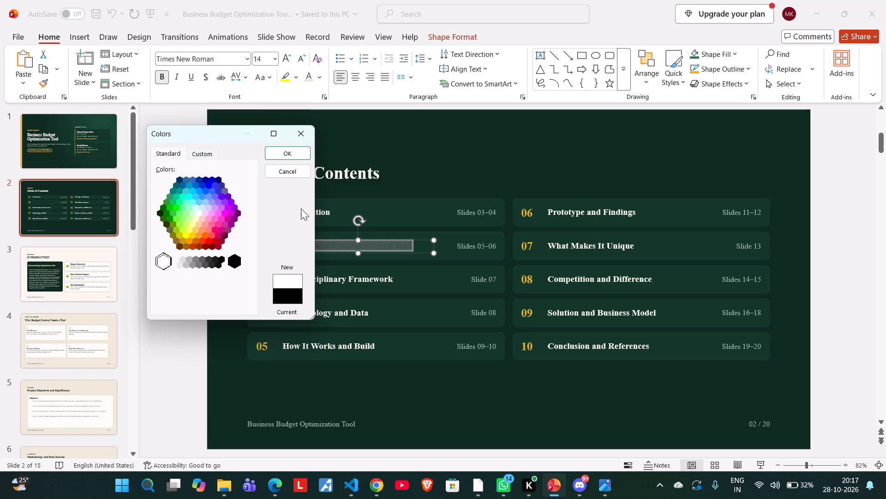
left_click(302, 155)
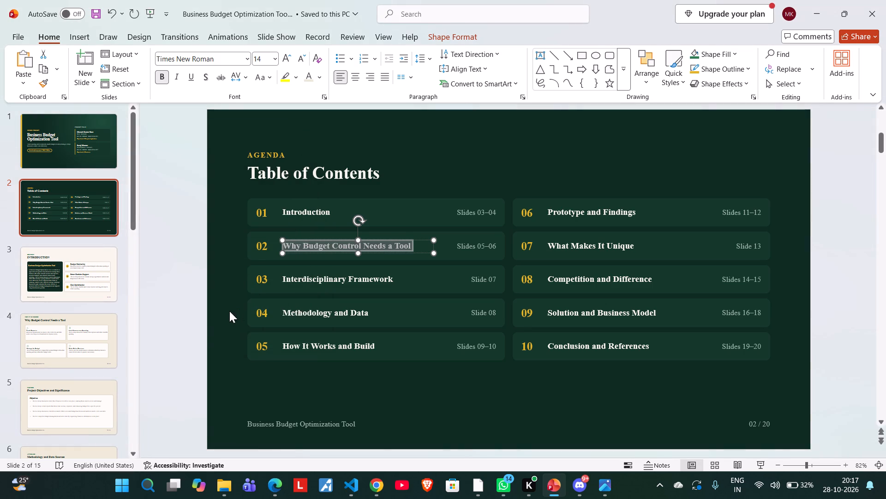
left_click(189, 310)
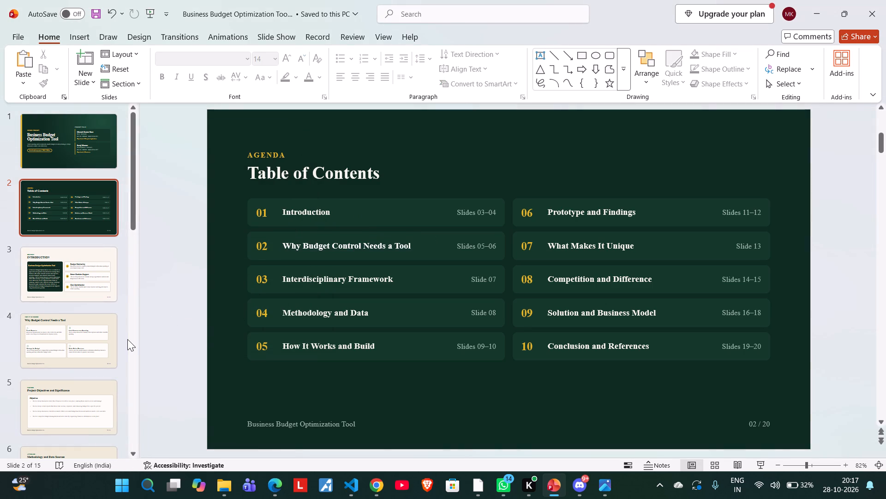
Copy the full title of slide 5, Project Objectives and Significance.
left_click(65, 219)
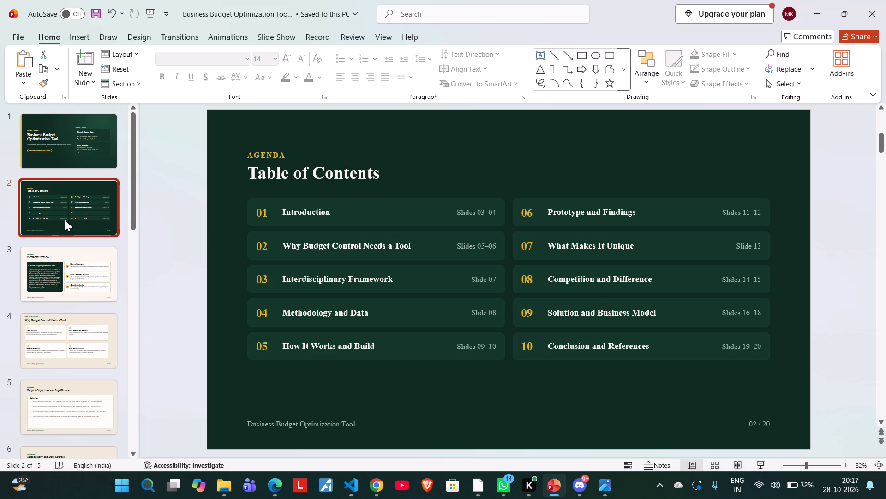
left_click(65, 219)
left_click(83, 335)
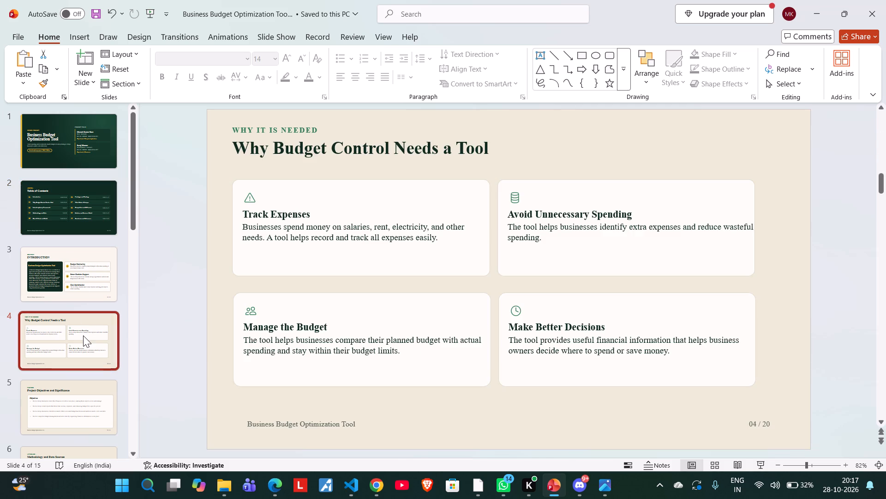
scroll(83, 335, "down", 2)
left_click(83, 335)
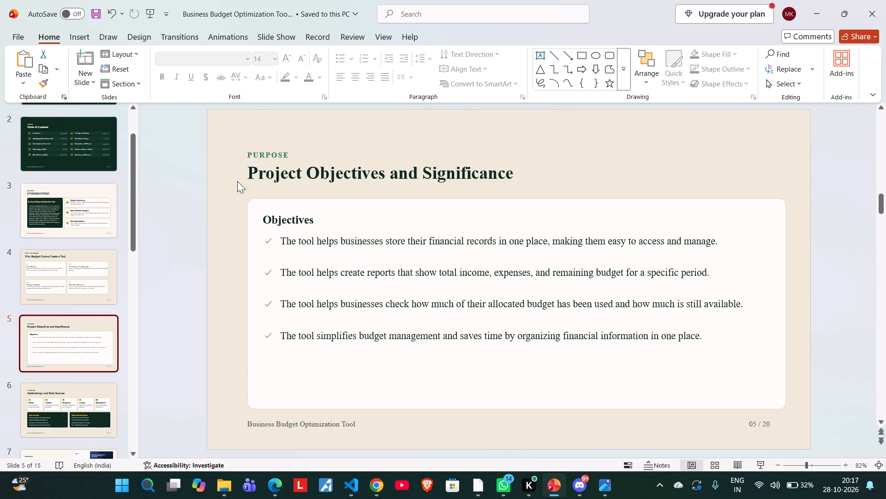
triple_click(263, 176)
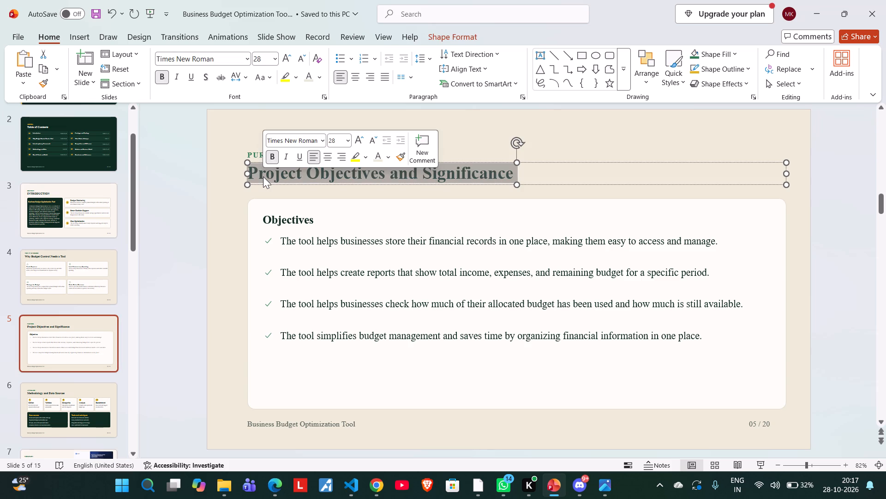
key("ctrl+c")
Paste the copied slide 5 title after Interdisciplinary Framework in Table of Contents entry 03, separated by a space.
left_click(101, 290)
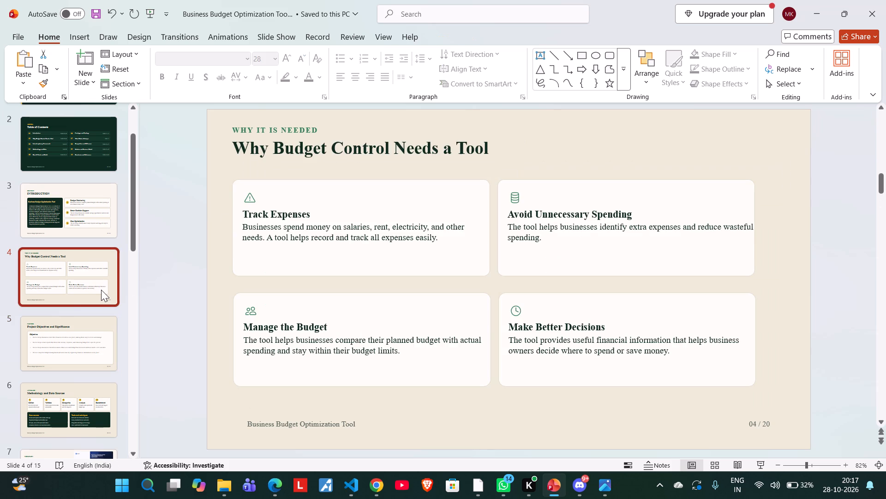
left_click(94, 224)
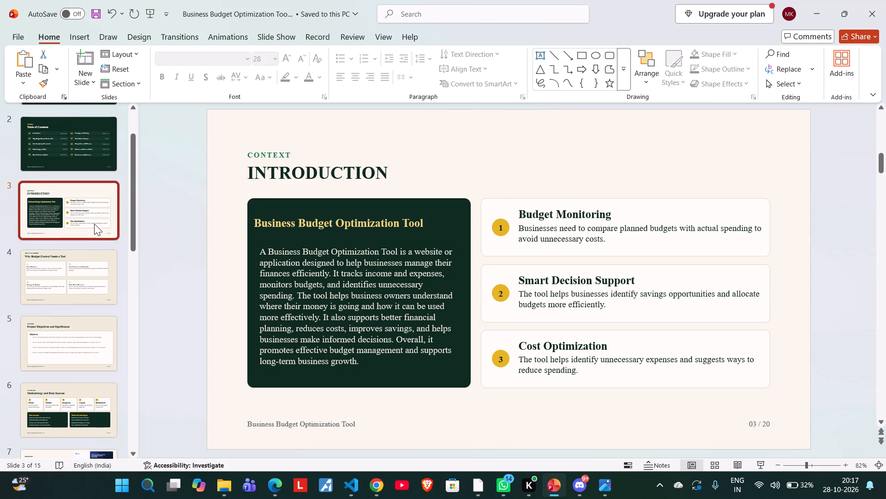
left_click(92, 269)
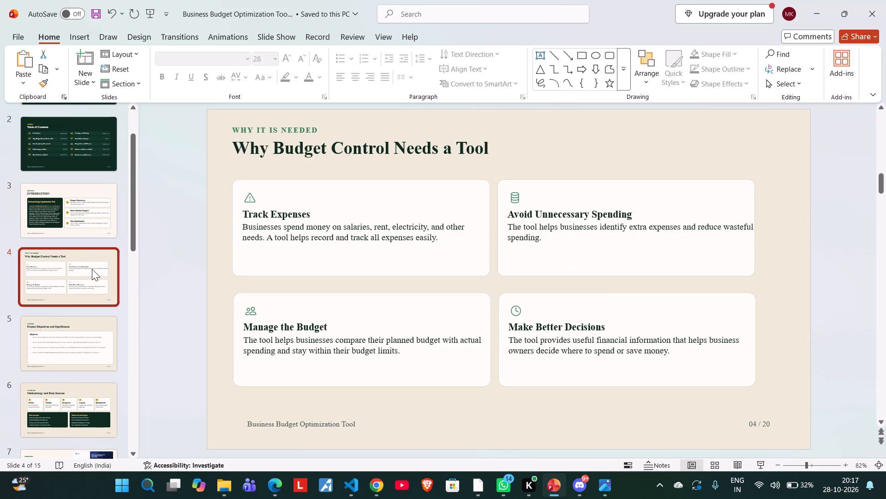
left_click(71, 156)
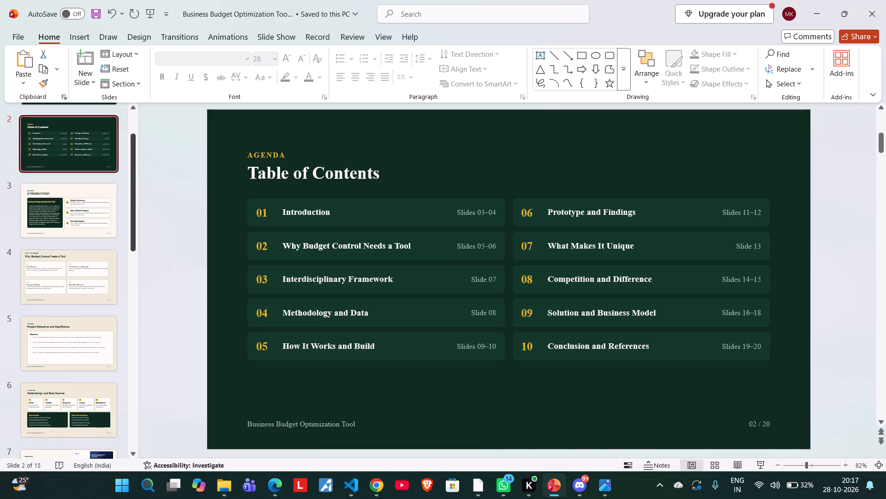
left_click(287, 277)
left_click(384, 278)
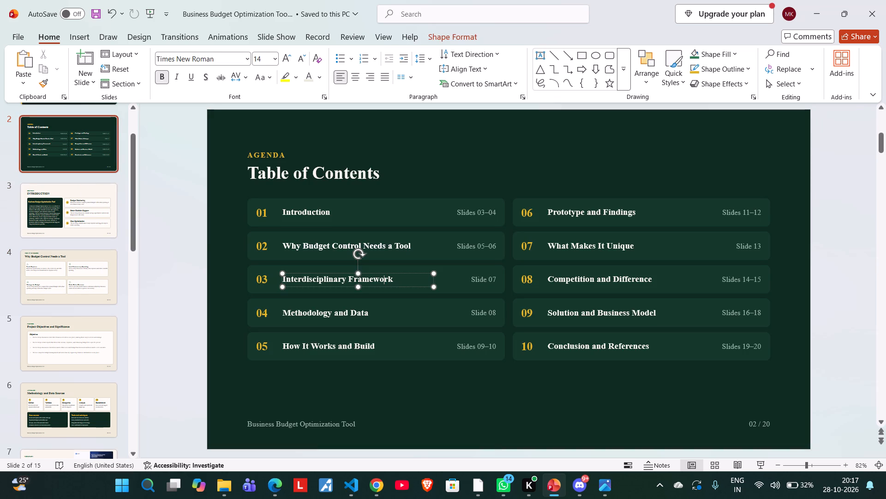
left_click(394, 278)
left_click(373, 280)
key("Right")
key("Right")
key("Right")
key("Right")
key("space")
key("ctrl+v")
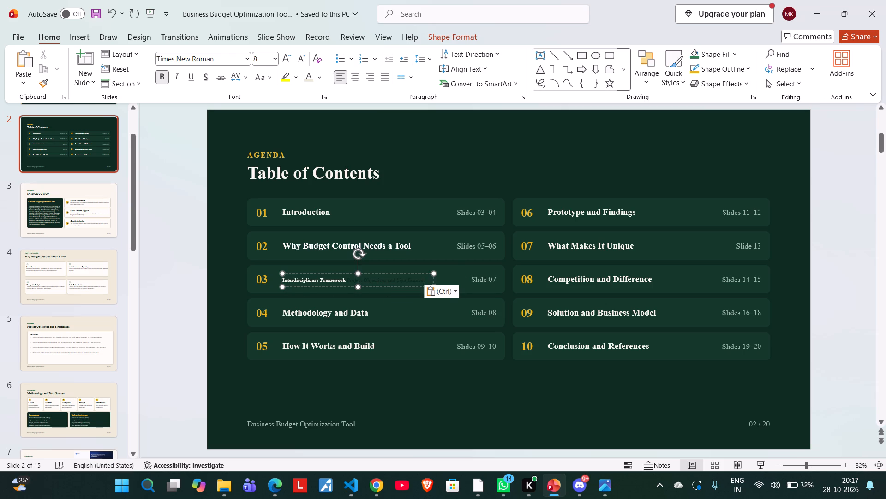
Set the font colour of the whole entry 03 text in the Table of Contents to near-white.
key("ctrl+a")
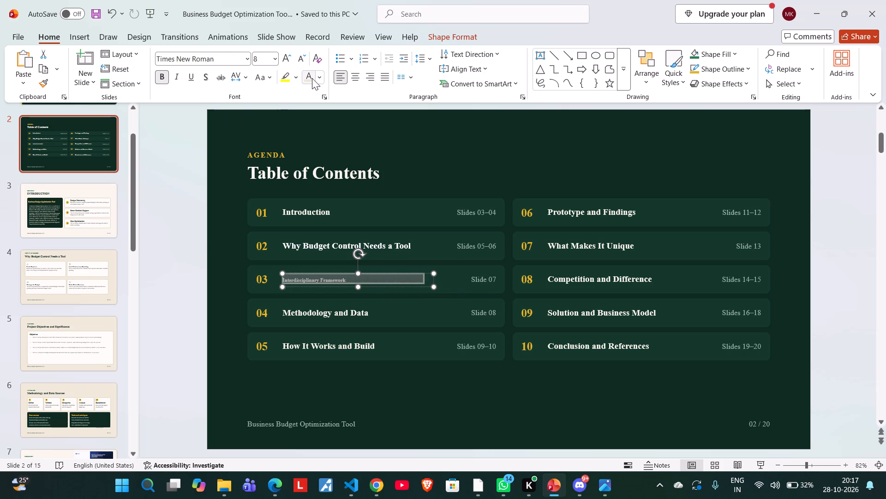
left_click(319, 76)
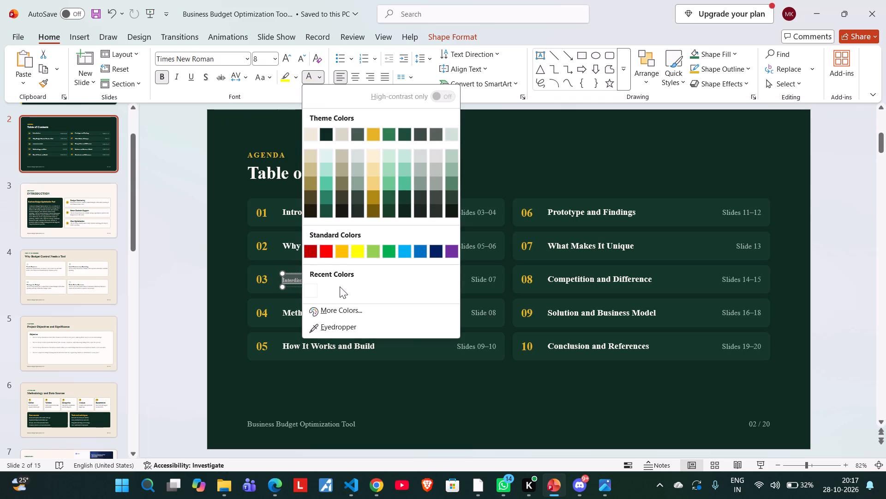
left_click(325, 311)
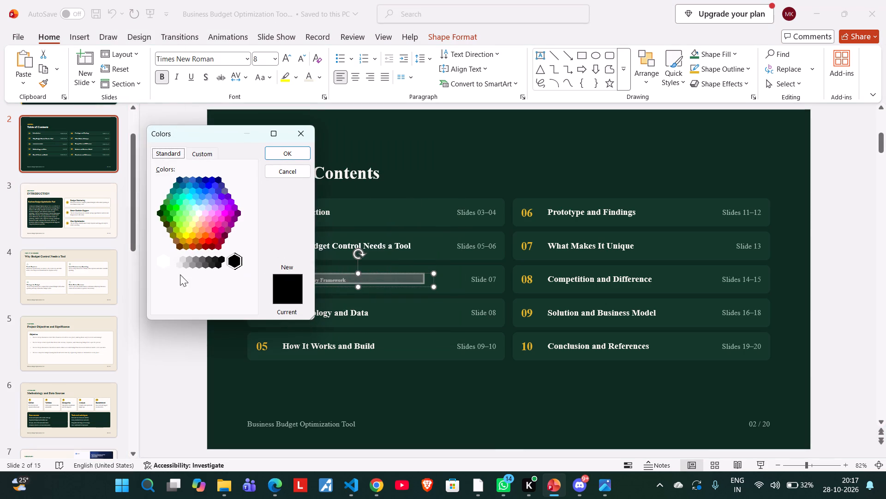
left_click(174, 260)
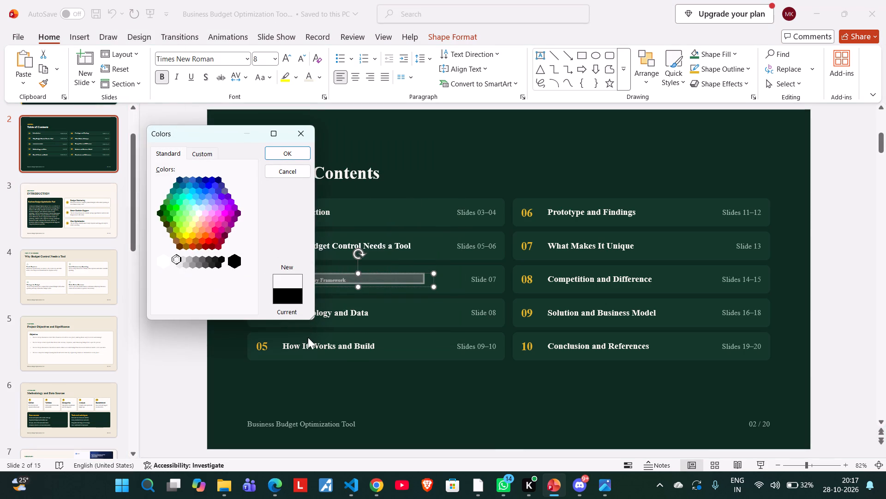
left_click(288, 152)
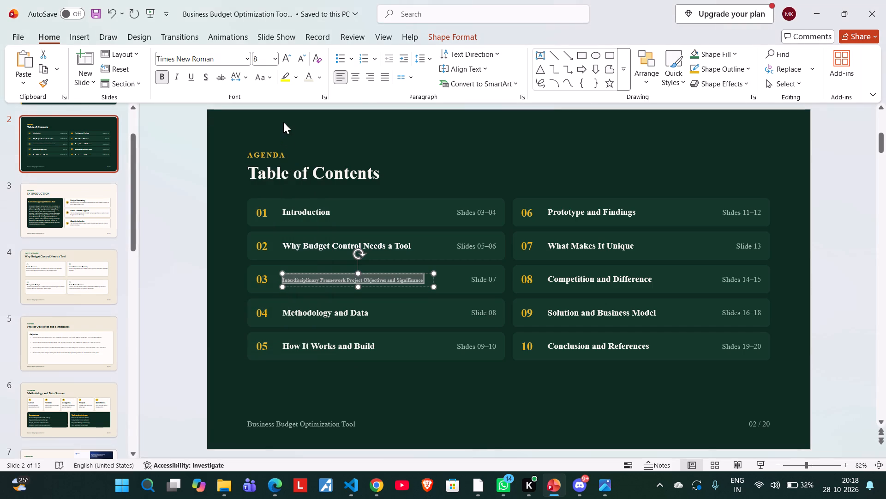
Set the font size of the whole entry 03 text in the Table of Contents to 14.
double_click(297, 249)
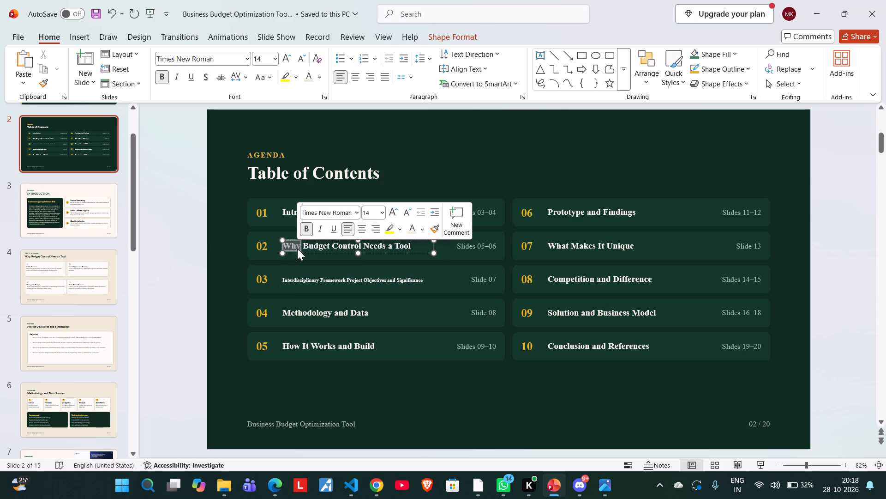
triple_click(299, 279)
left_click(299, 279)
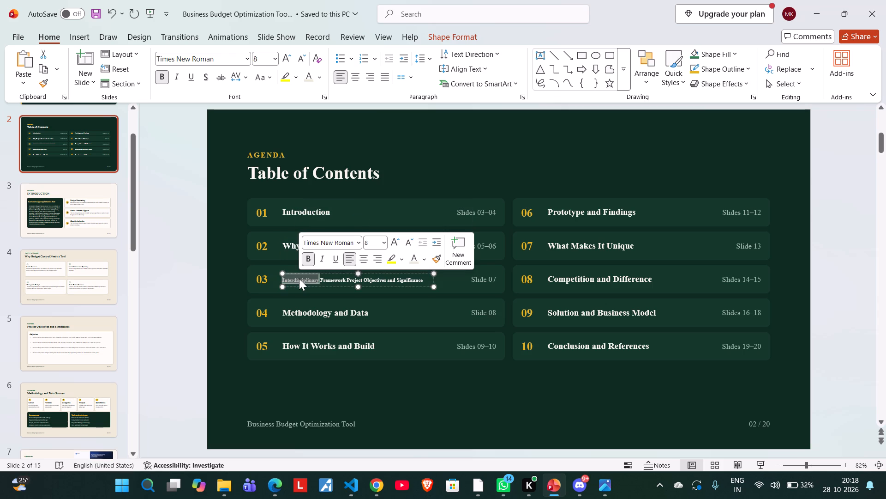
key("ctrl+a")
left_click(274, 57)
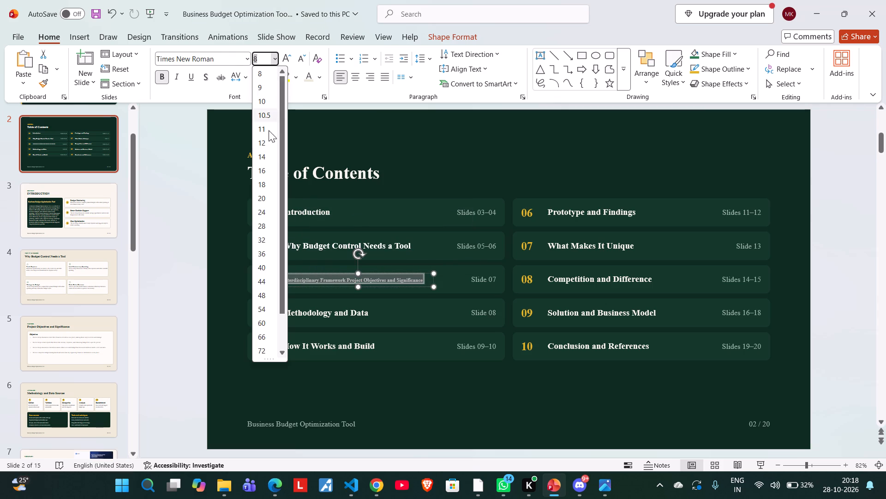
left_click(263, 160)
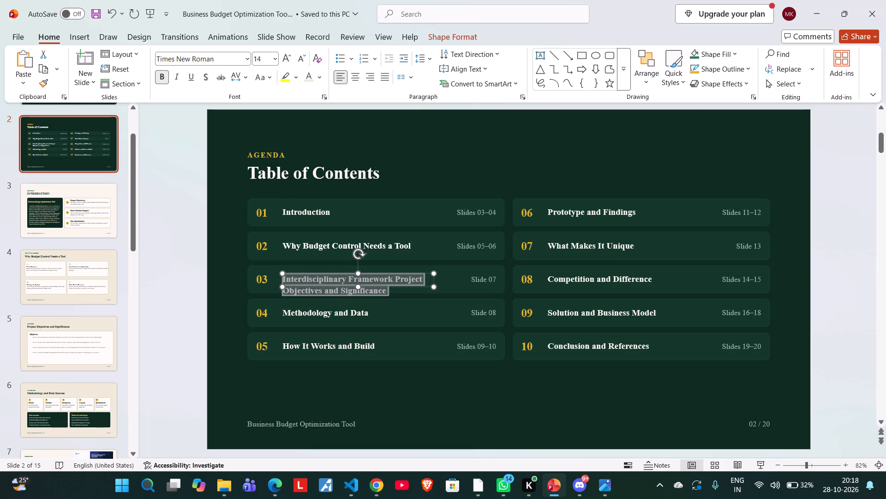
left_click(378, 371)
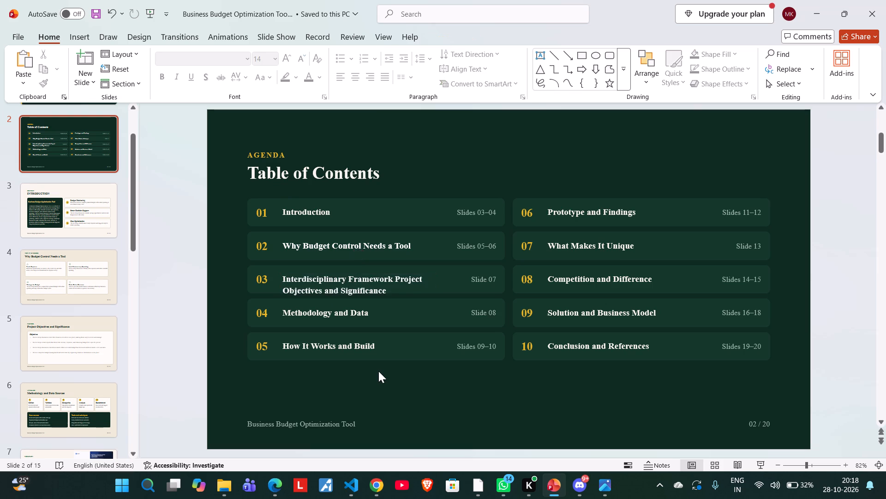
Shorten slide 5's title to Project Objectives by deleting "and Significance".
left_click(73, 342)
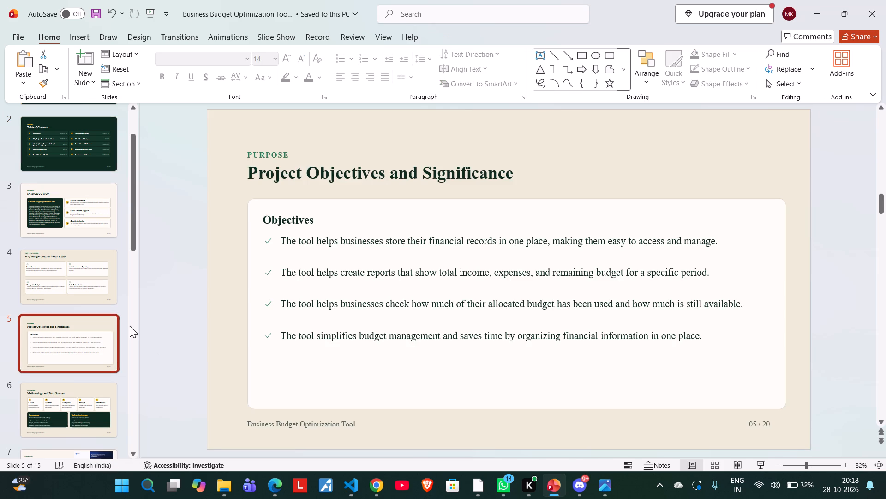
double_click(445, 179)
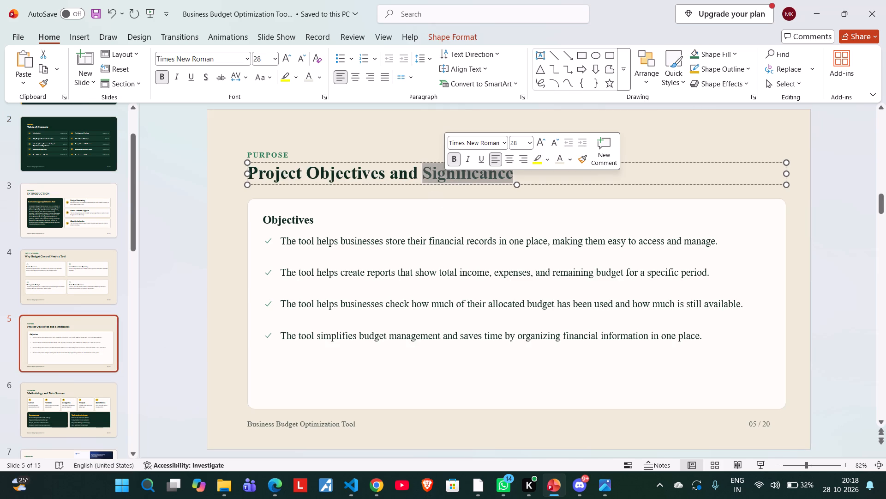
key("BackSpace")
key("BackSpace")
key("BackSpace")
key("BackSpace")
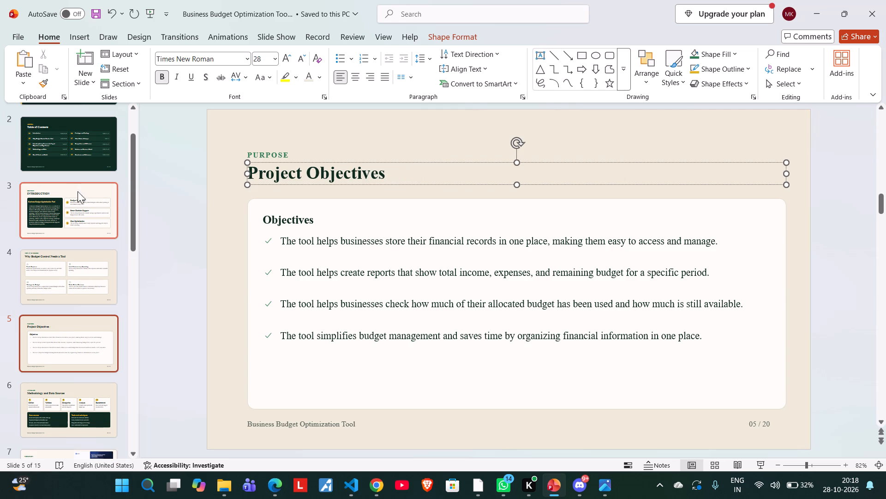
Delete the words Interdisciplinary Framework from the start of Table of Contents entry 03.
left_click(73, 197)
left_click(74, 164)
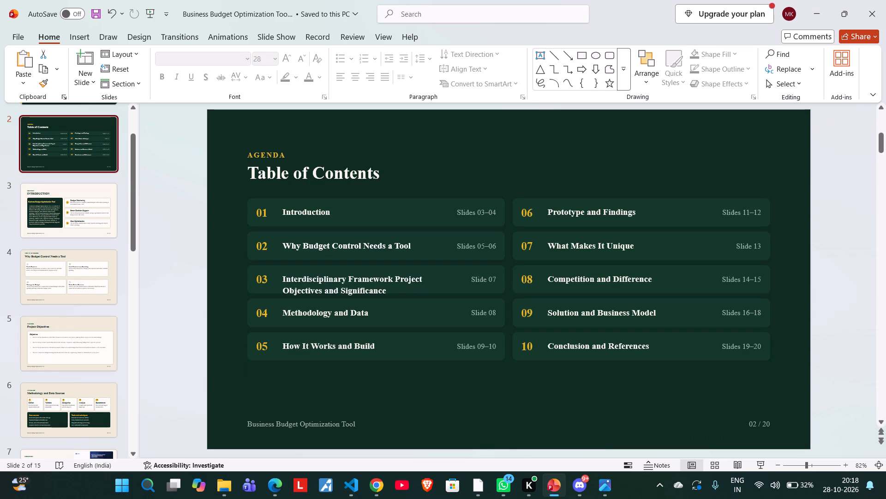
left_click(394, 278)
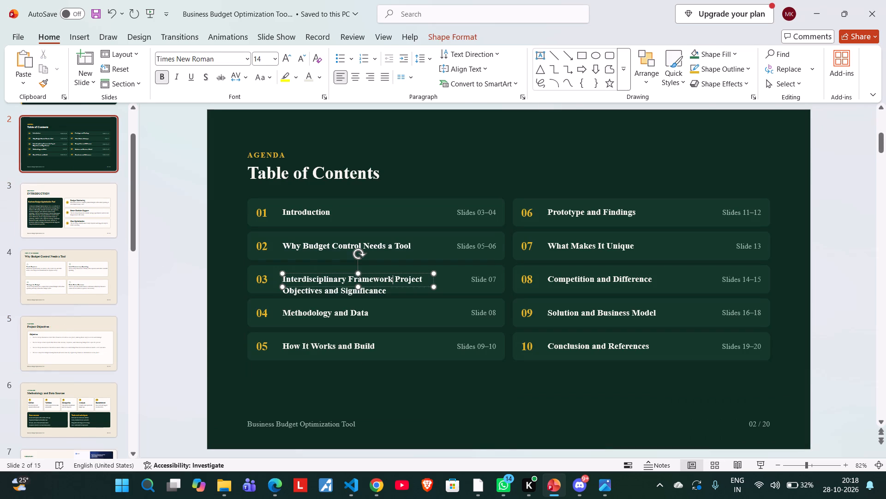
key("BackSpace")
key("BackSpace")
key("BackSpace")
key("BackSpace")
key("BackSpace")
key("BackSpace")
key("BackSpace")
key("BackSpace")
key("BackSpace")
key("BackSpace")
key("BackSpace")
key("BackSpace")
key("BackSpace")
key("BackSpace")
key("BackSpace")
key("BackSpace")
key("BackSpace")
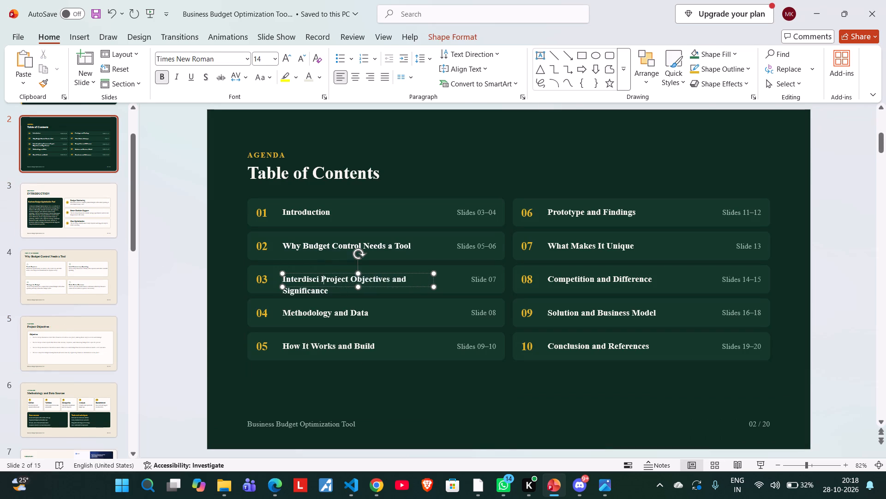
key("BackSpace")
key("BackSpace")
key("BackSpace")
key("BackSpace")
key("BackSpace")
key("BackSpace")
key("BackSpace")
key("BackSpace")
key("BackSpace")
key("BackSpace")
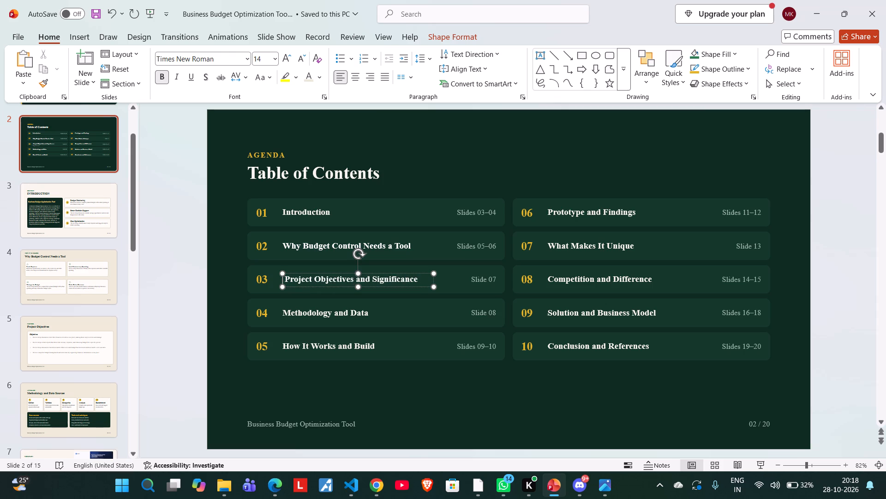
Delete "and Significance" from Table of Contents entry 03 so it reads Project Objectives.
double_click(399, 280)
key("BackSpace")
key("BackSpace")
key("BackSpace")
key("BackSpace")
left_click(216, 326)
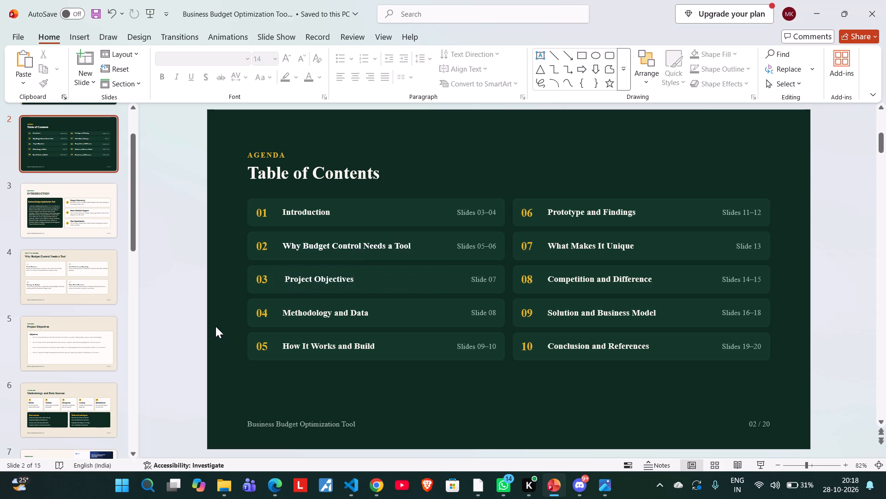
Remove the extra leading space before Project Objectives in Table of Contents entry 03 so it lines up with the other entries.
left_click(287, 277)
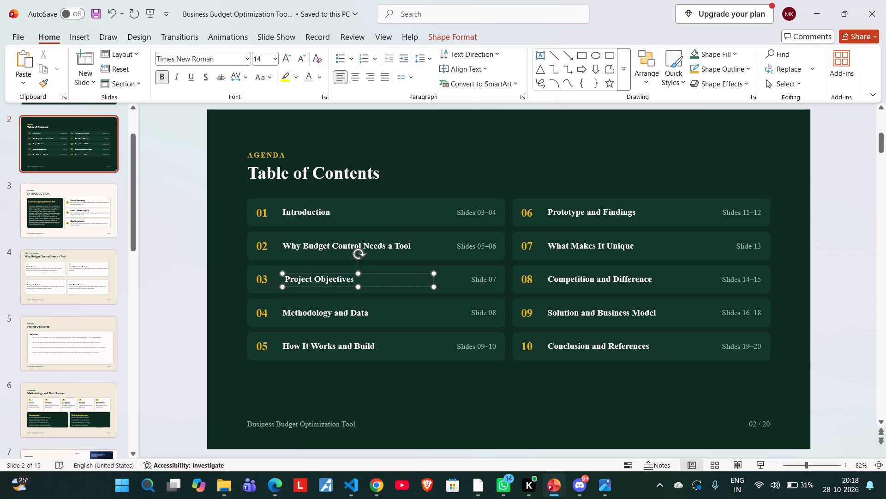
left_click(286, 277)
key("BackSpace")
key("BackSpace")
left_click(191, 330)
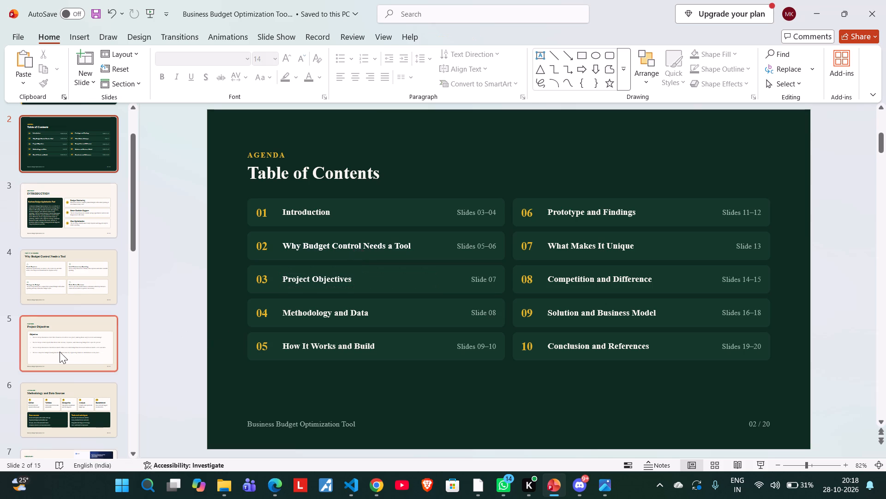
Compare the titles of slides 5 to 8 with the Table of Contents entries.
left_click(57, 352)
left_click(57, 390)
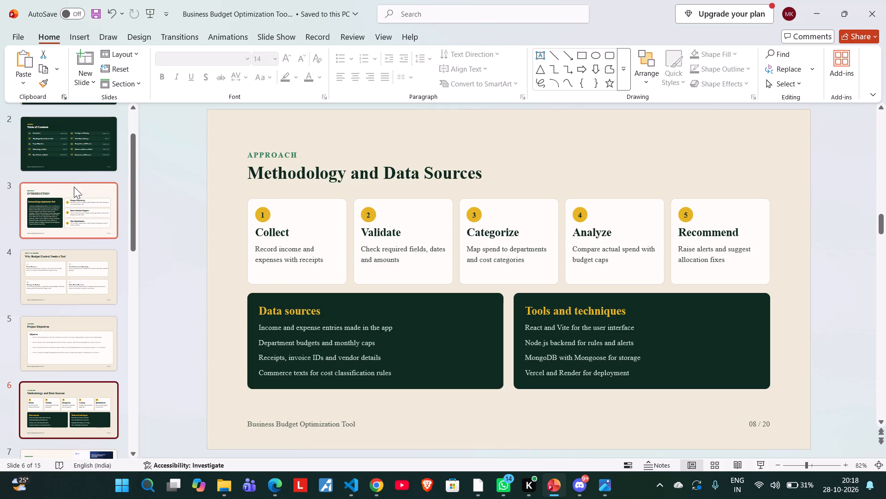
left_click(81, 155)
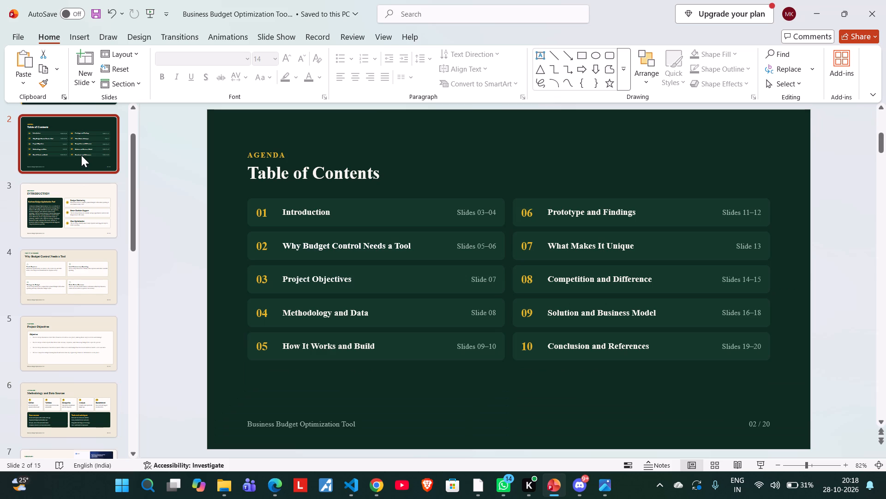
left_click(69, 411)
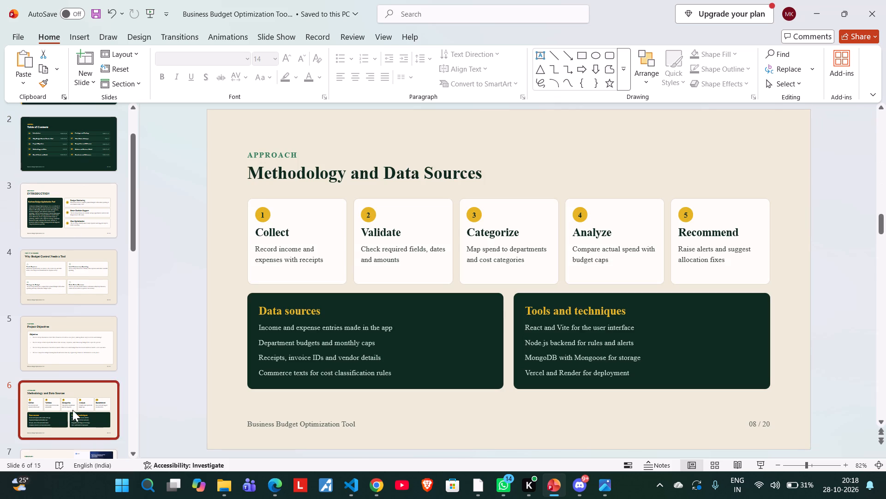
scroll(310, 347, "down", 2)
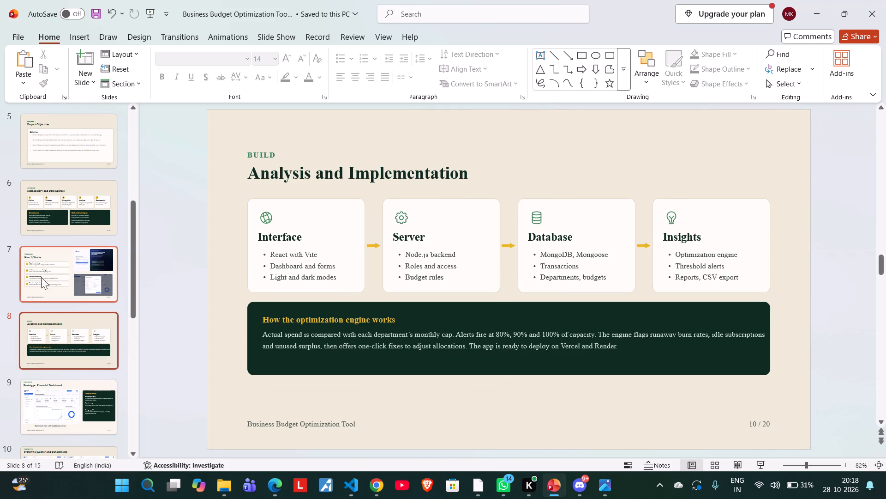
left_click(36, 259)
left_click(51, 215)
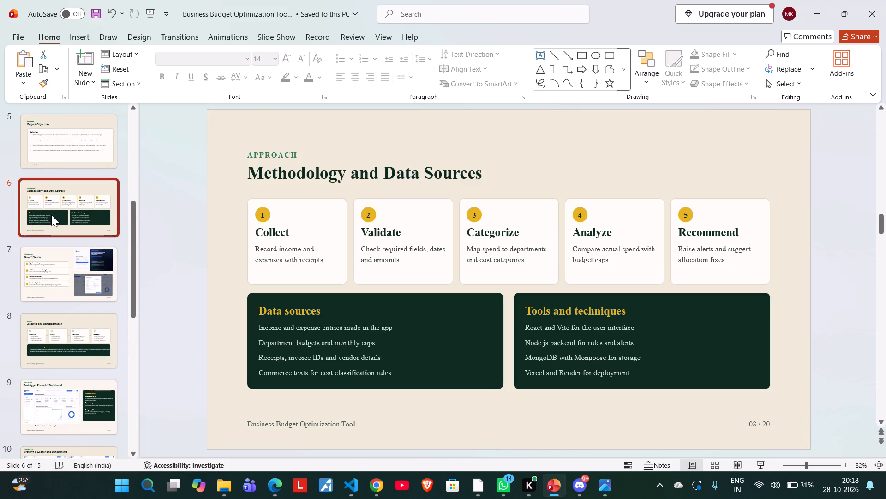
left_click(60, 256)
left_click(65, 329)
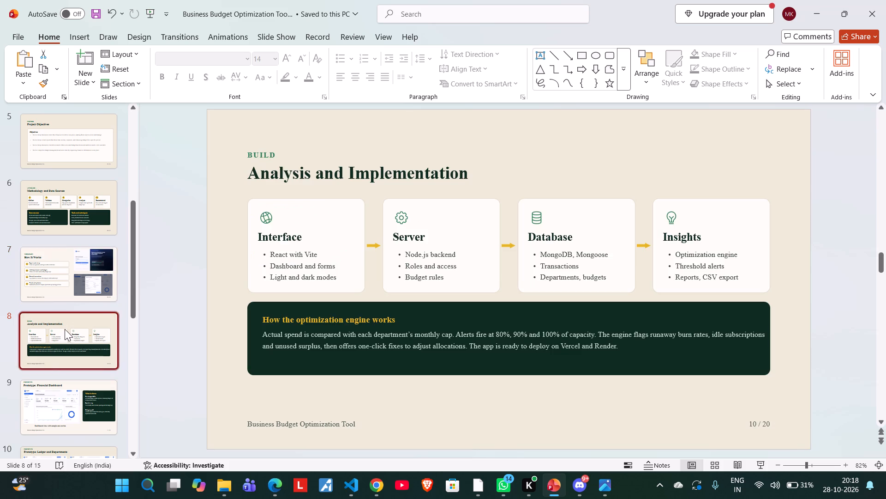
scroll(73, 291, "up", 4)
left_click(63, 135)
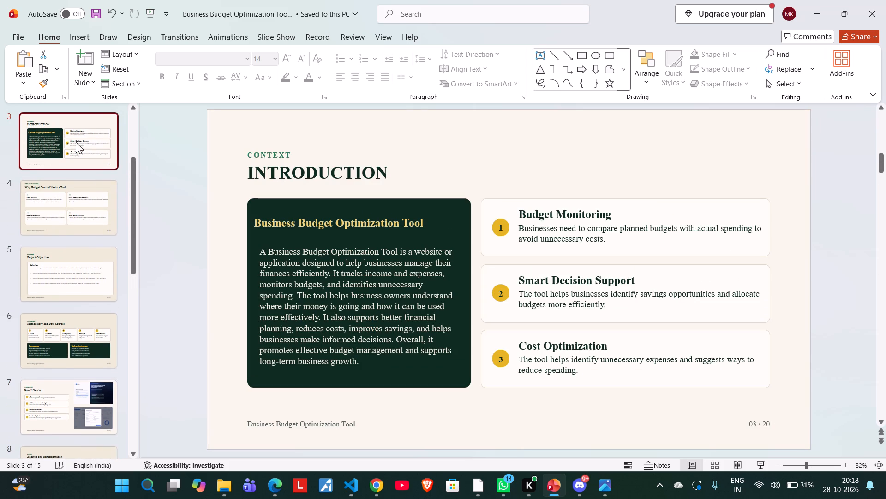
scroll(76, 140, "up", 1)
left_click(75, 131)
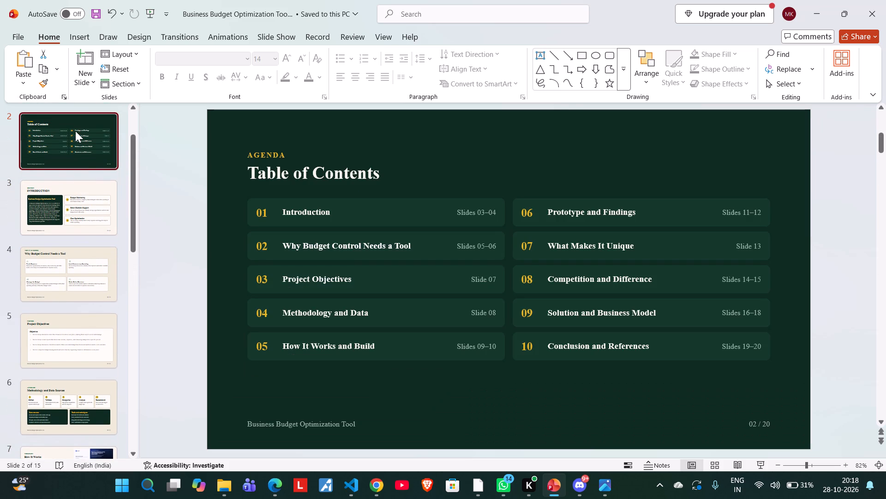
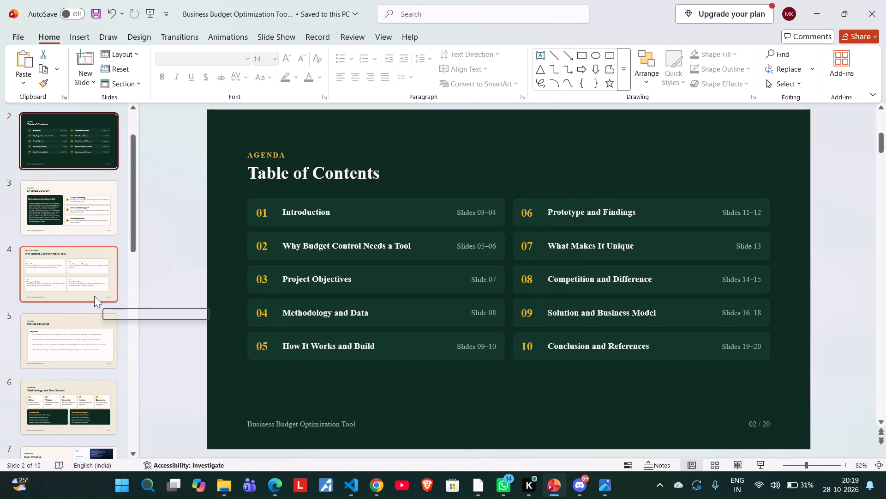
Copy the full title text Analysis and Implementation from slide 8.
scroll(89, 309, "down", 3)
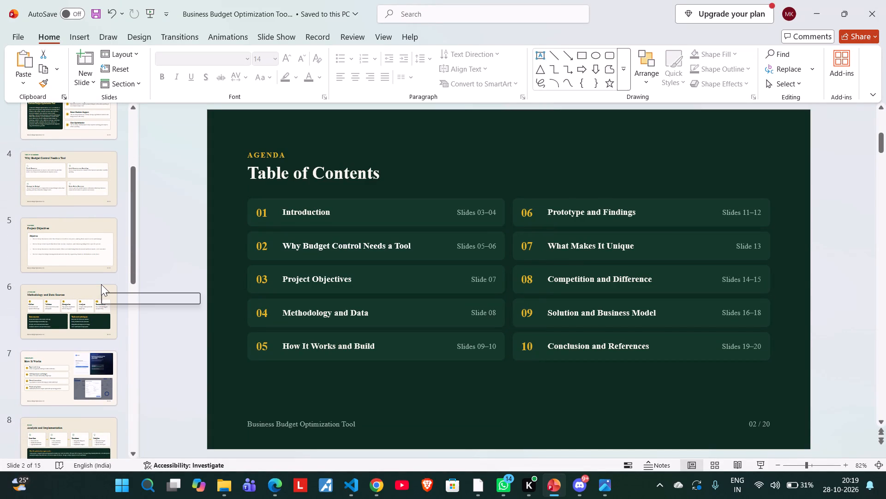
scroll(101, 284, "down", 1)
left_click(65, 334)
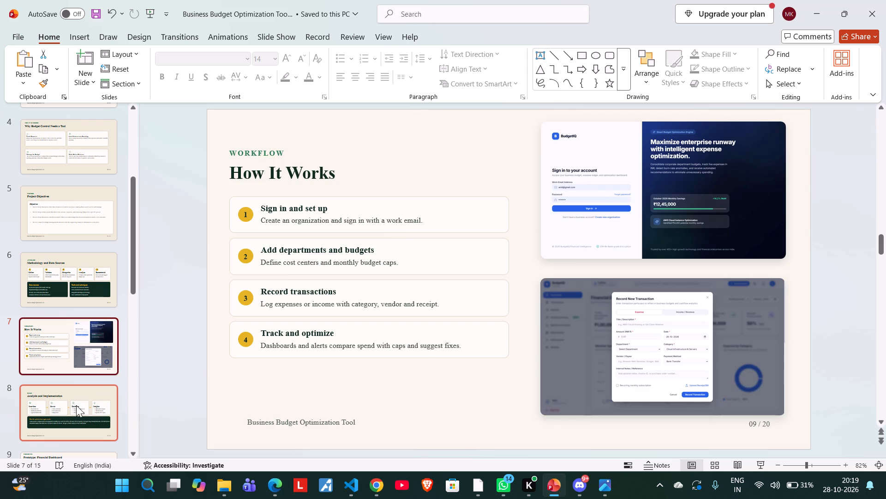
left_click(76, 405)
triple_click(291, 172)
left_click(291, 172)
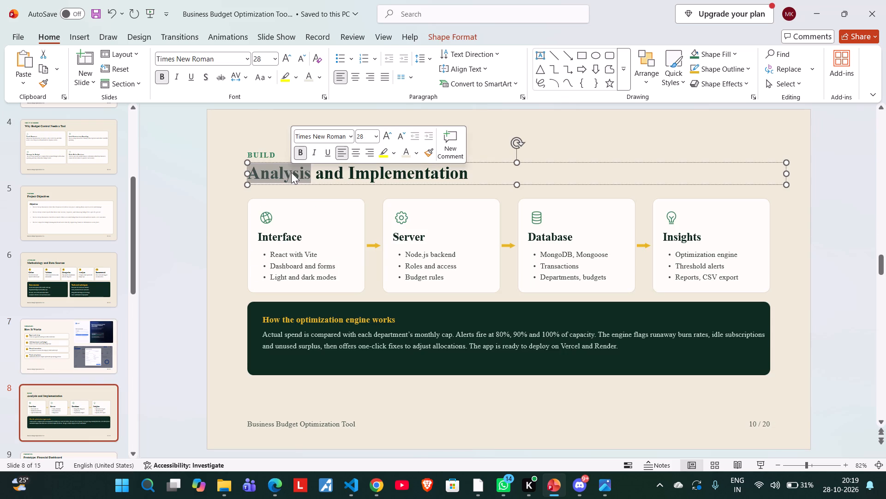
triple_click(291, 172)
left_click(291, 172)
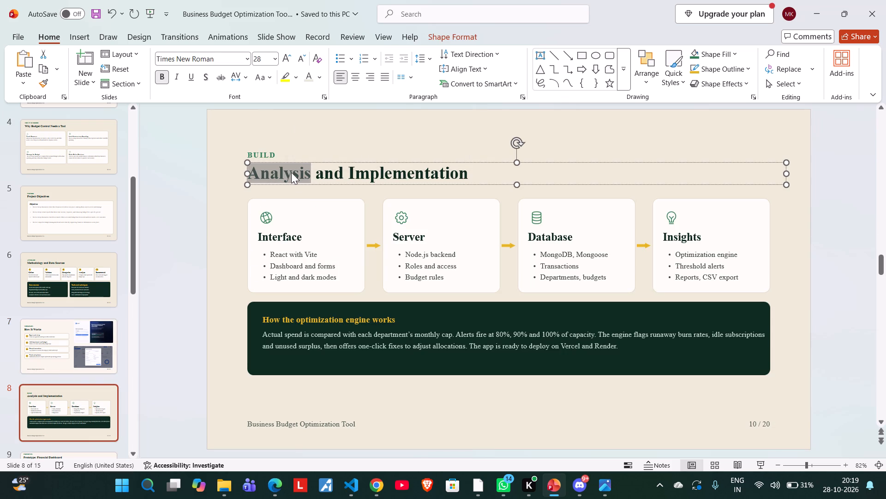
key("ctrl+a")
key("ctrl+c")
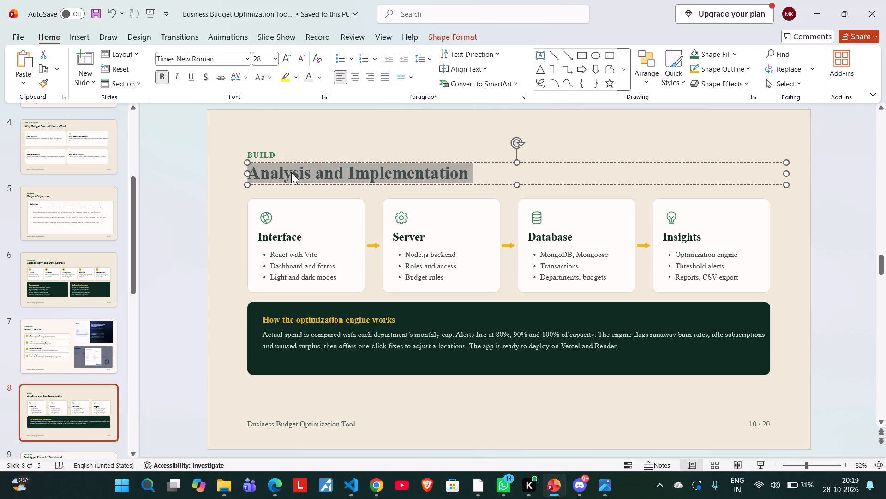
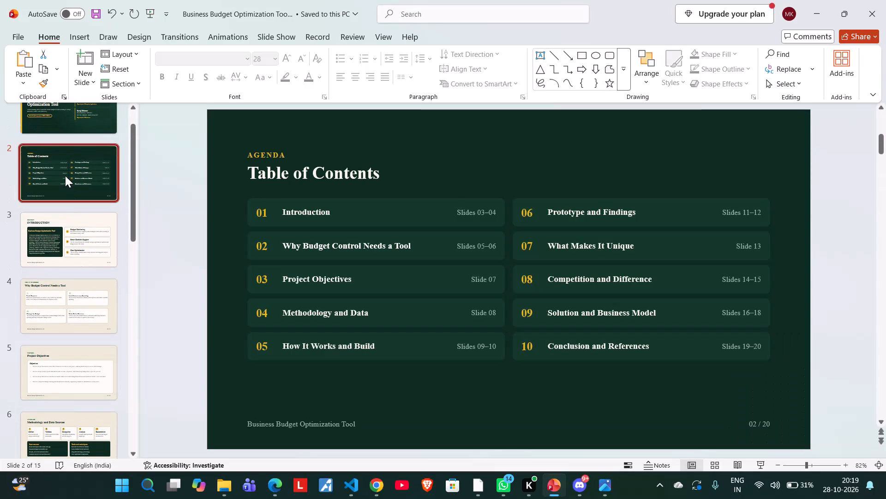
Replace the word Prototype in Table of Contents entry 06 with the copied title Analysis and Implementation.
triple_click(557, 211)
left_click(557, 211)
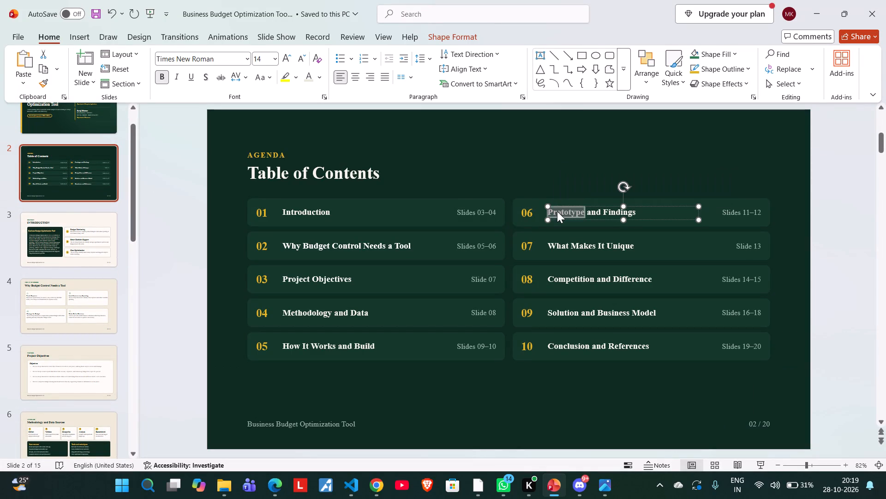
key("ctrl+v")
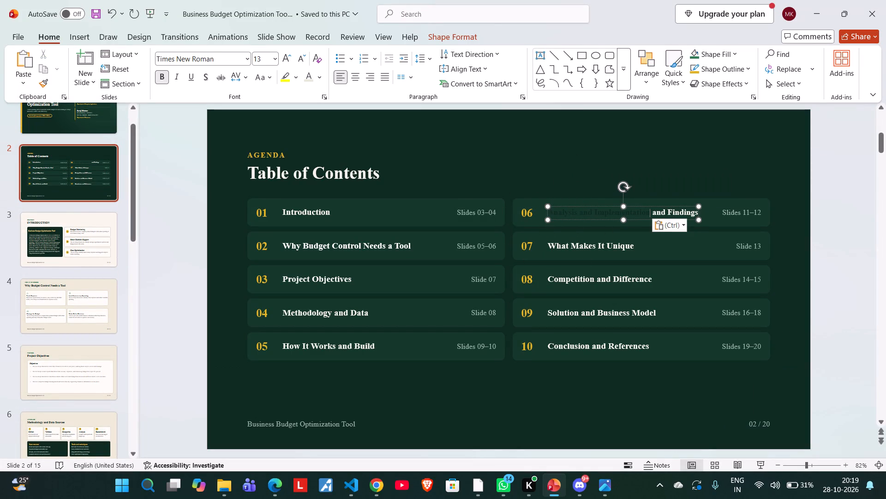
Set the font colour of the whole entry 06 text to white.
key("ctrl+a")
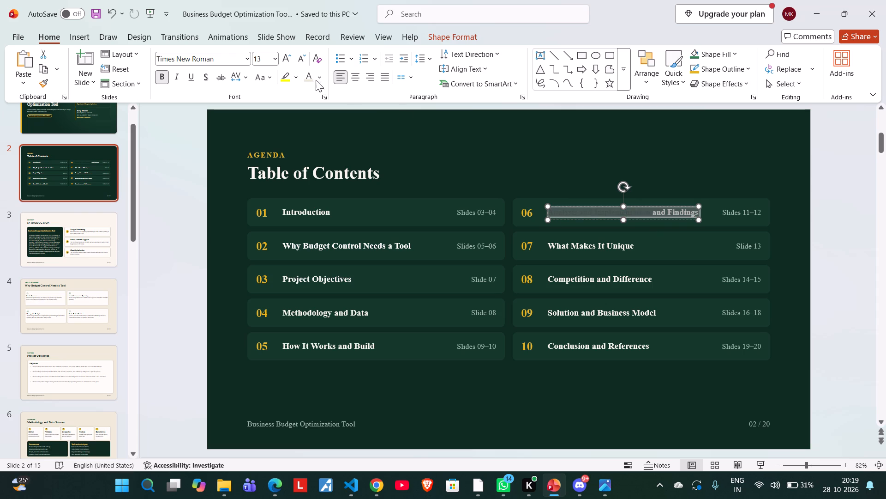
left_click(318, 82)
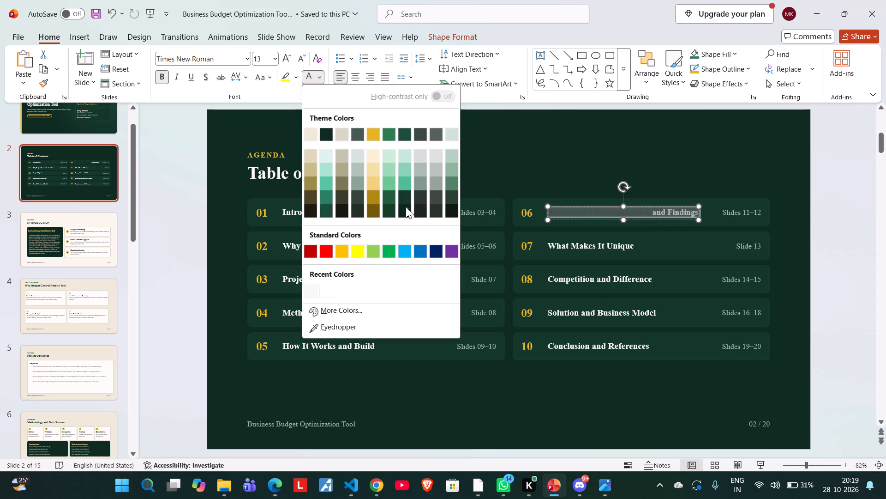
left_click(329, 310)
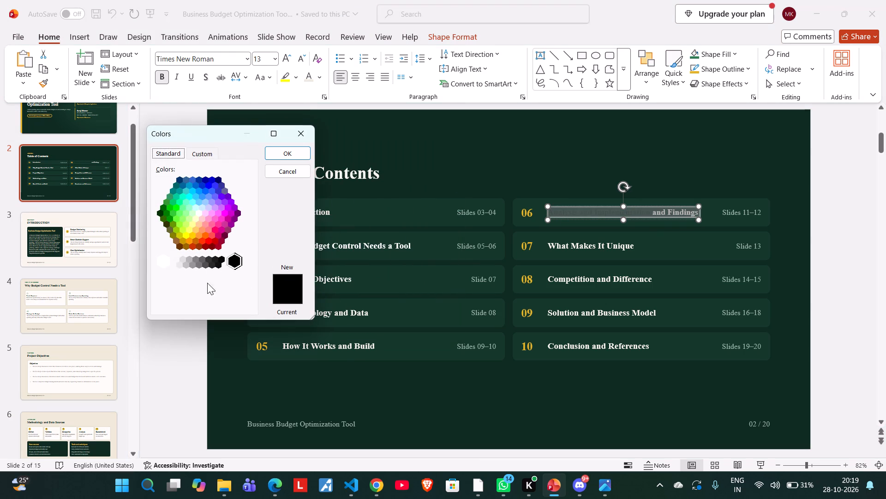
left_click(163, 262)
left_click(296, 151)
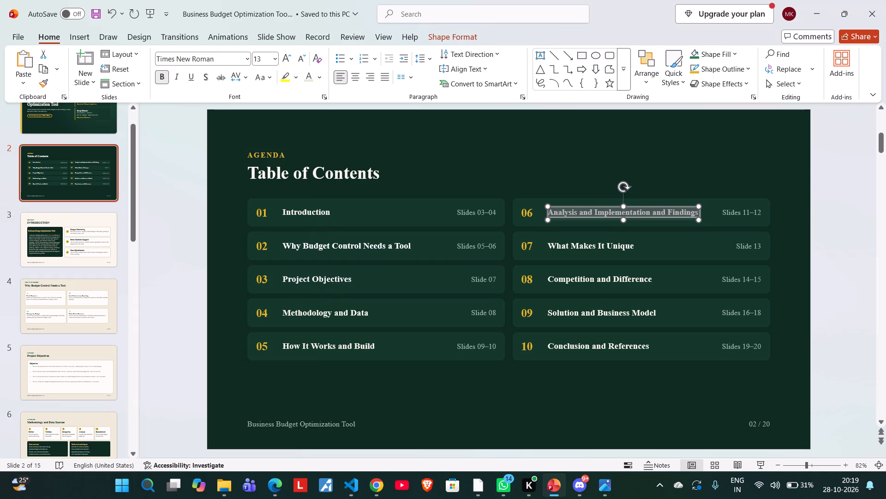
Delete the leftover words "and Findings" from entry 06 so it reads Analysis and Implementation.
left_click(637, 214)
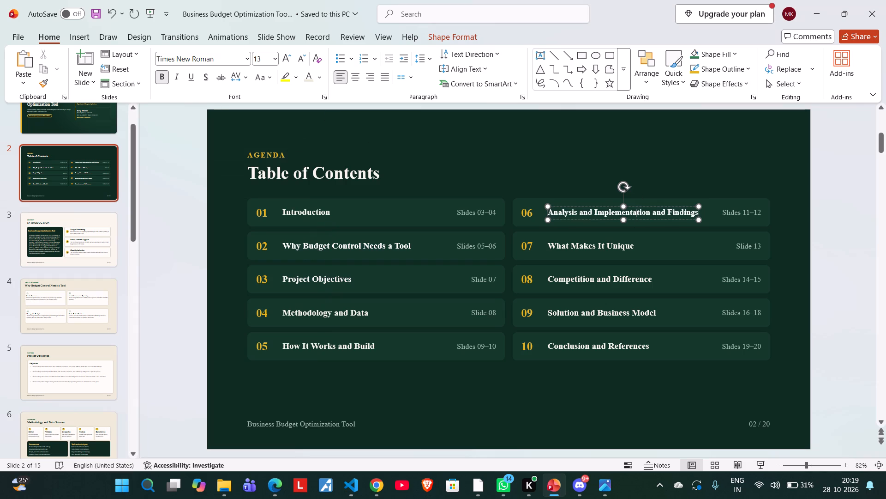
left_click_drag(652, 212, 704, 213)
key("BackSpace")
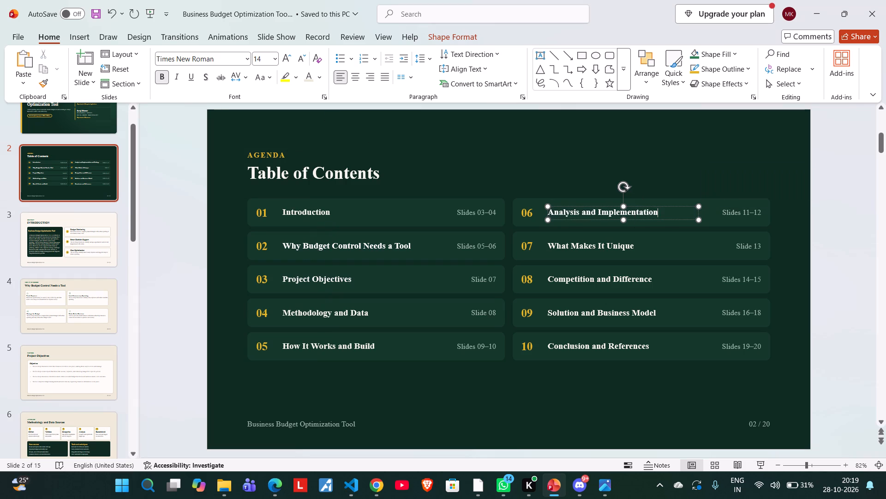
left_click(680, 169)
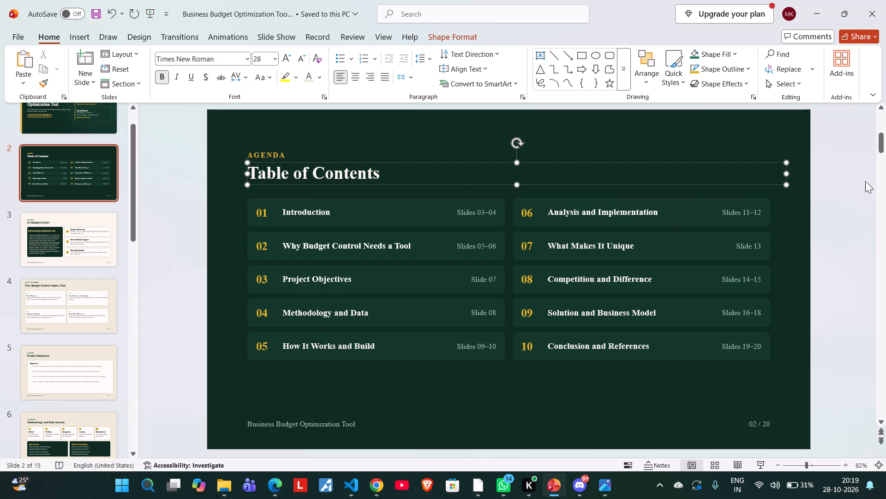
left_click(868, 179)
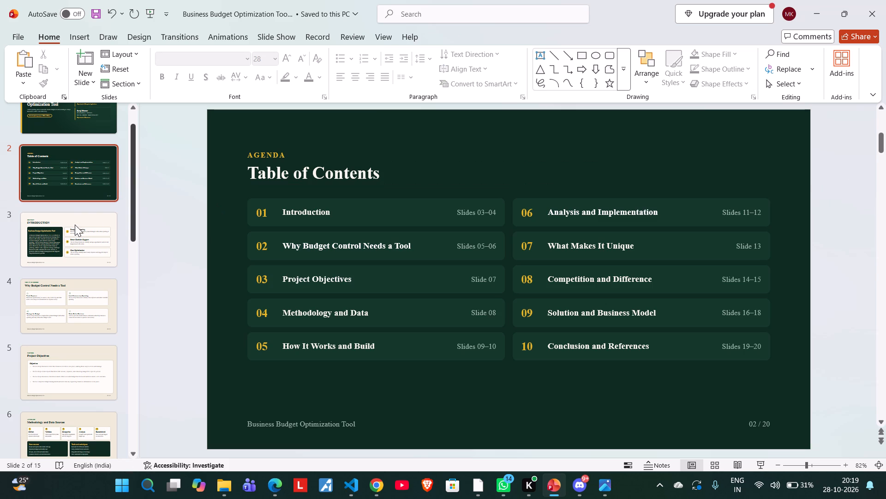
Examine the titles of slides 6 to 9 and compare them with the Table of Contents entries on slide 2.
scroll(72, 397, "down", 2)
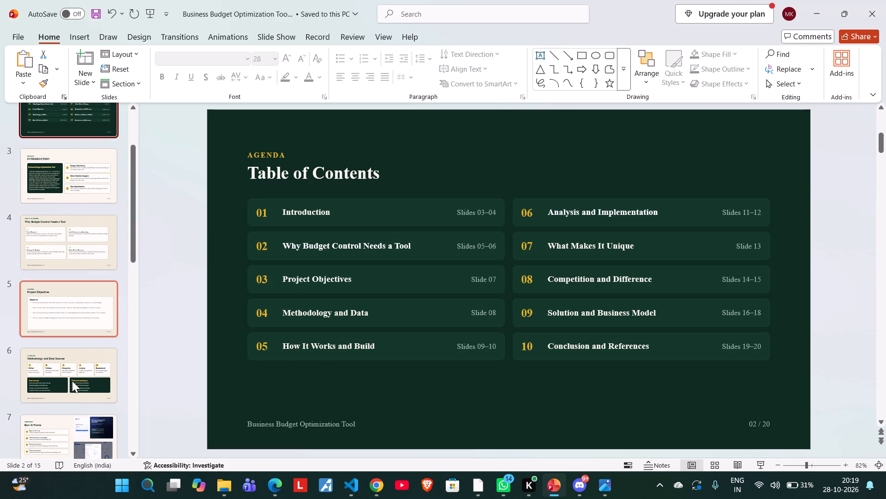
left_click(72, 381)
left_click(69, 430)
scroll(69, 369, "down", 2)
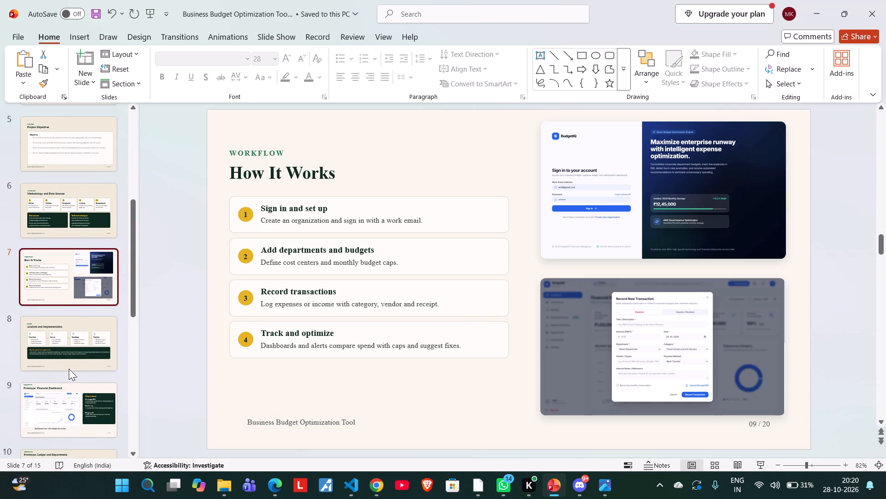
left_click(72, 350)
scroll(72, 350, "down", 2)
left_click(72, 350)
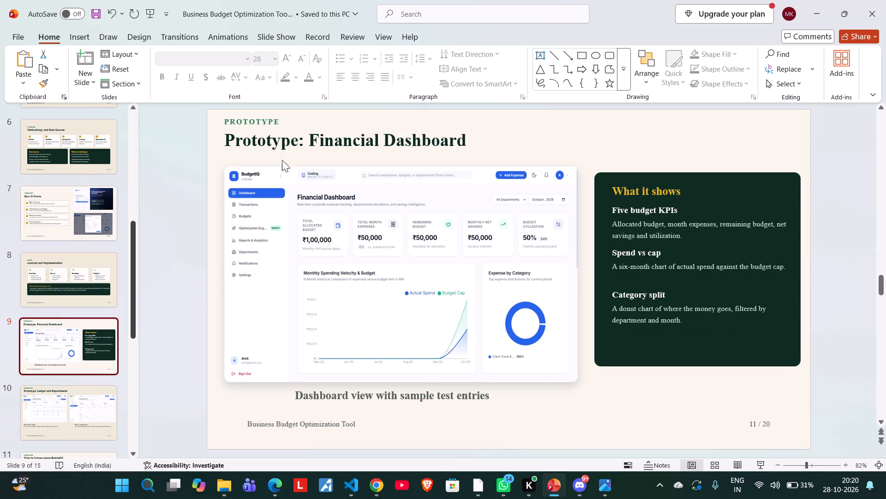
left_click(221, 137)
scroll(39, 190, "up", 5)
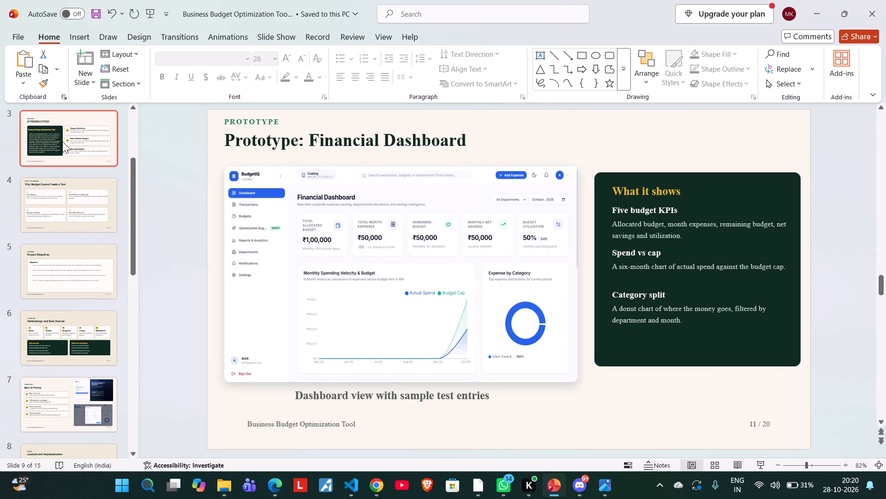
scroll(63, 141, "up", 3)
left_click(66, 139)
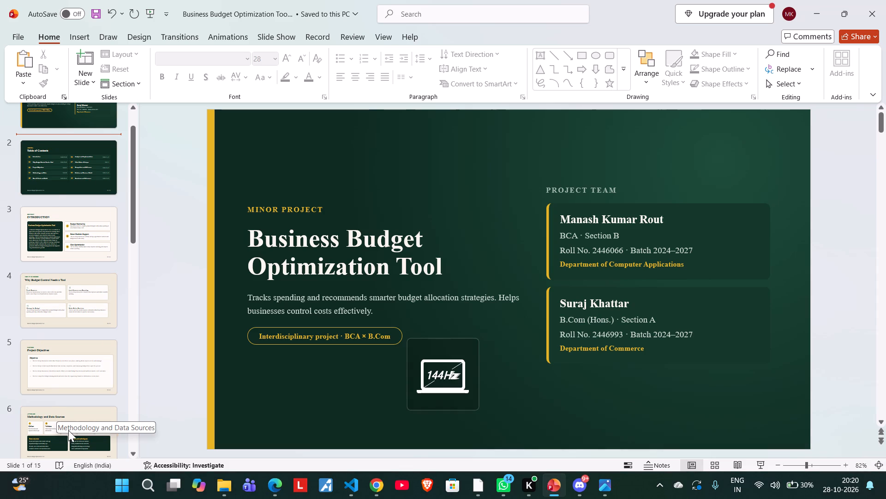
scroll(78, 354, "down", 3)
left_click(72, 401)
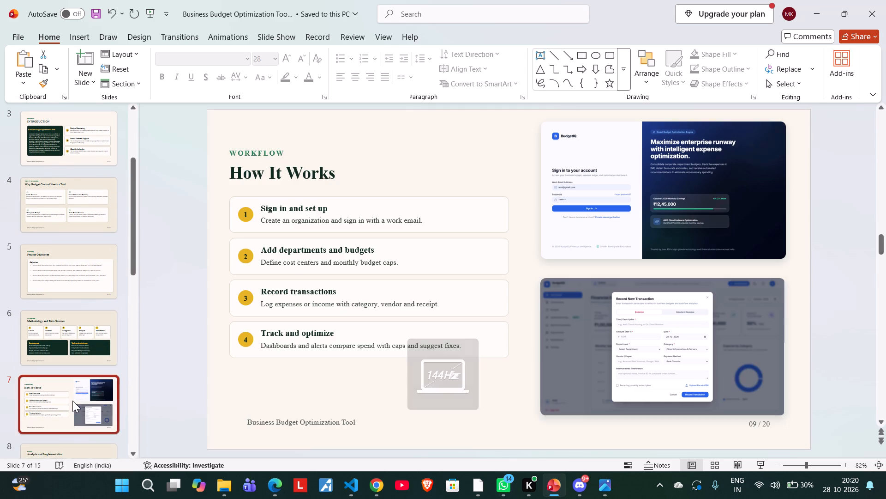
scroll(72, 401, "down", 4)
left_click(82, 347)
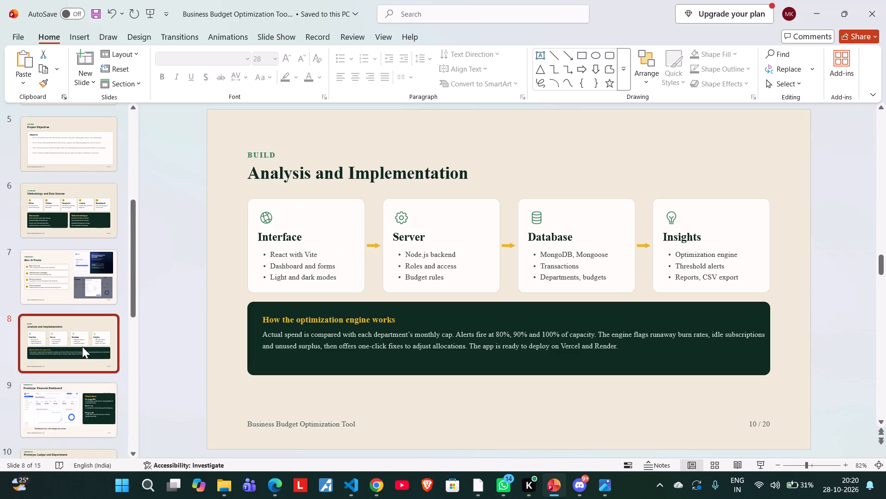
scroll(82, 347, "down", 2)
left_click(82, 345)
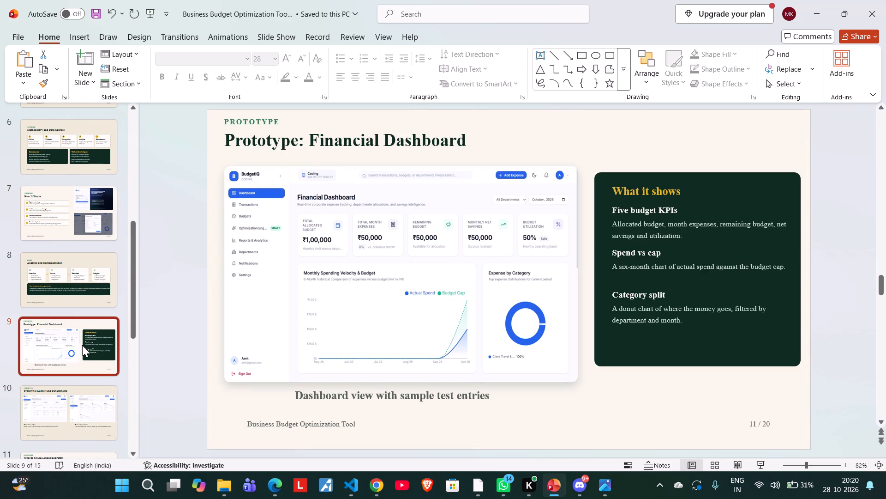
scroll(82, 345, "up", 10)
left_click(78, 202)
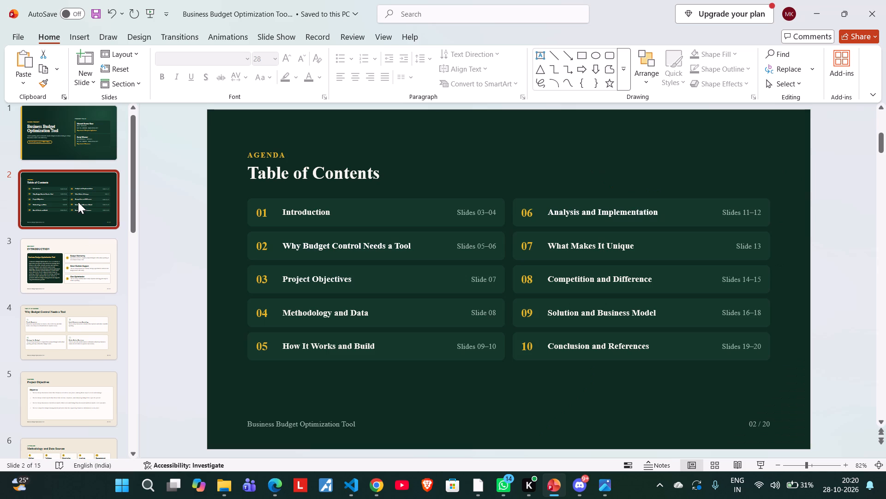
Copy the full title text Prototype: Financial Dashboard from slide 9.
scroll(81, 203, "down", 5)
left_click(82, 364)
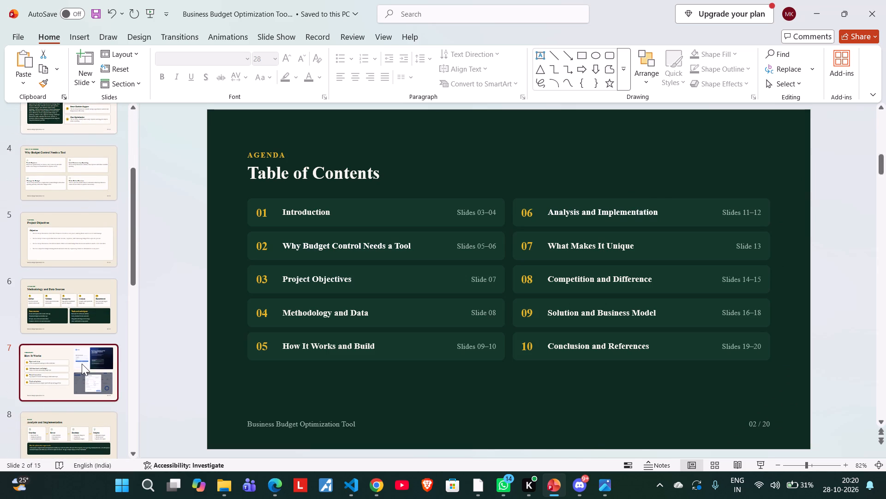
scroll(132, 391, "down", 2)
left_click(97, 358)
scroll(97, 358, "down", 2)
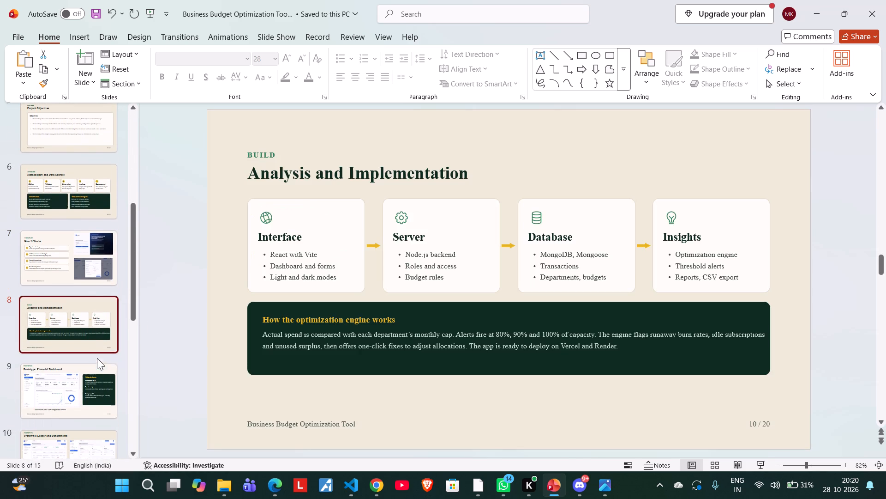
left_click(81, 366)
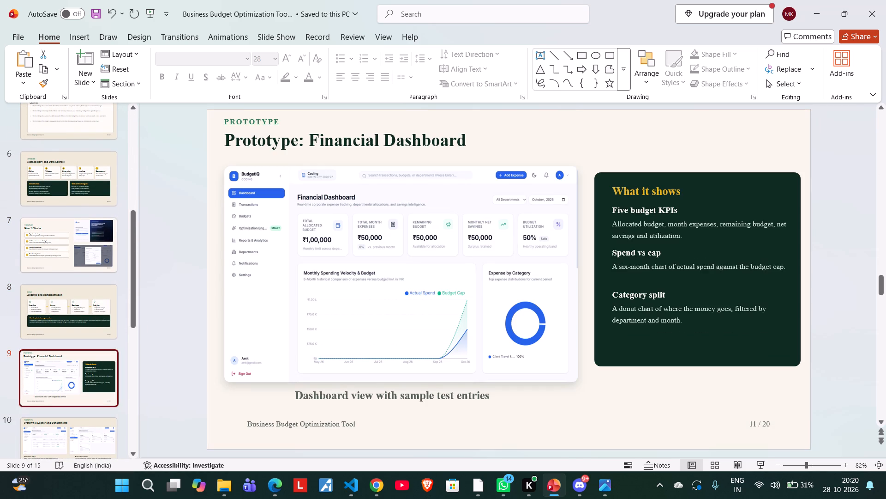
triple_click(270, 145)
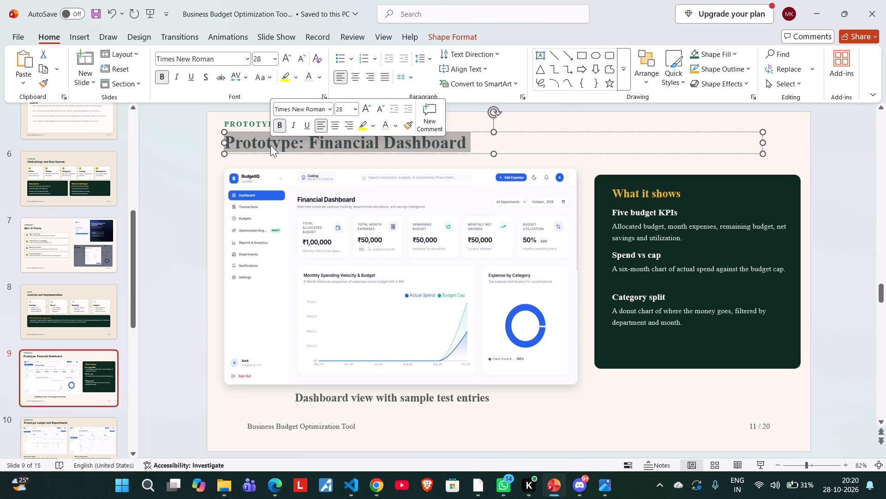
key("ctrl+c")
Replace the word What in Table of Contents entry 07 on slide 2 with the copied title Prototype: Financial Dashboard.
scroll(95, 224, "up", 7)
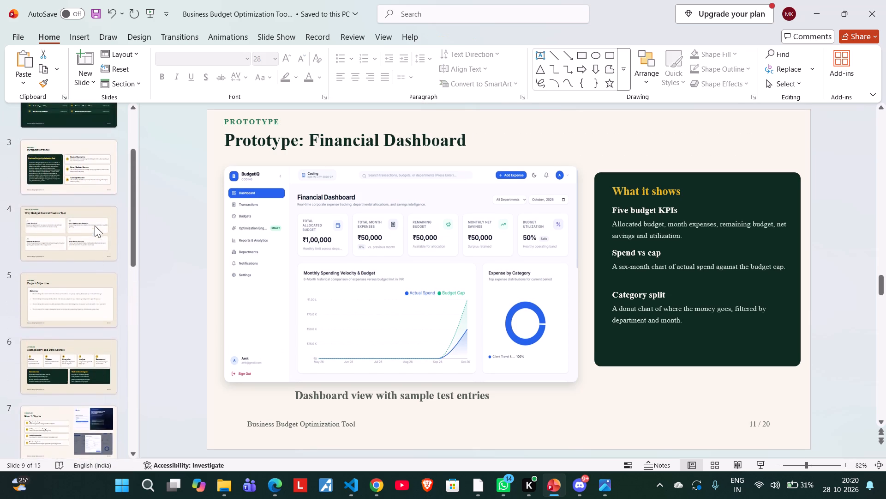
scroll(95, 225, "up", 2)
left_click(86, 207)
double_click(556, 243)
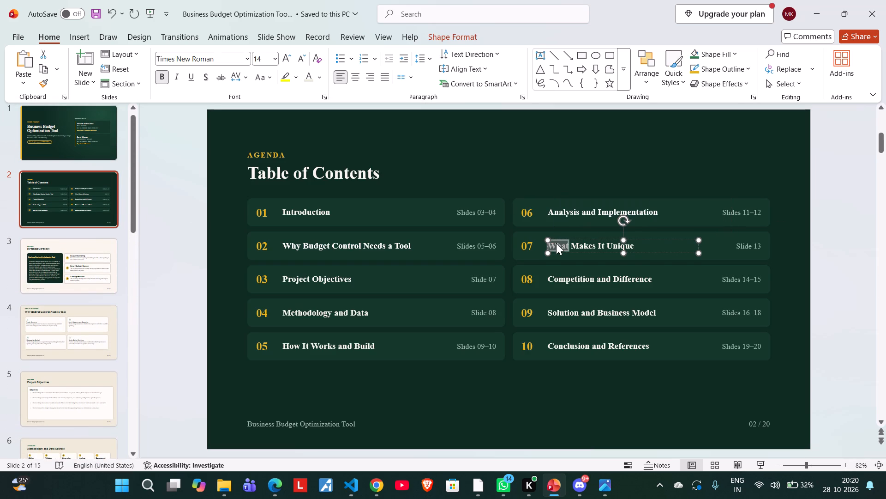
key("ctrl+v")
Apply the last-used white font colour to the whole entry 07 text.
key("ctrl+a")
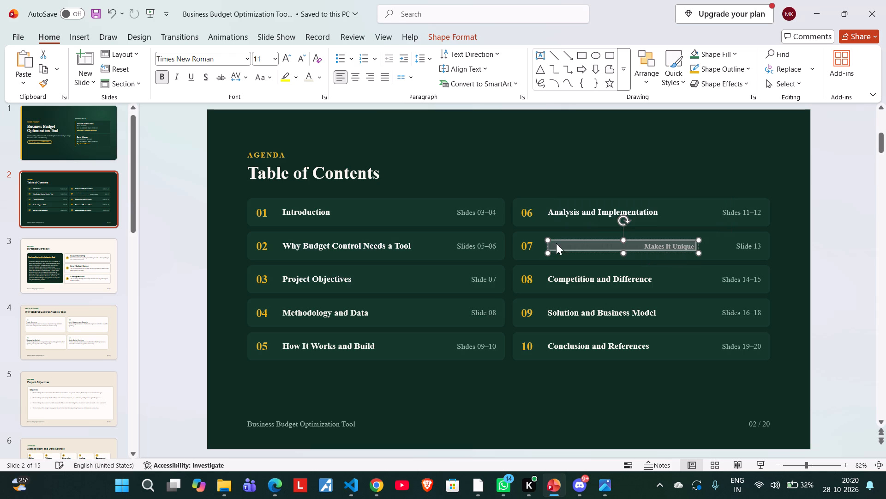
left_click(307, 75)
left_click(434, 135)
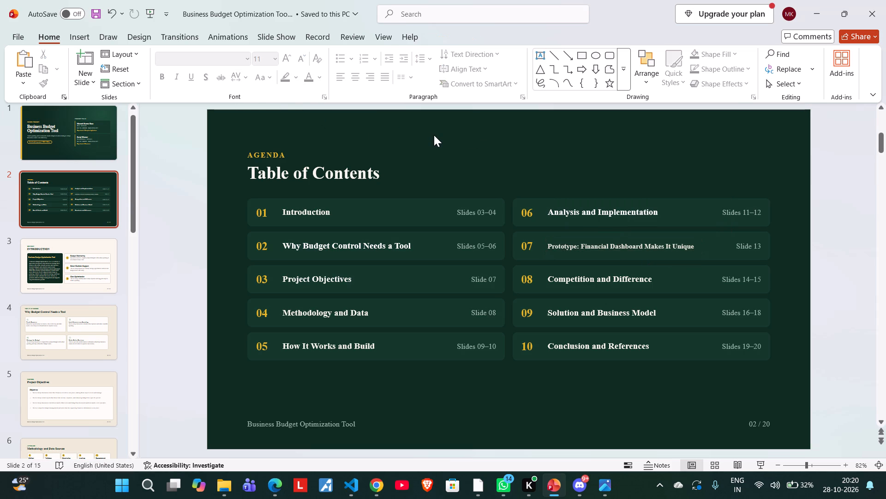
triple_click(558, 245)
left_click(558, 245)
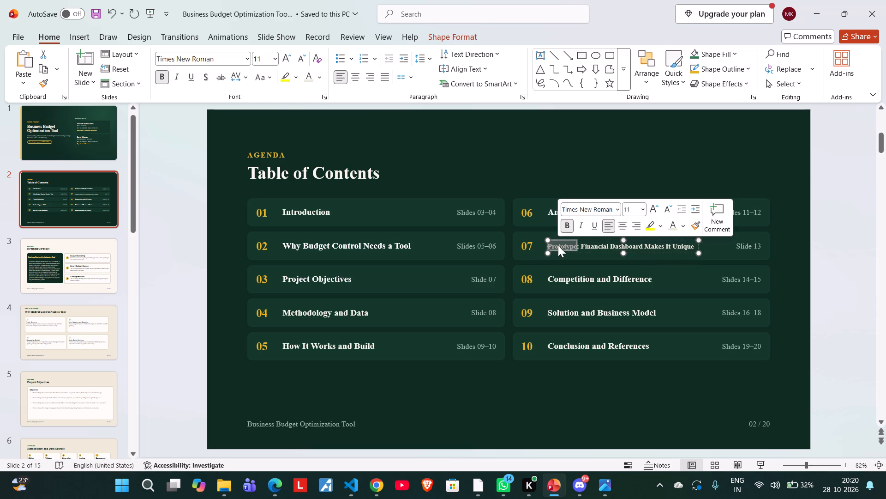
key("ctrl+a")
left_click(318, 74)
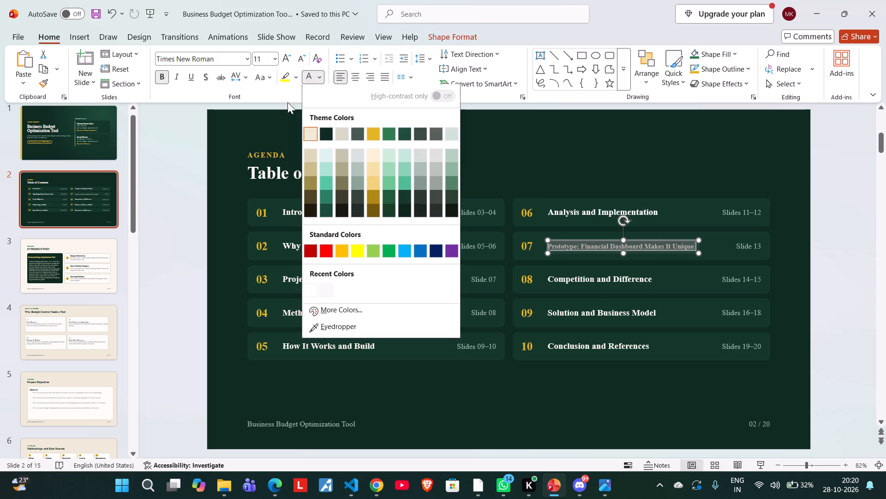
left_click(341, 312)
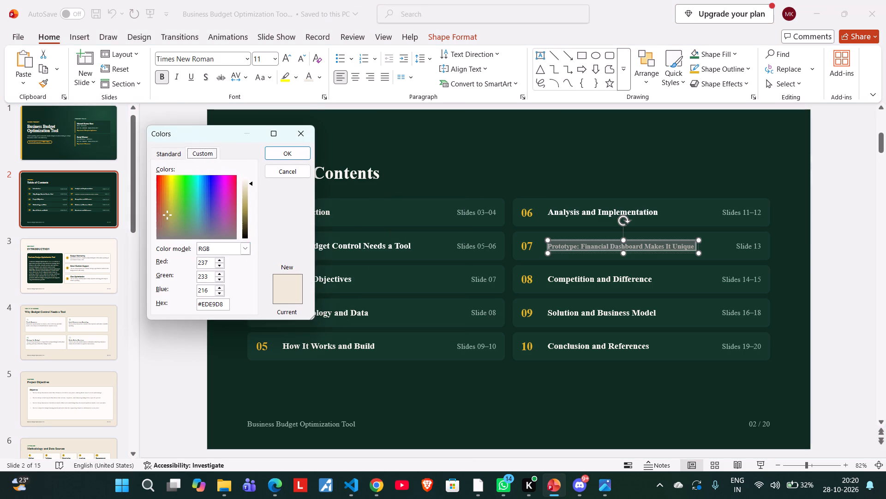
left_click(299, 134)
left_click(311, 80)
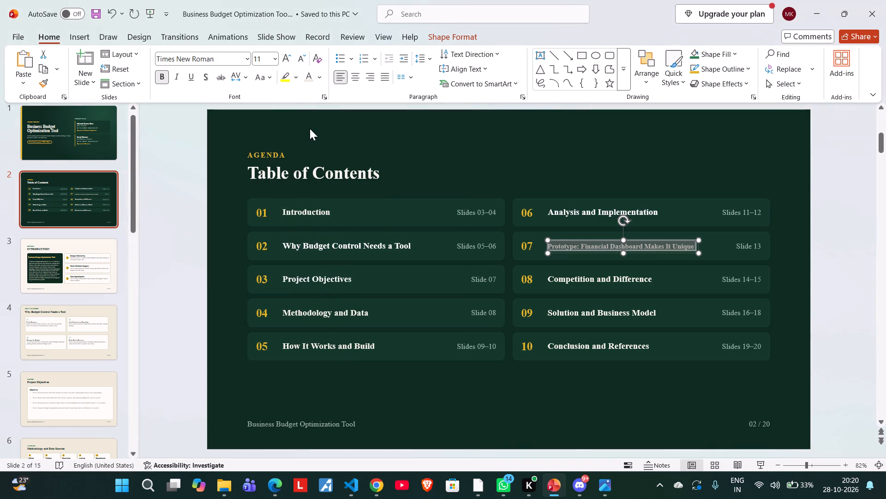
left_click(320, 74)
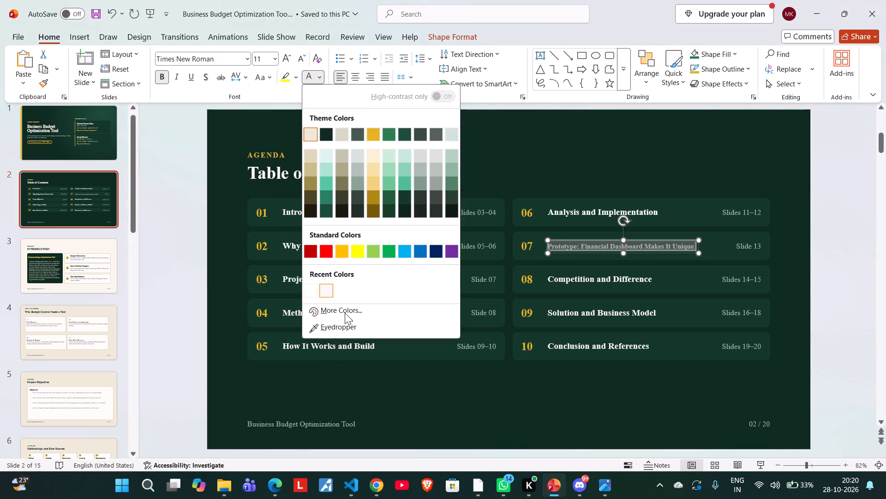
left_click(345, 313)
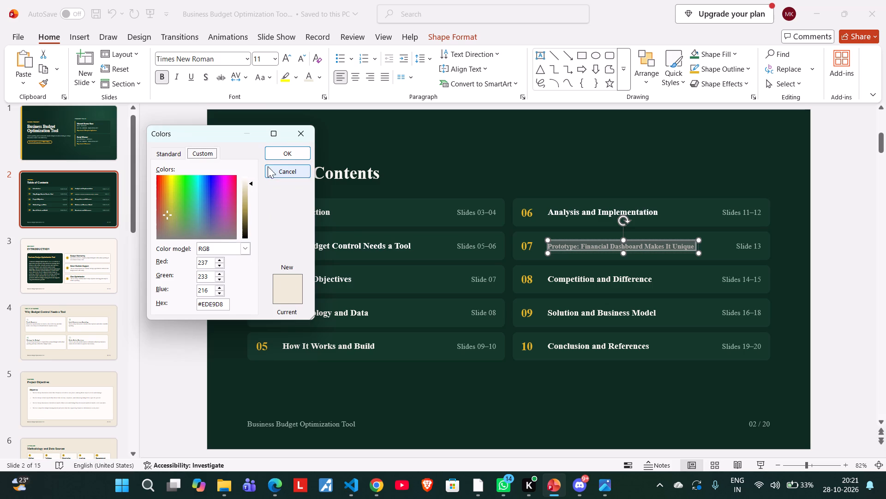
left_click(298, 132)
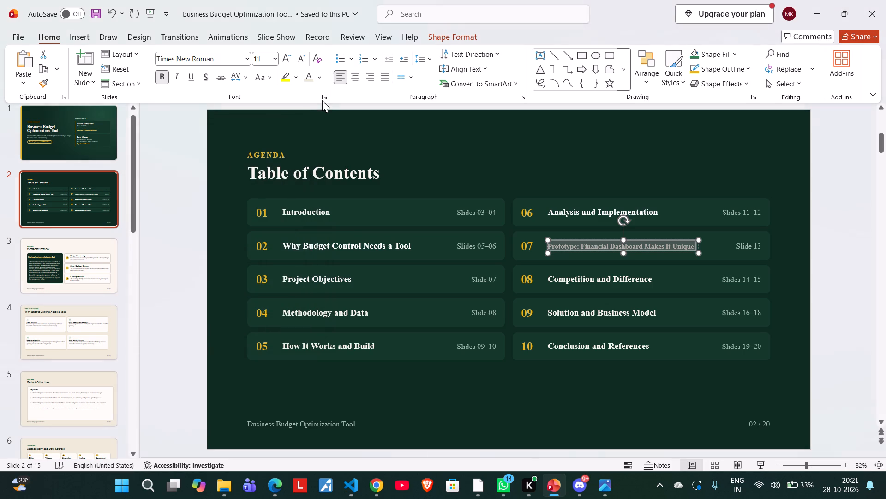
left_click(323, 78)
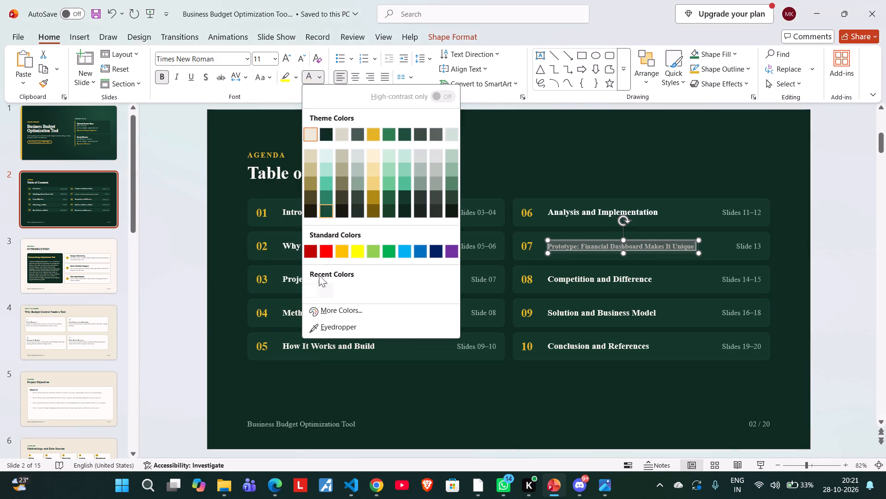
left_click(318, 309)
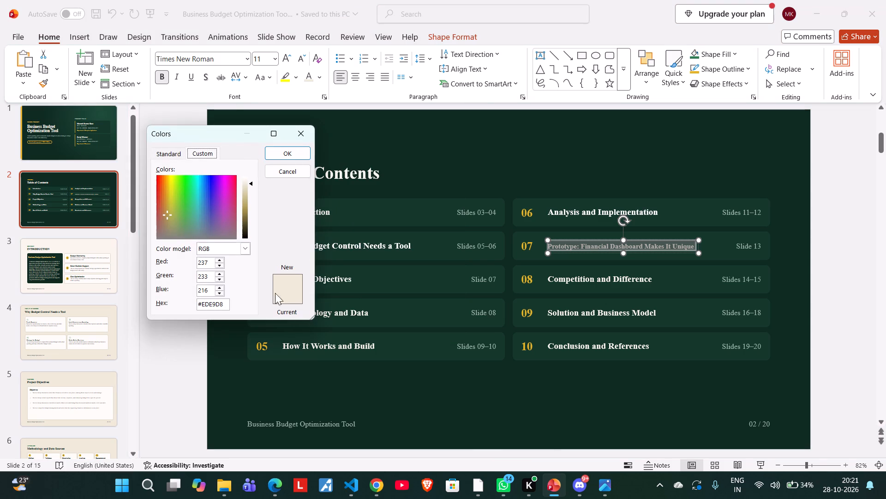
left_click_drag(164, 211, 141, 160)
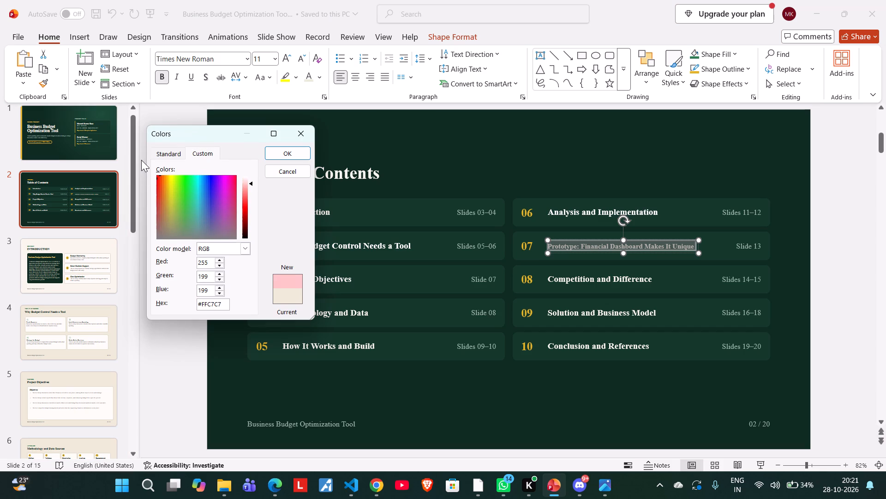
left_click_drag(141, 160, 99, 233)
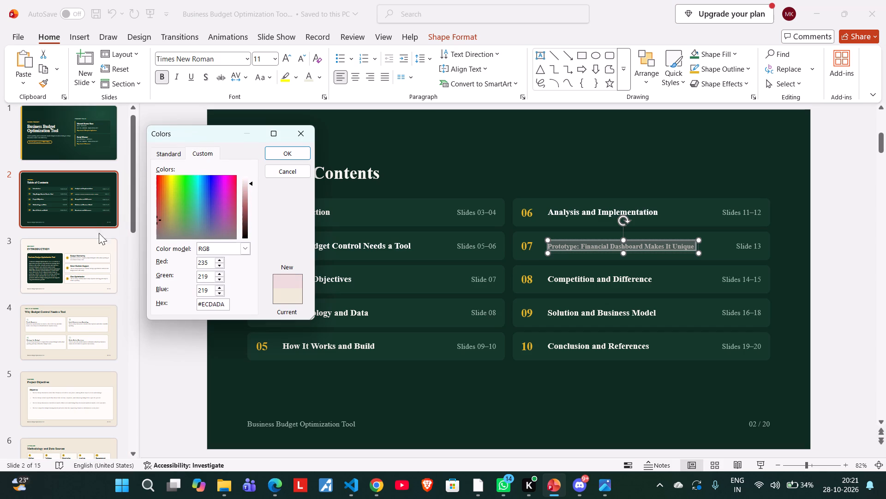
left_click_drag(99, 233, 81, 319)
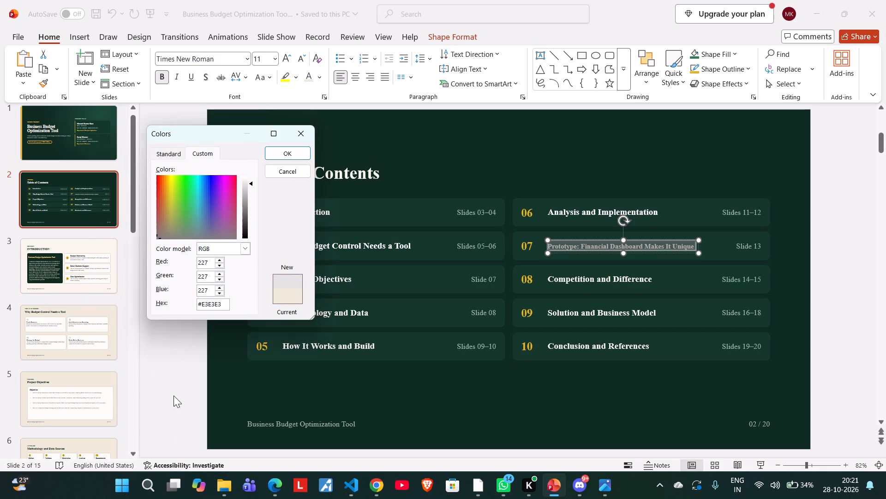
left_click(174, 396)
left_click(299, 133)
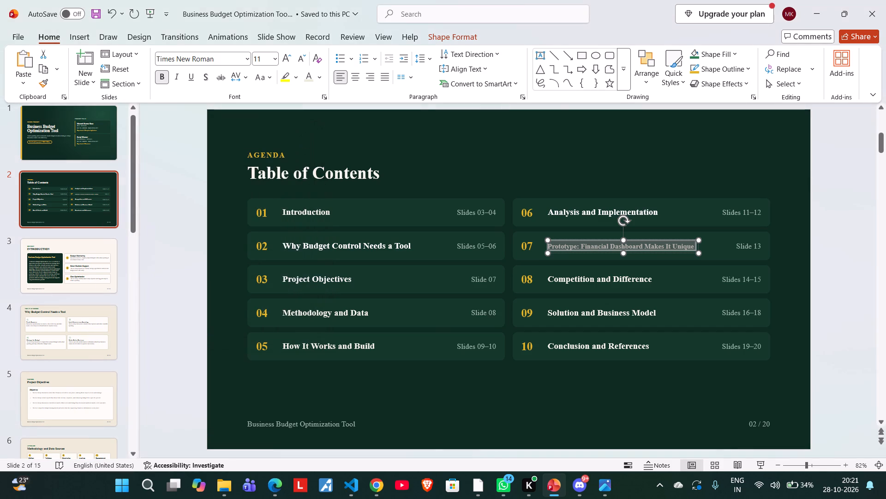
Check the font colour of Table of Contents entry 06 and apply the same recent white to the whole entry 07 text.
left_click(710, 177)
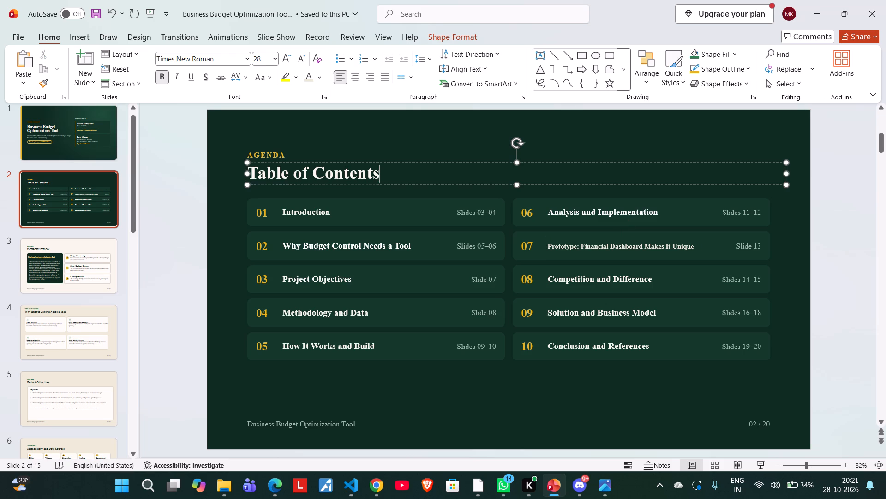
triple_click(617, 246)
left_click(617, 246)
left_click(617, 246)
left_click(617, 246)
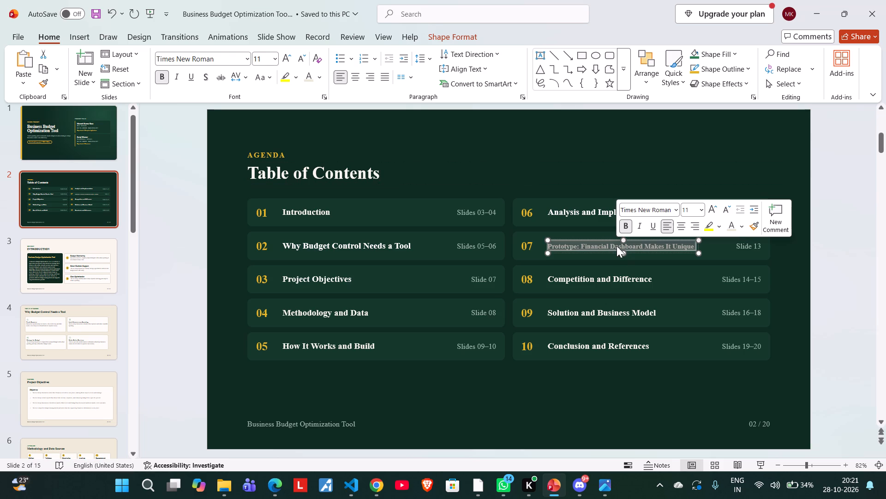
left_click(593, 215)
double_click(593, 215)
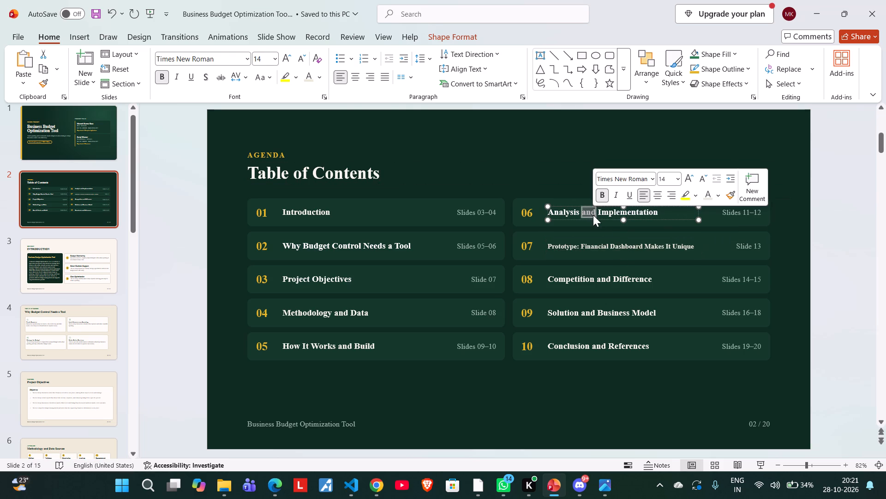
left_click(322, 73)
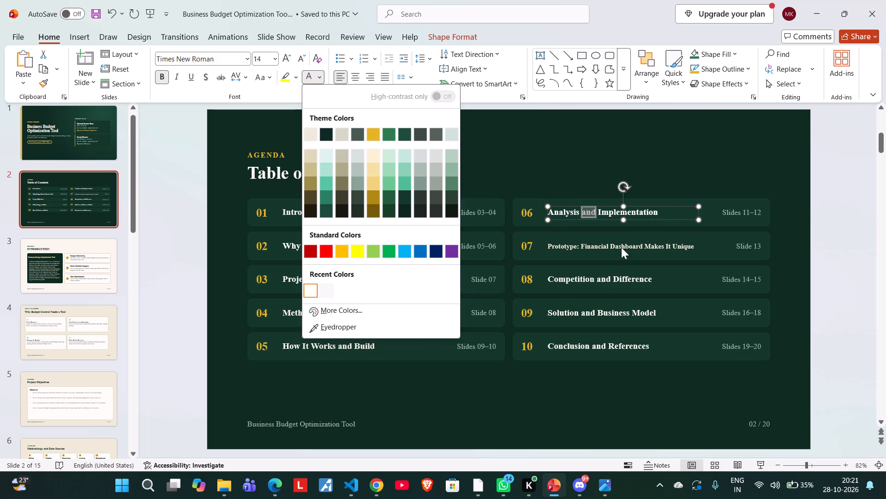
left_click(582, 253)
triple_click(581, 248)
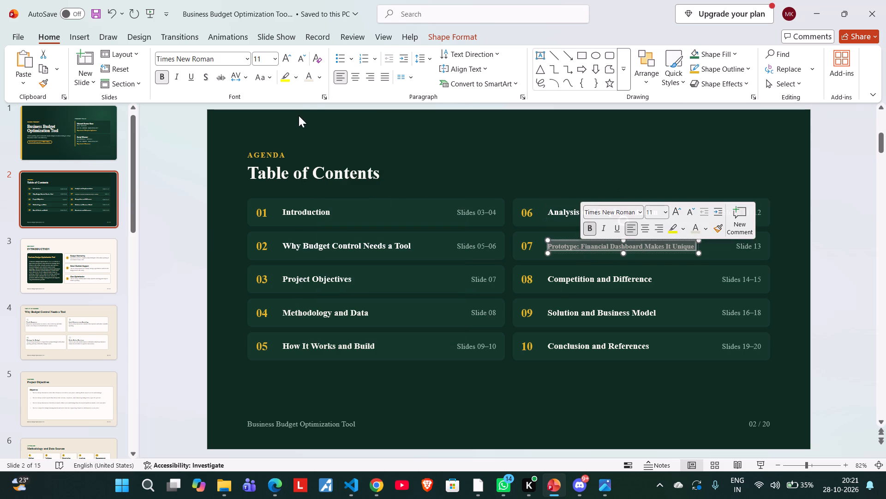
left_click(316, 78)
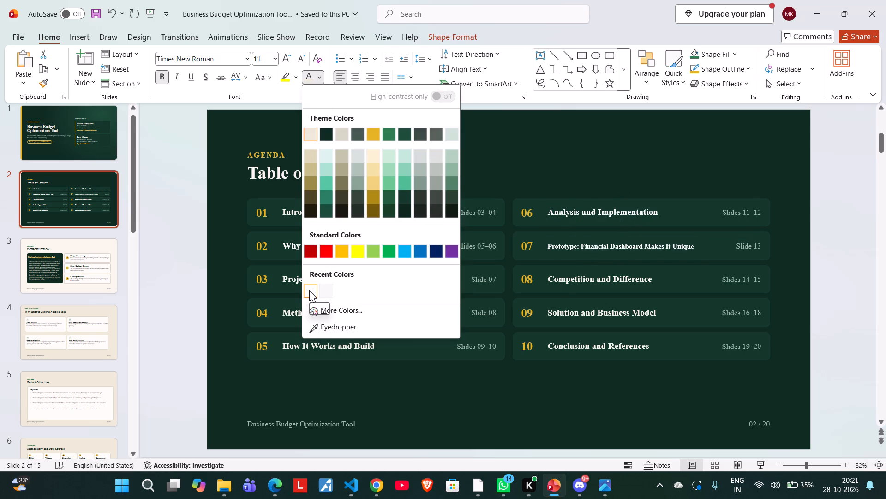
left_click(309, 290)
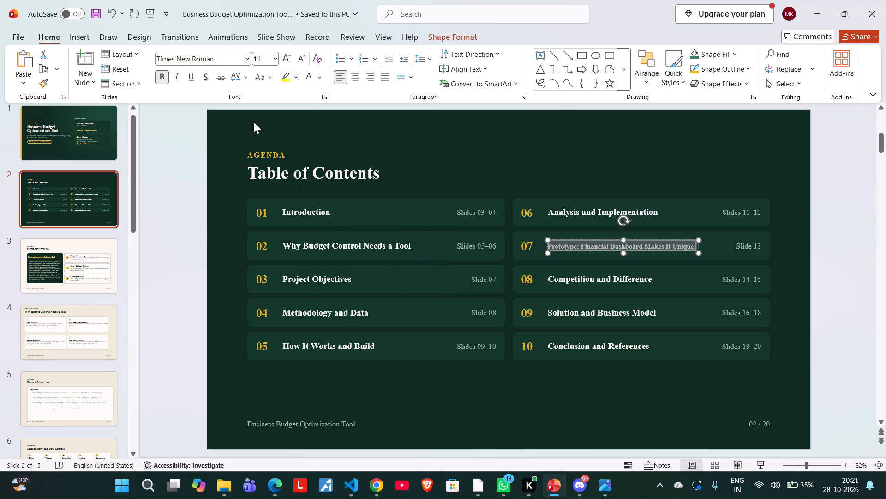
Set the font size of the entry 07 text to 14.
left_click(271, 62)
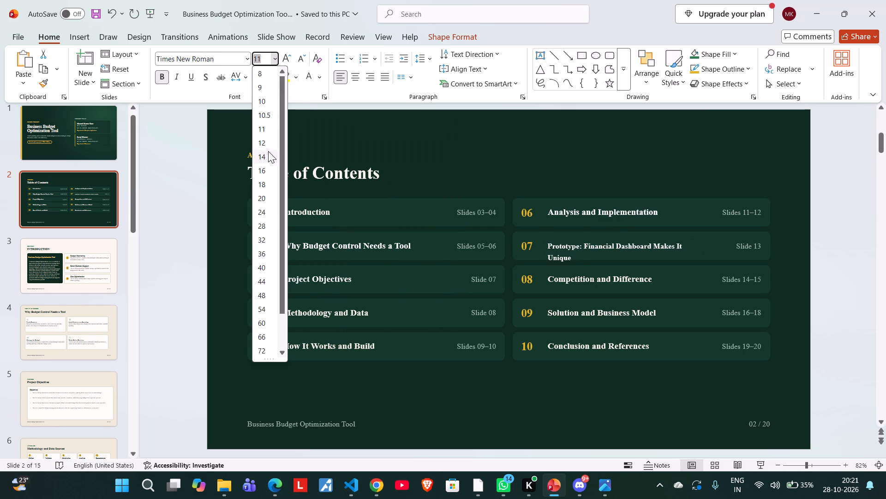
left_click(267, 153)
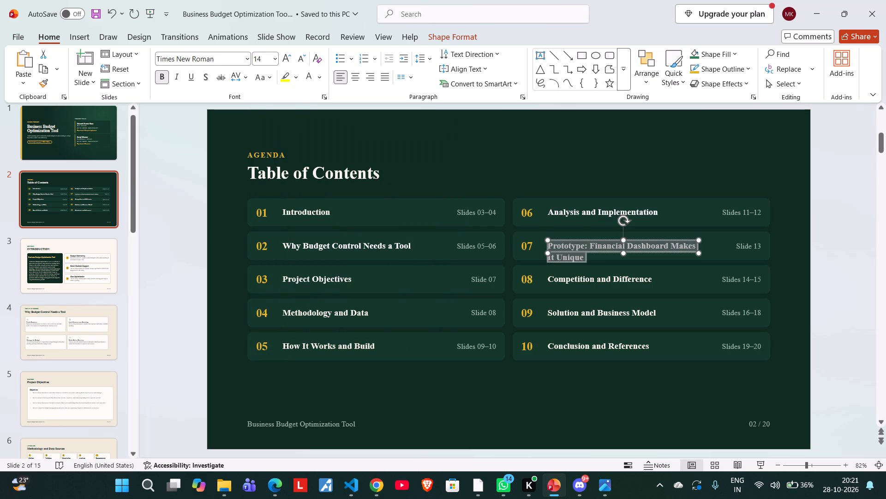
Delete the words Makes It Unique from entry 07, leaving Prototype: Financial Dashboard.
left_click(581, 245)
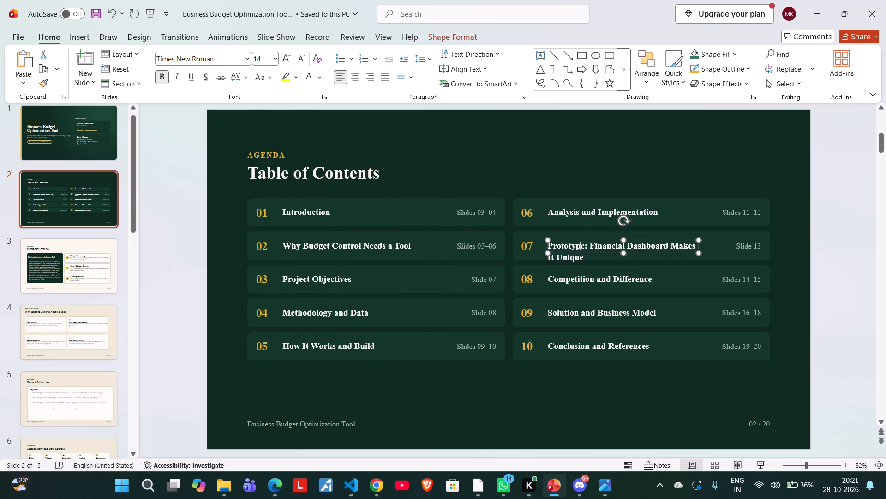
left_click(585, 256)
key("BackSpace")
key("BackSpace")
key("BackSpace")
key("BackSpace")
key("BackSpace")
key("BackSpace")
key("BackSpace")
key("BackSpace")
key("BackSpace")
key("BackSpace")
key("BackSpace")
key("BackSpace")
key("BackSpace")
key("BackSpace")
key("BackSpace")
key("BackSpace")
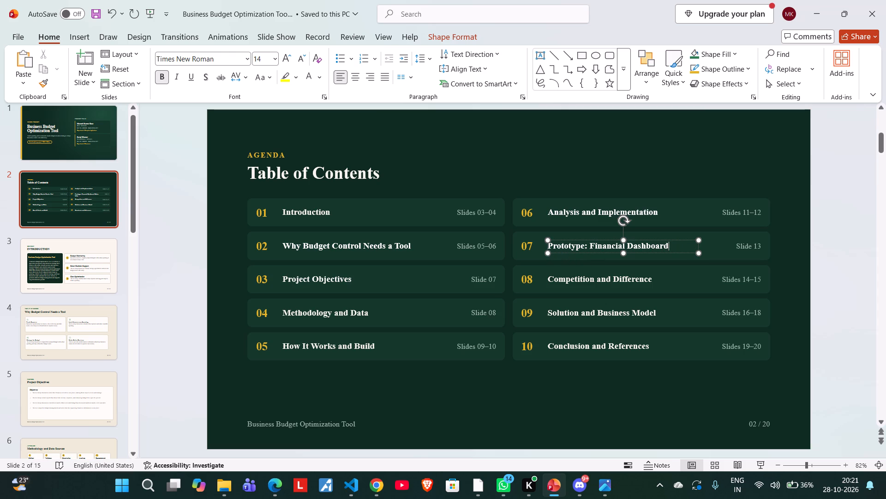
left_click(832, 241)
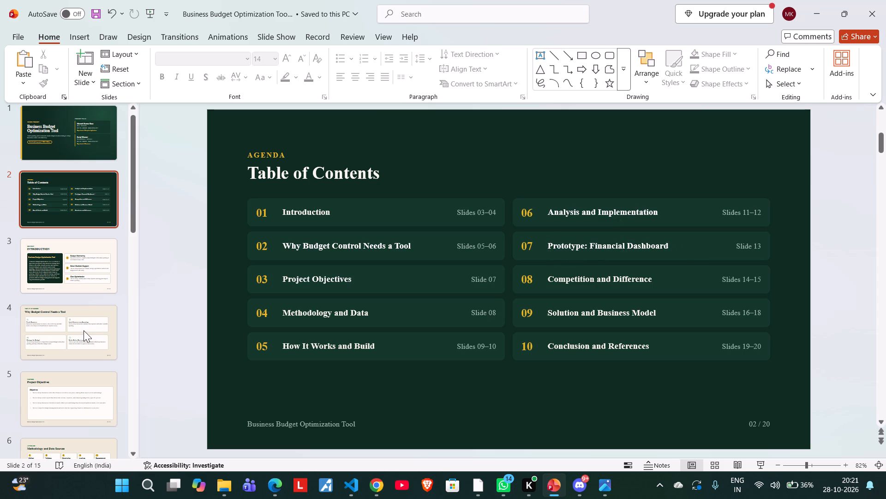
Examine the titles of slides 7 to 10 against the Table of Contents entries.
scroll(84, 332, "down", 3)
left_click(82, 361)
scroll(81, 398, "down", 2)
left_click(82, 368)
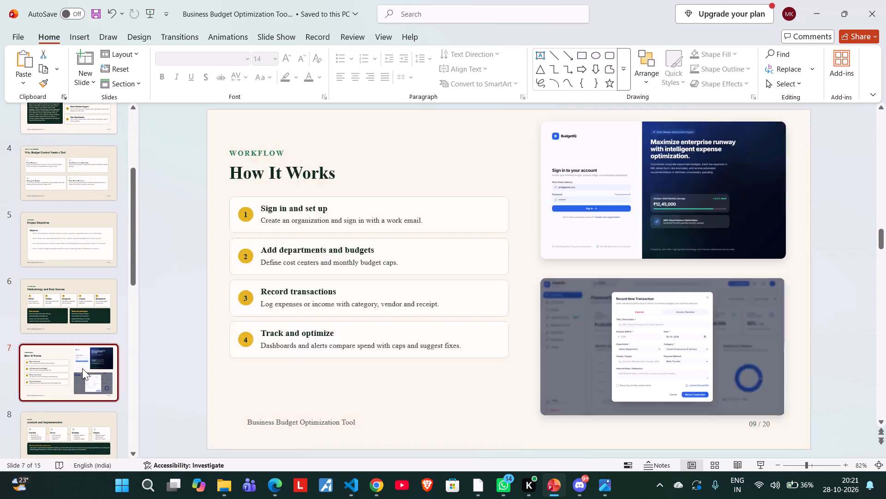
scroll(82, 368, "down", 3)
left_click(82, 356)
scroll(82, 356, "down", 1)
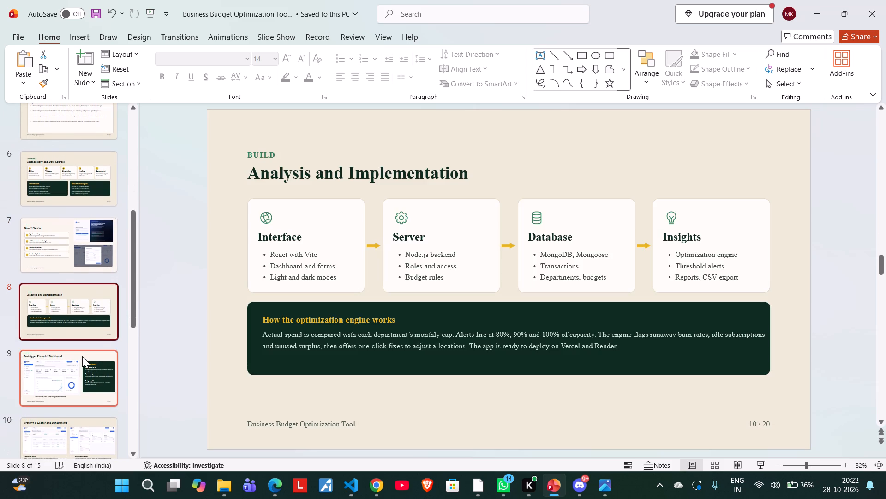
scroll(82, 356, "down", 2)
left_click(82, 356)
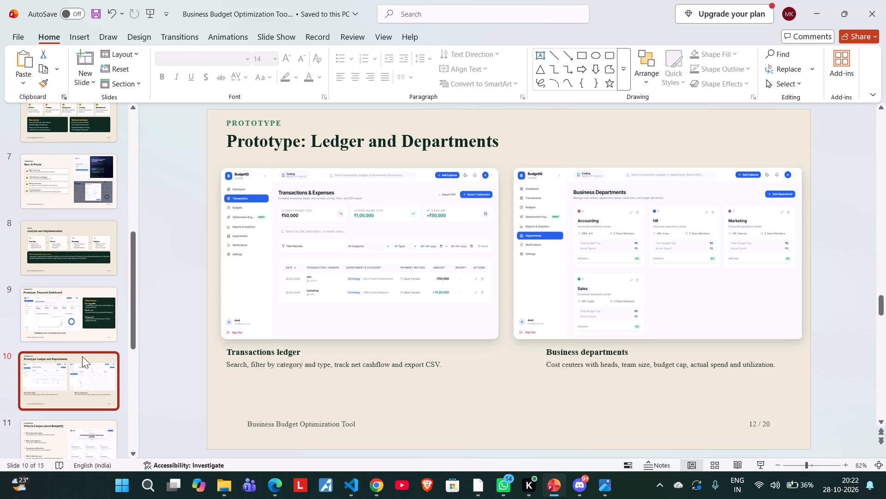
left_click(28, 261)
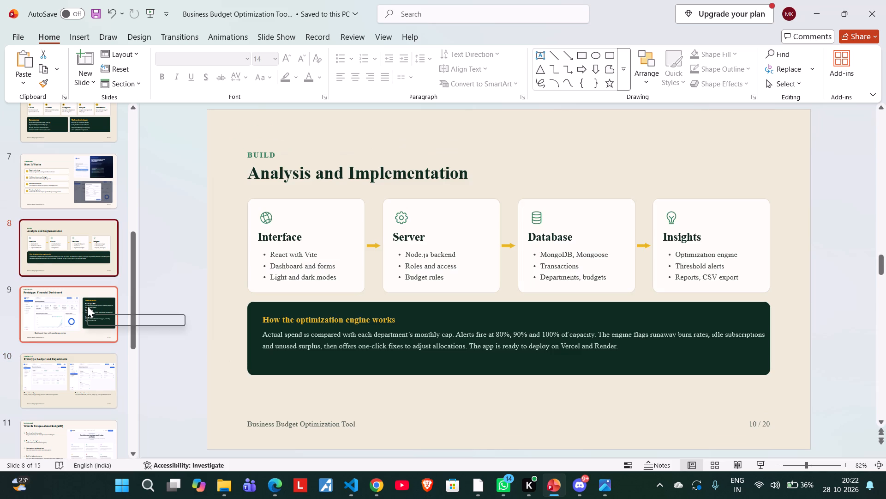
Copy Financial Dashboard from the slide 9 title and paste it over the same words in Table of Contents entry 07 on slide 2.
left_click(84, 322)
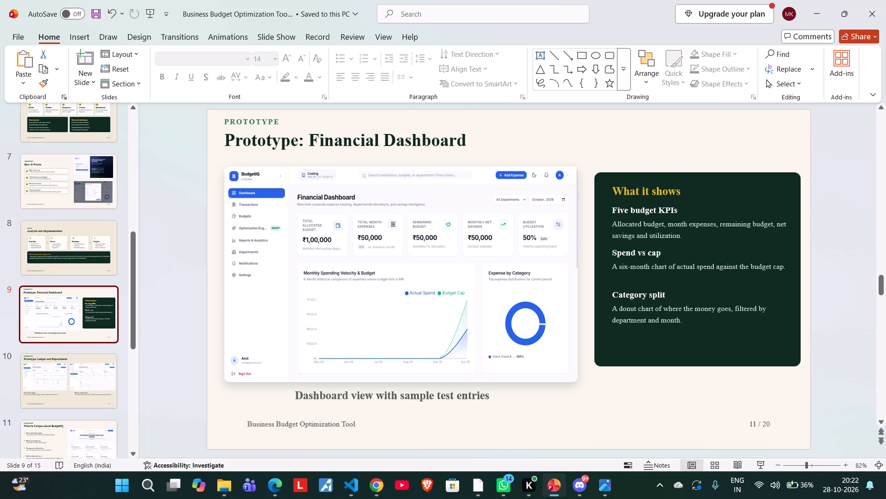
left_click_drag(309, 139, 447, 135)
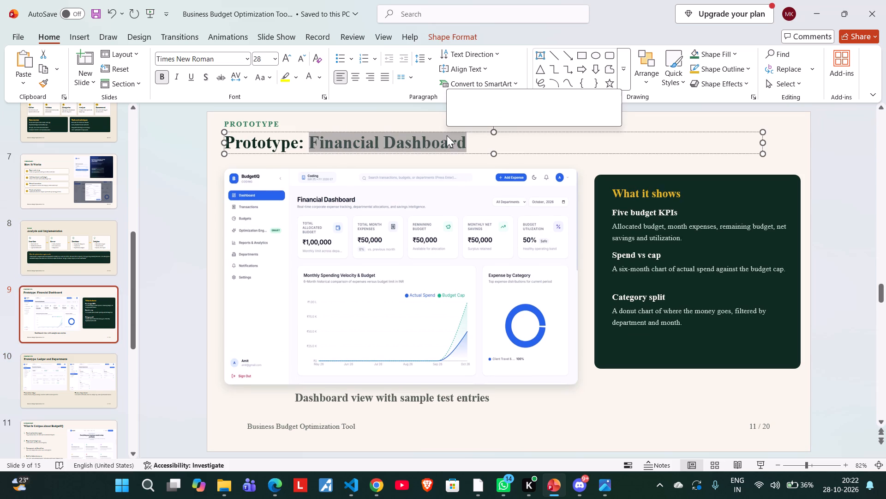
key("ctrl+c")
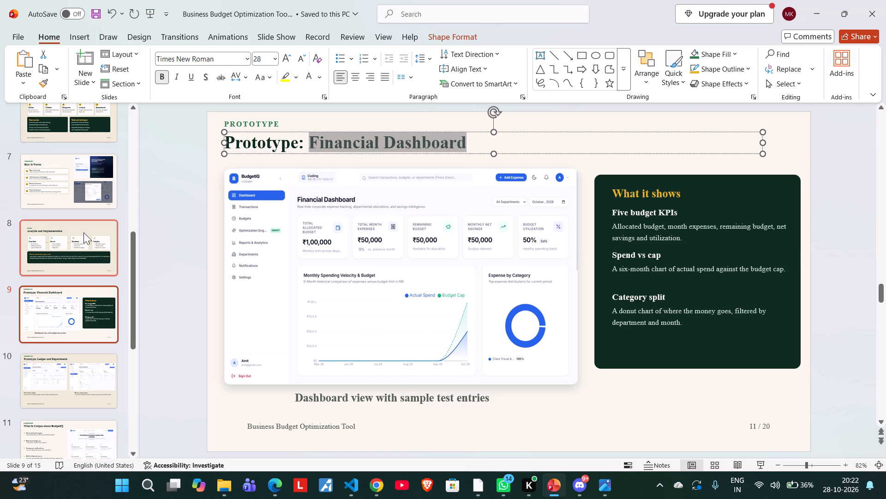
left_click(84, 232)
scroll(105, 258, "up", 8)
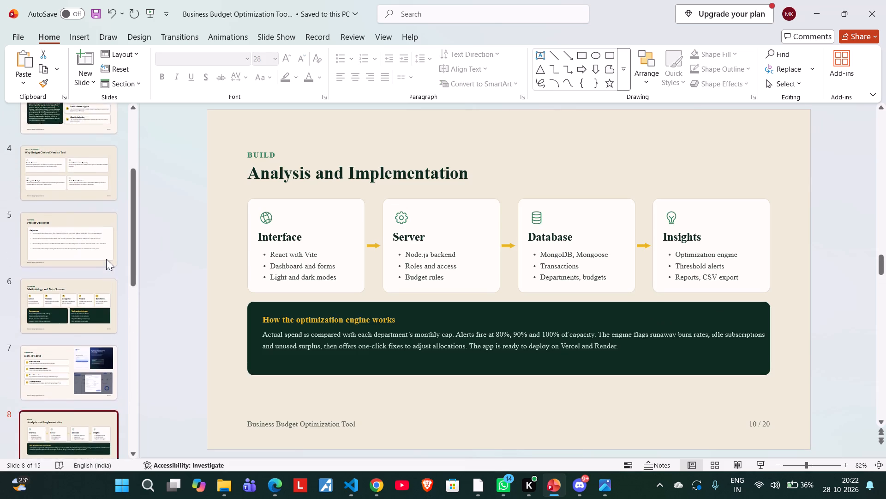
scroll(106, 259, "up", 4)
left_click(85, 204)
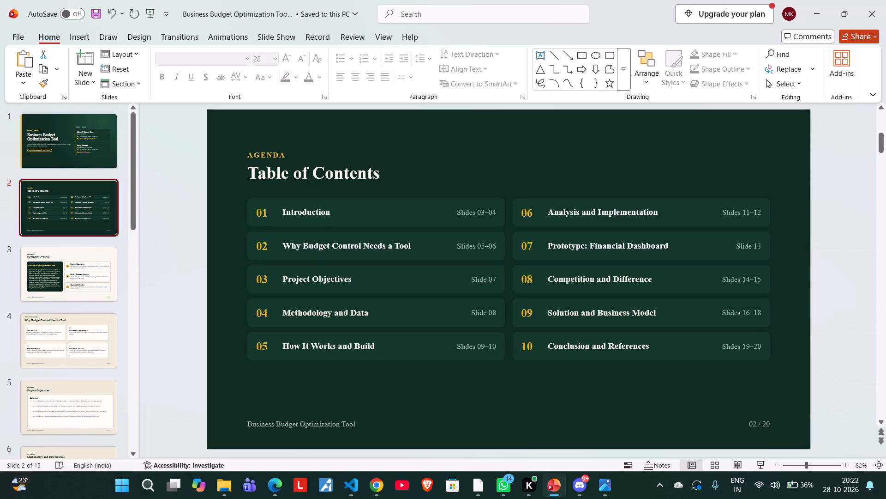
left_click_drag(590, 247, 660, 245)
key("ctrl+v")
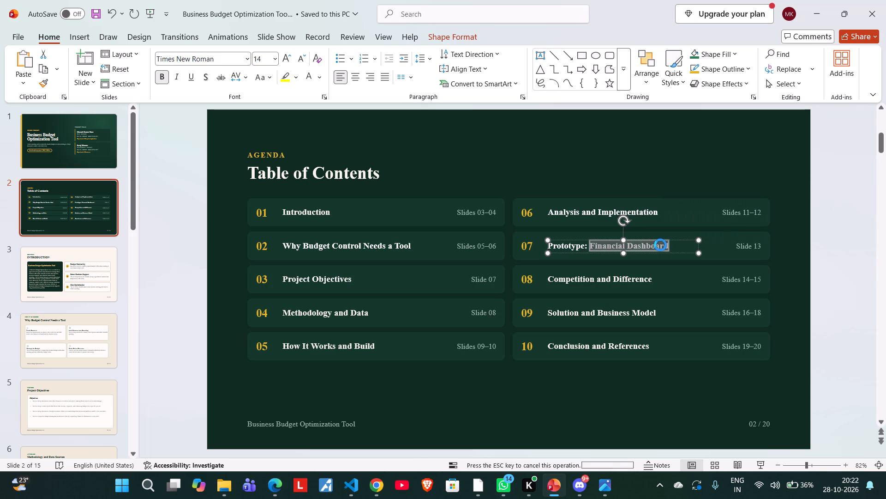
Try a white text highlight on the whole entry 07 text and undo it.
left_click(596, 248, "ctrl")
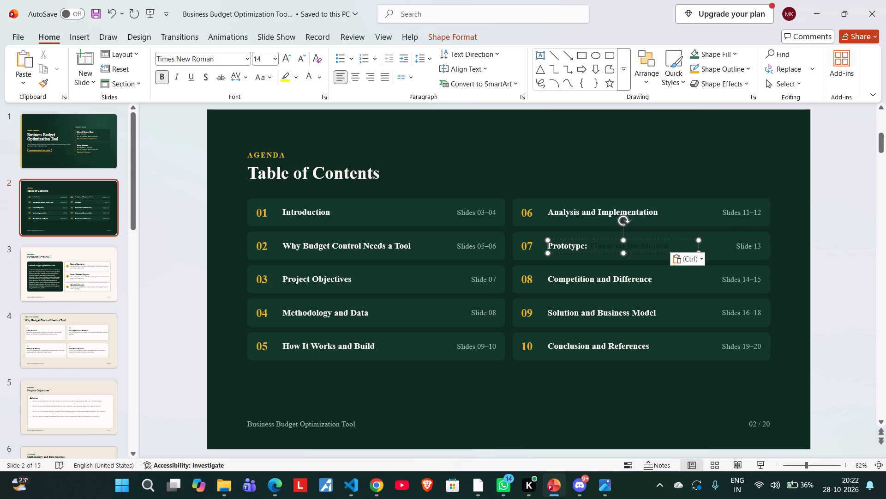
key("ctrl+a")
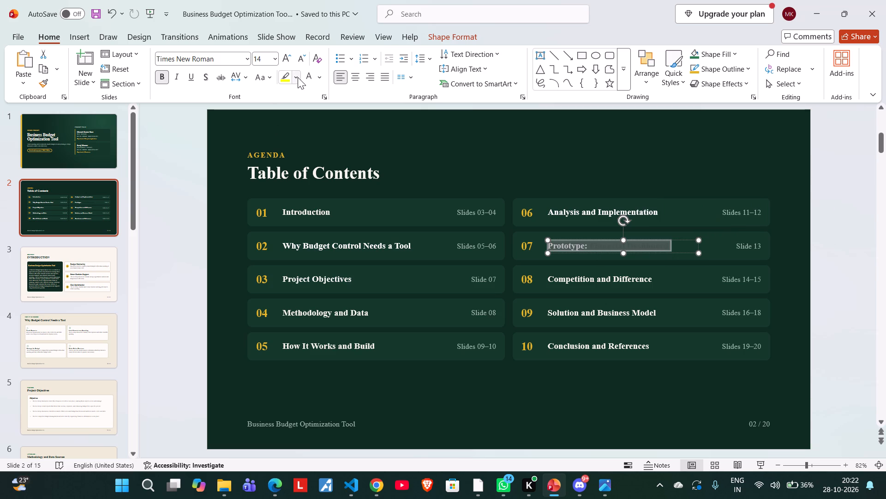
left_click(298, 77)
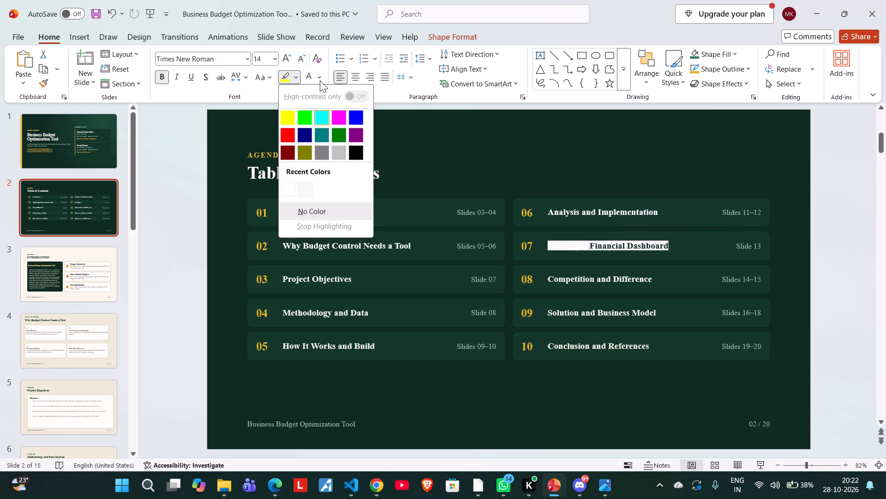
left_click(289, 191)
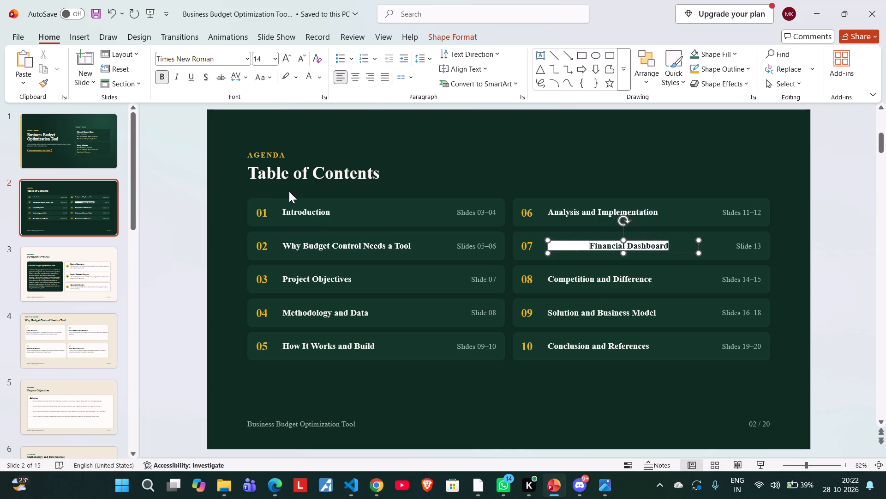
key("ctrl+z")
Apply the recent white font colour to the whole entry 07 text.
left_click(316, 75)
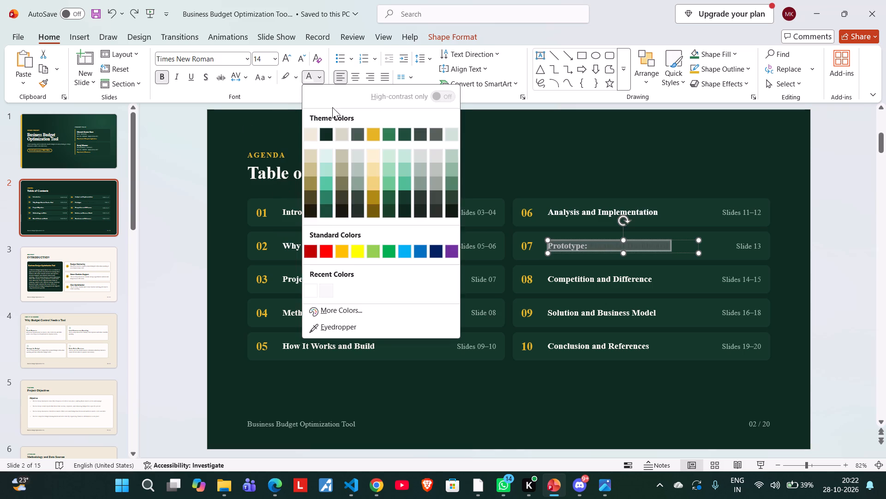
left_click(314, 290)
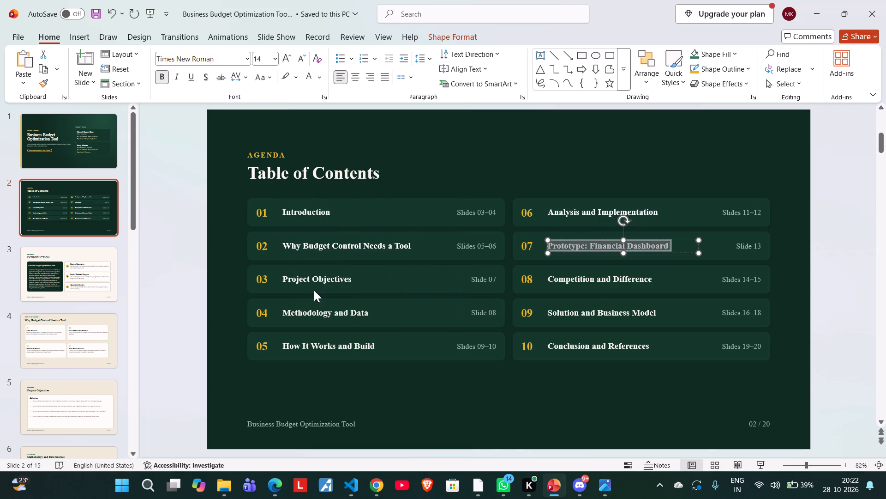
Examine the titles of slides 7 to 10 for the wording to use in the remaining Table of Contents entries.
left_click(843, 254)
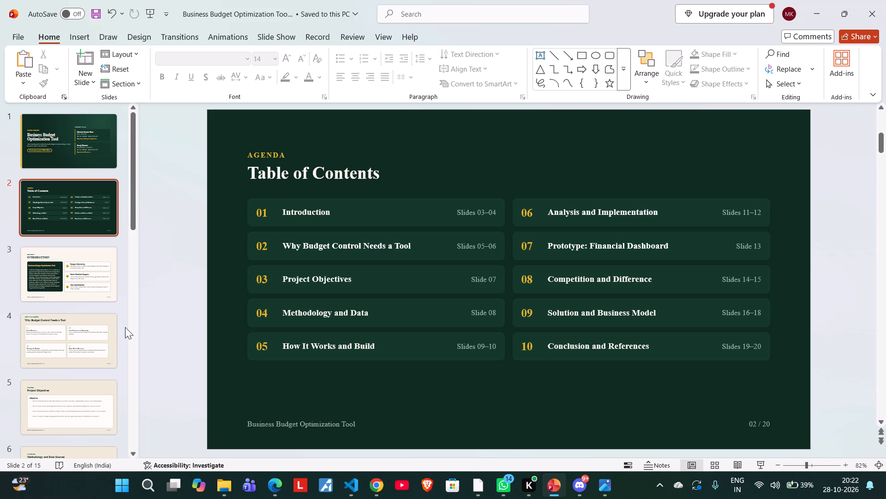
scroll(53, 339, "down", 9)
left_click(79, 271)
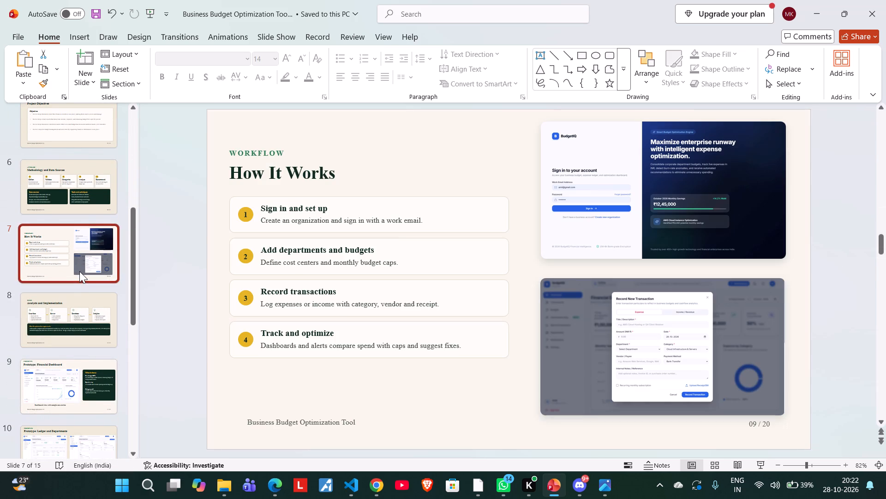
left_click(87, 319)
left_click(76, 400)
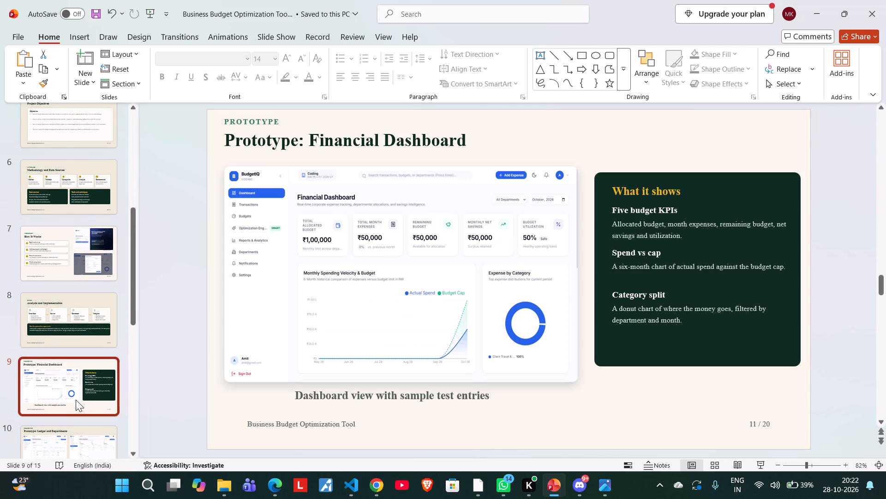
scroll(76, 400, "down", 1)
left_click(76, 400)
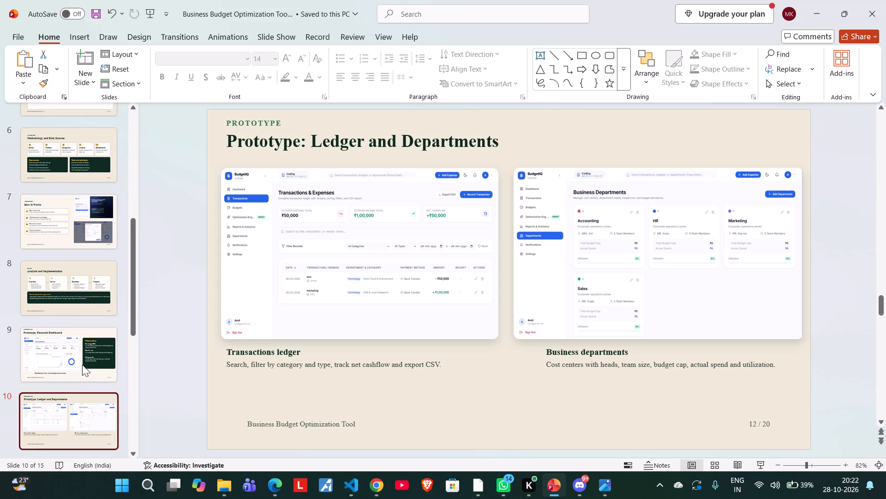
left_click(83, 334)
left_click(79, 401)
scroll(71, 360, "down", 2)
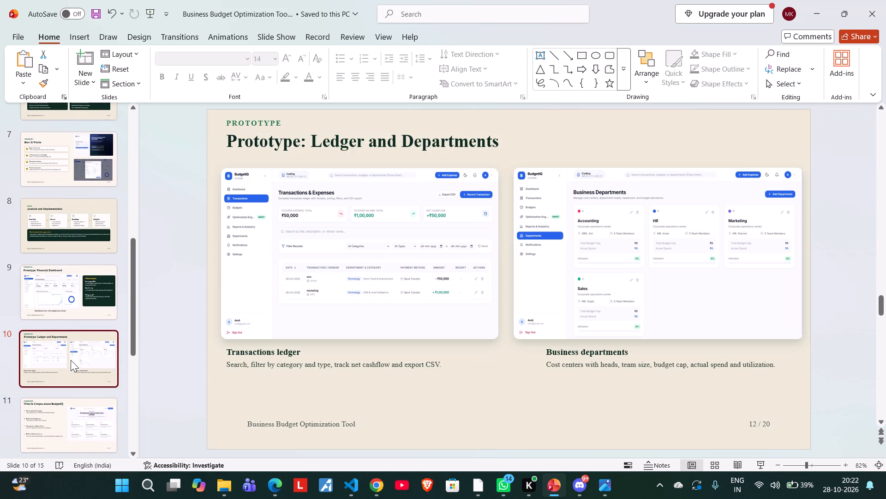
scroll(71, 360, "down", 2)
Copy the title What Is Unique About BudgetIQ from slide 11.
left_click(71, 359)
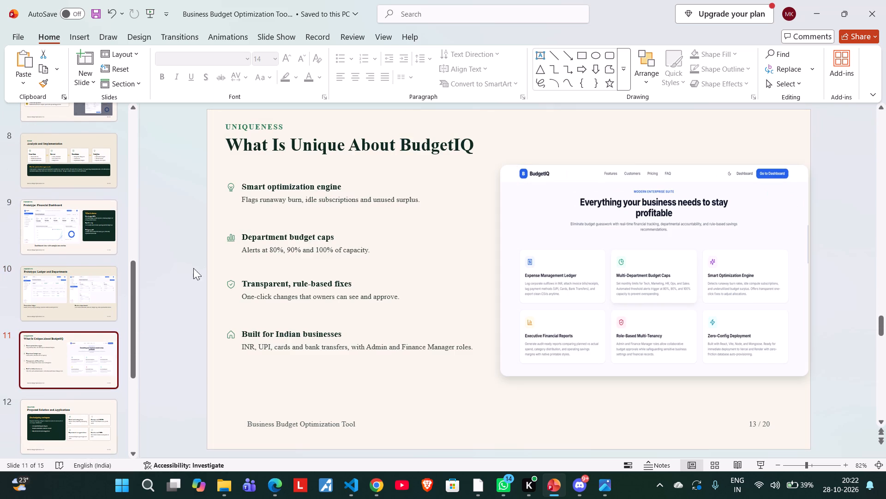
left_click_drag(227, 142, 451, 157)
key("ctrl+c")
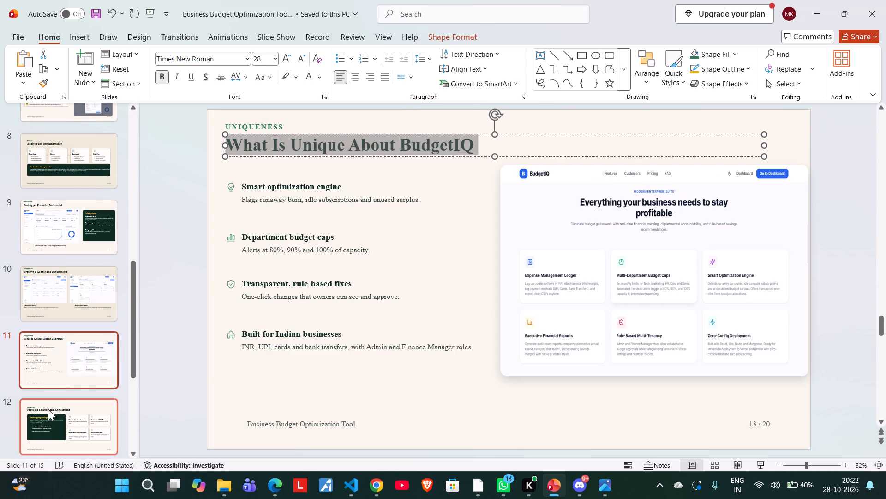
scroll(48, 229, "up", 8)
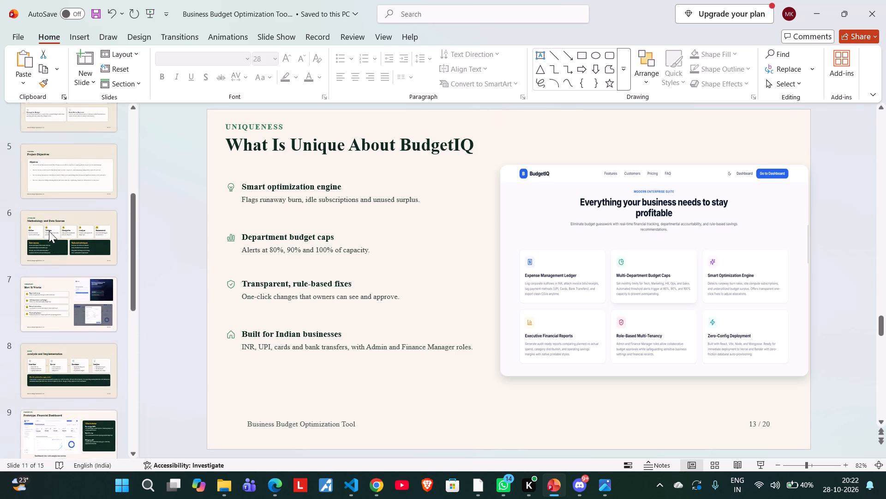
scroll(49, 231, "up", 2)
scroll(82, 156, "up", 1)
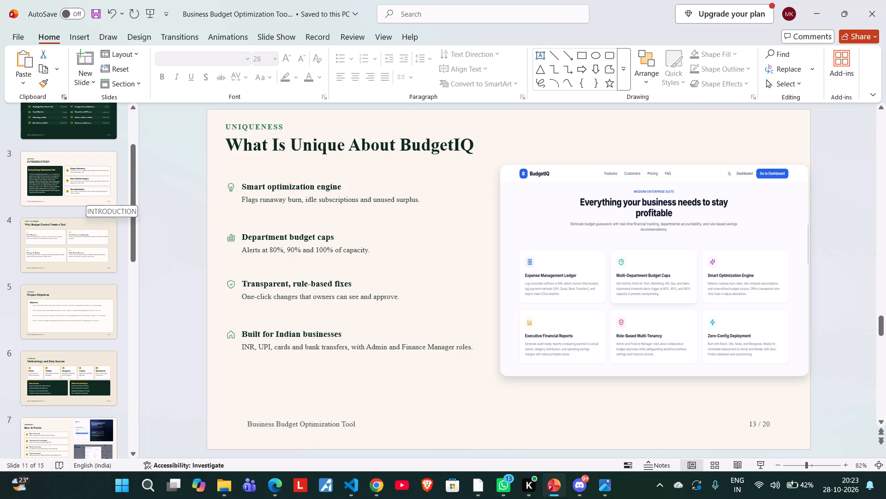
Move the BudgetIQ website screenshot on slide 11 slightly up and closer to the feature list.
left_click(606, 232)
left_click_drag(606, 232, 599, 230)
left_click(832, 231)
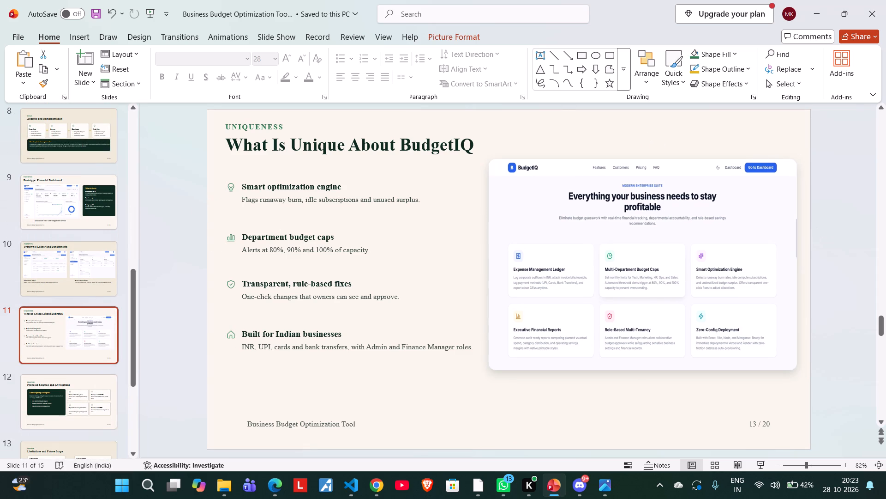
Return to the Table of Contents on slide 2 with the copied slide 11 title.
scroll(0, 255, "up", 8)
scroll(82, 145, "up", 4)
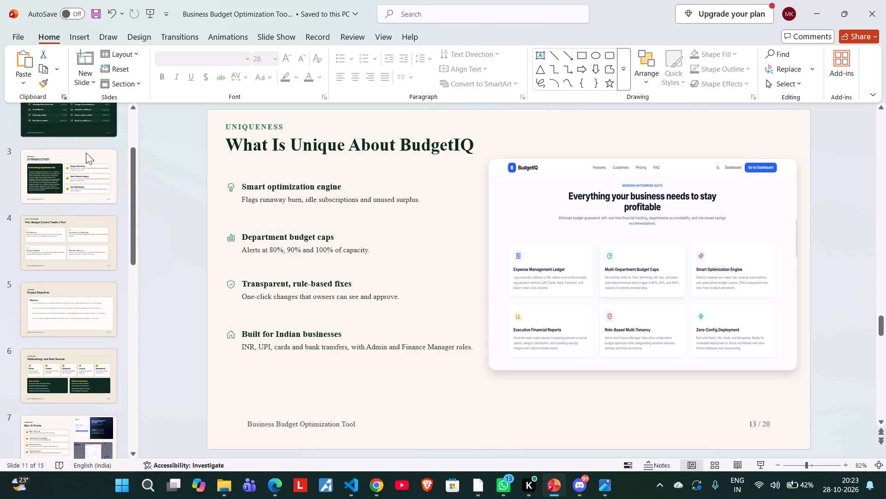
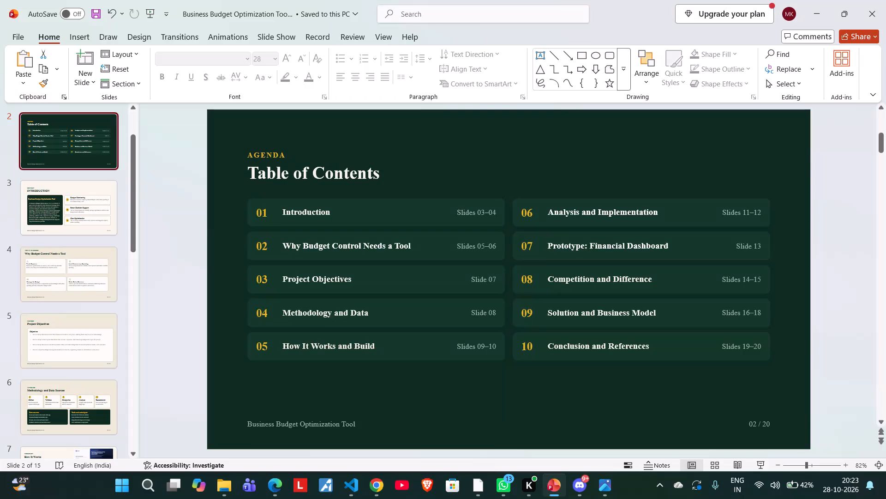
Replace the text of Table of Contents entry 08 with the copied title What Is Unique About BudgetIQ and colour it white.
triple_click(568, 280)
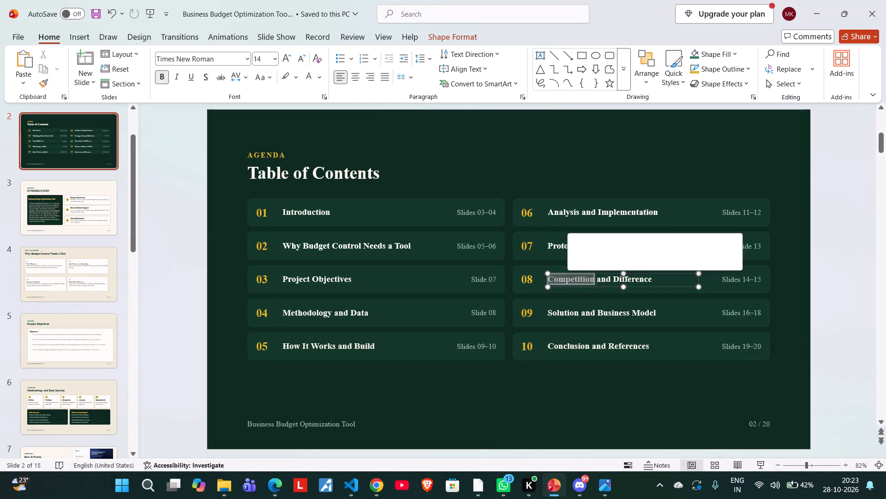
key("ctrl+v")
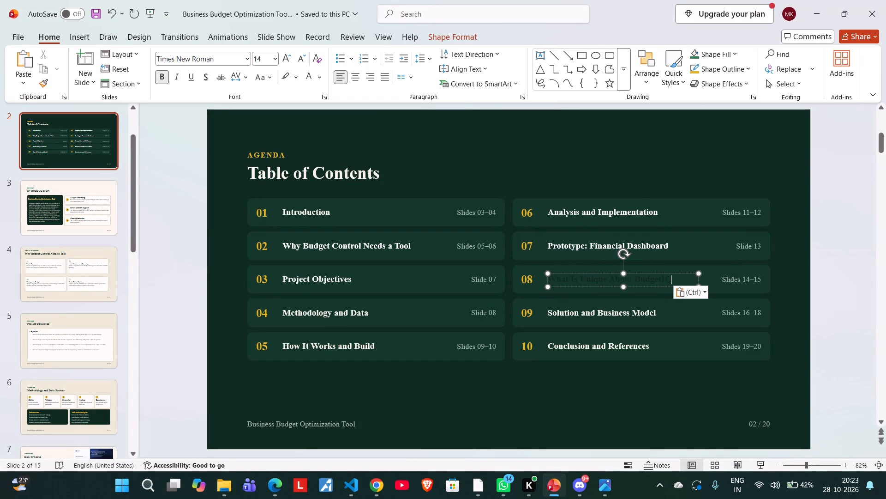
key("ctrl+a")
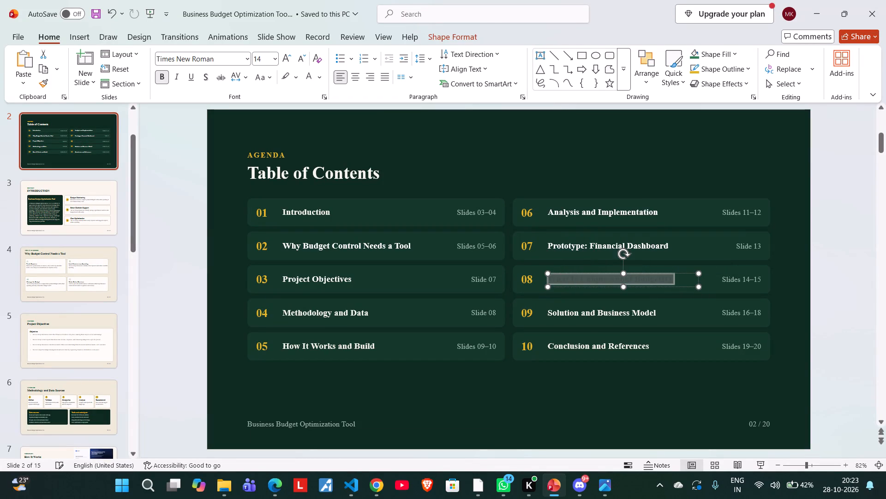
left_click(318, 79)
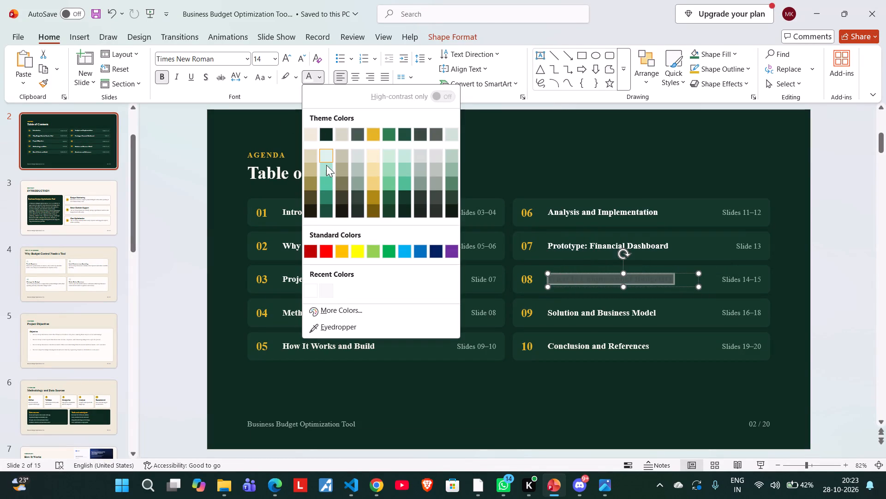
left_click(314, 290)
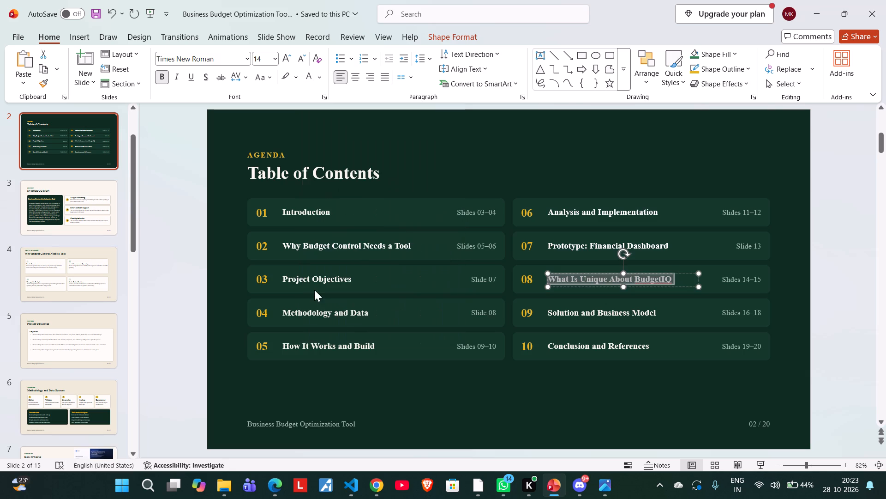
left_click(829, 277)
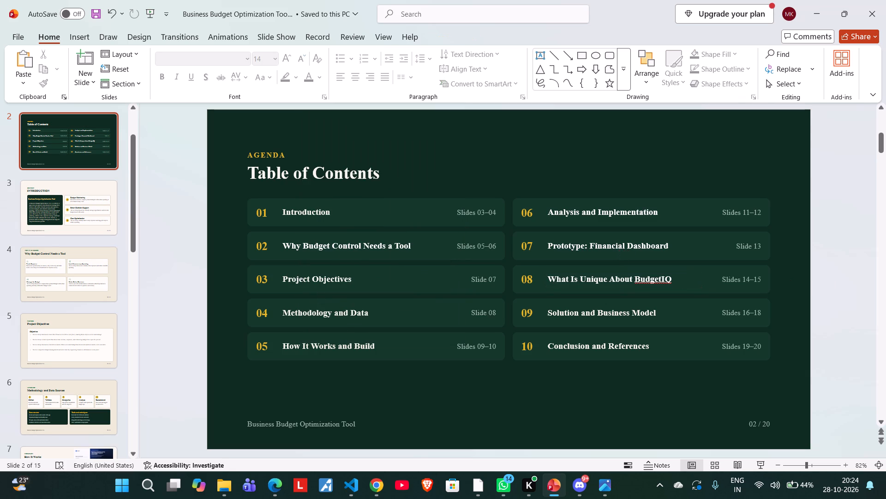
Insert a space in BudgetIQ in Table of Contents entry 08 so it reads What Is Unique About Budget IQ.
left_click(661, 281)
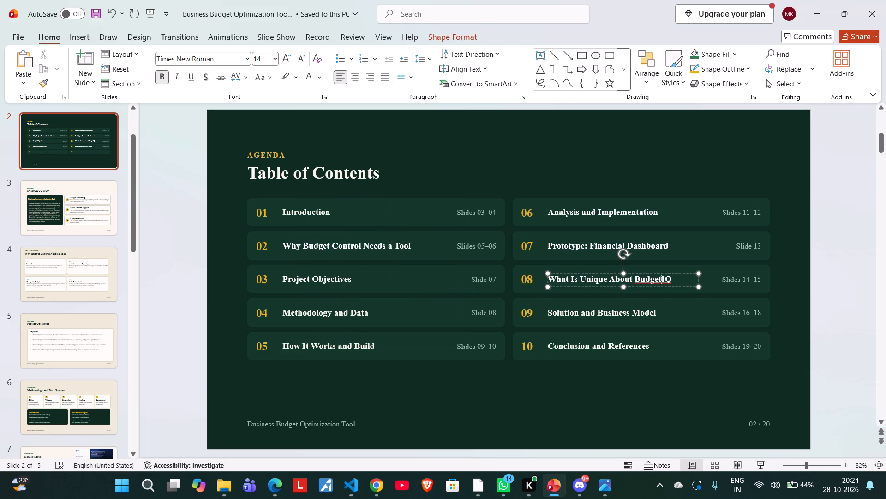
key("space")
left_click(810, 289)
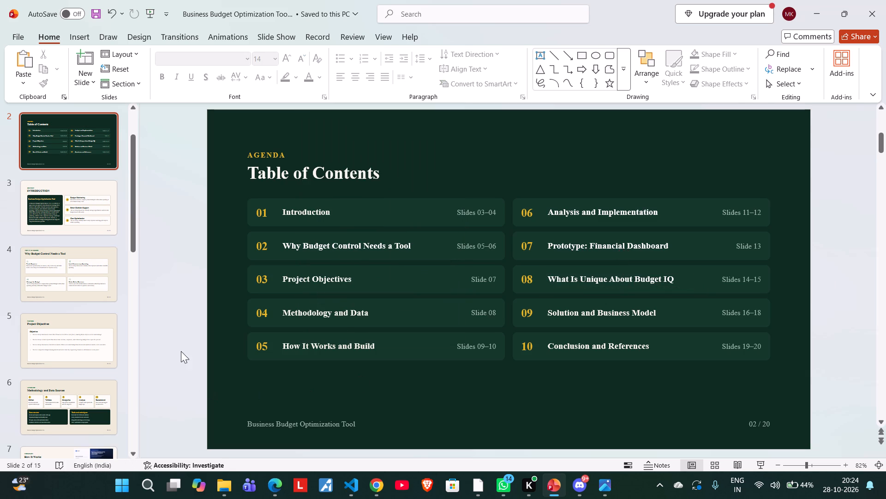
Look through slides 11 to 13 and copy the slide 13 title Limitations and Future Scope.
scroll(36, 306, "down", 10)
left_click(78, 372)
left_click(88, 418)
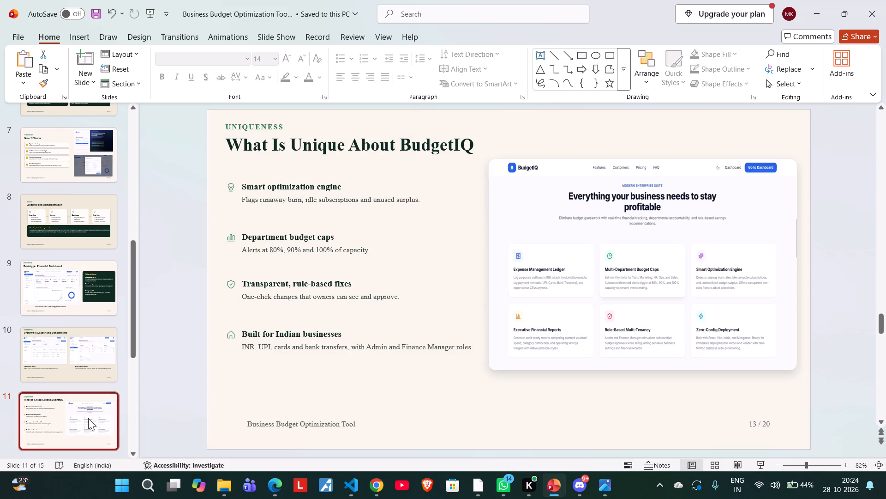
scroll(88, 418, "down", 2)
left_click(80, 414)
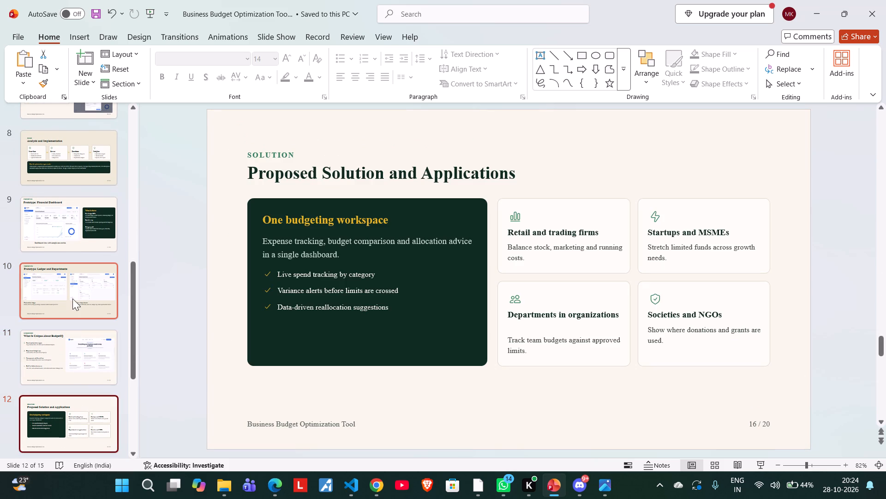
scroll(78, 355, "down", 4)
left_click(81, 353)
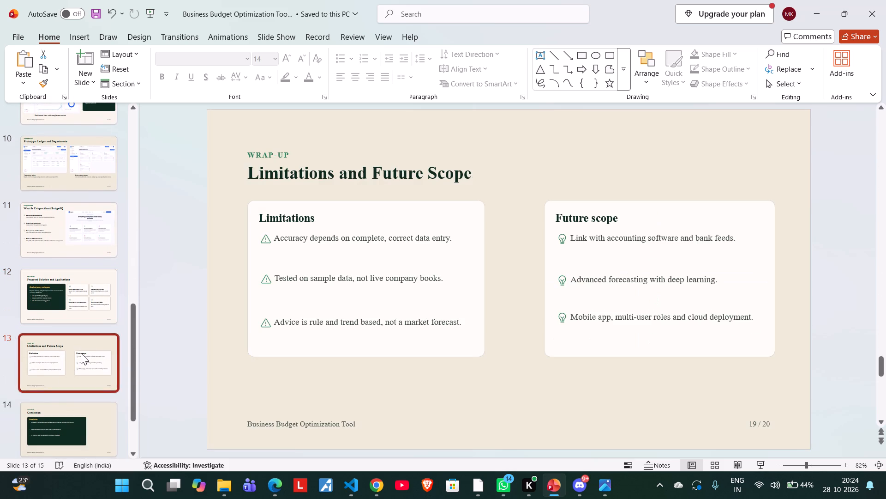
scroll(81, 350, "down", 1)
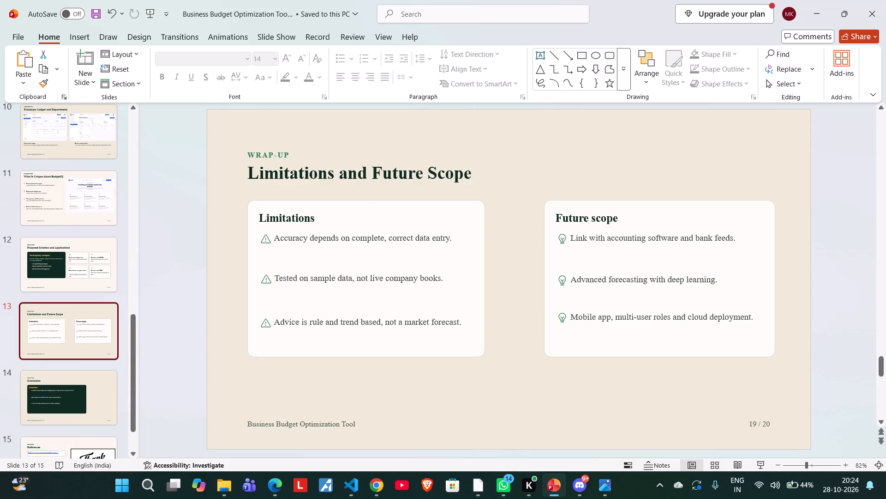
triple_click(374, 173)
key("ctrl+c")
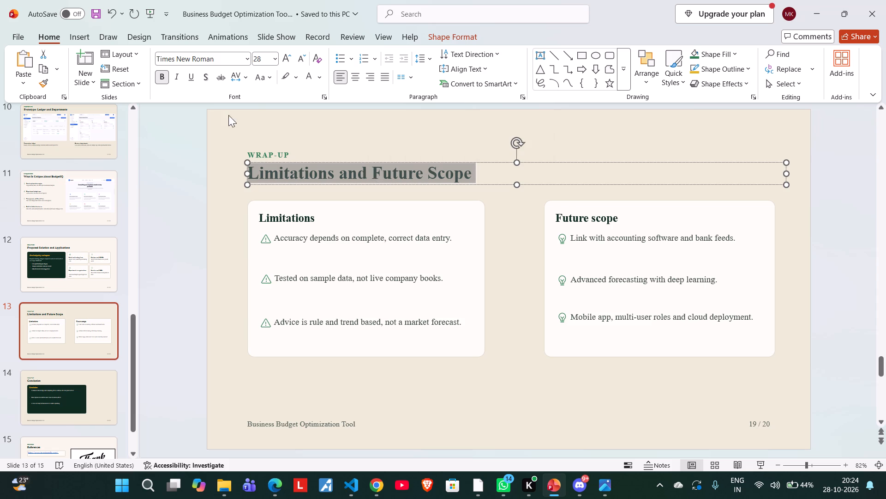
Replace Table of Contents entry 09 on slide 2 with the copied title Limitations and Future Scope and colour it white.
scroll(92, 214, "up", 13)
scroll(100, 173, "up", 6)
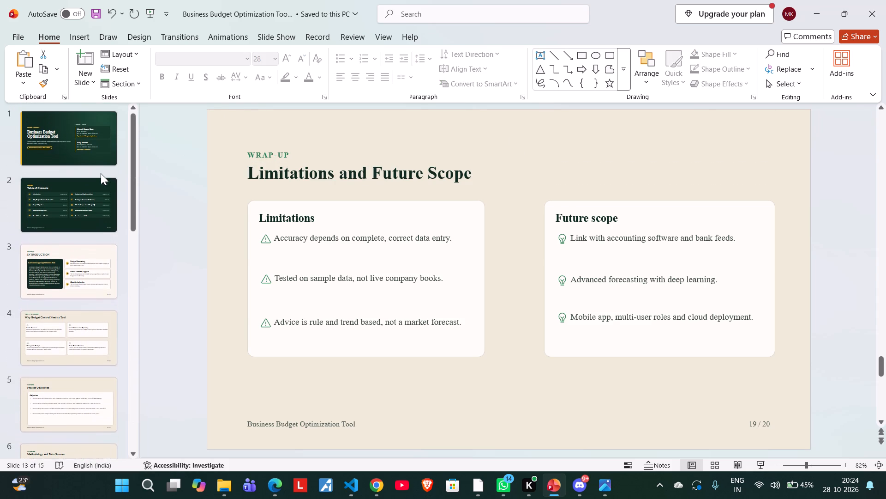
left_click(101, 201)
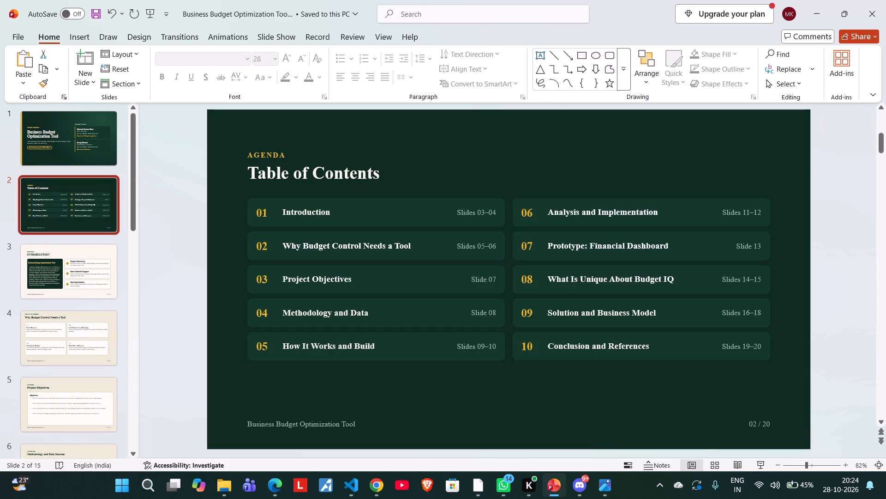
triple_click(561, 310)
key("ctrl+v")
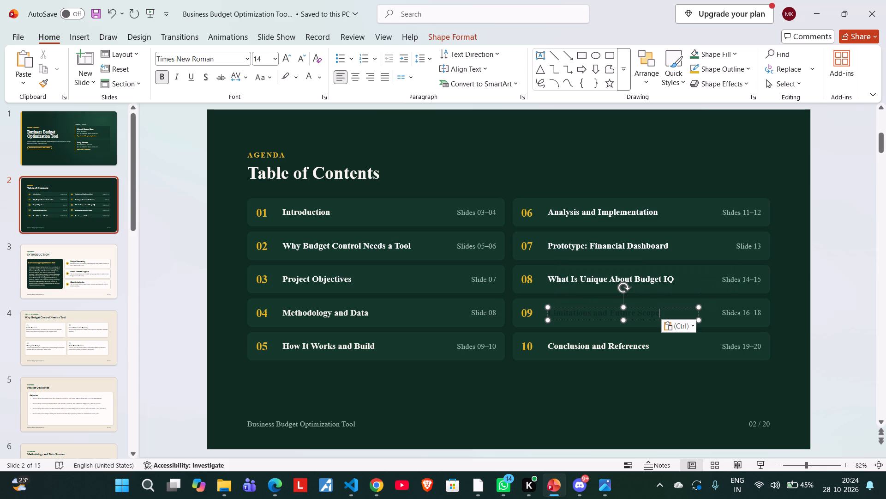
key("ctrl+a")
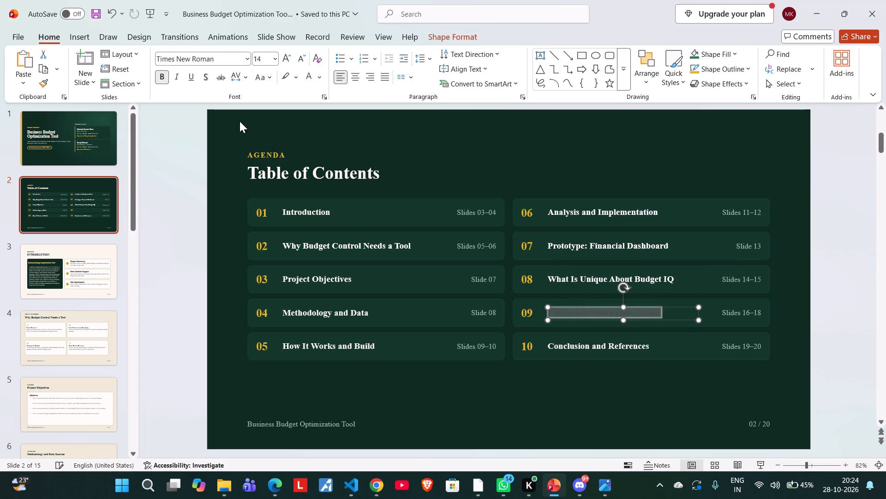
left_click(314, 76)
left_click(324, 79)
left_click(319, 78)
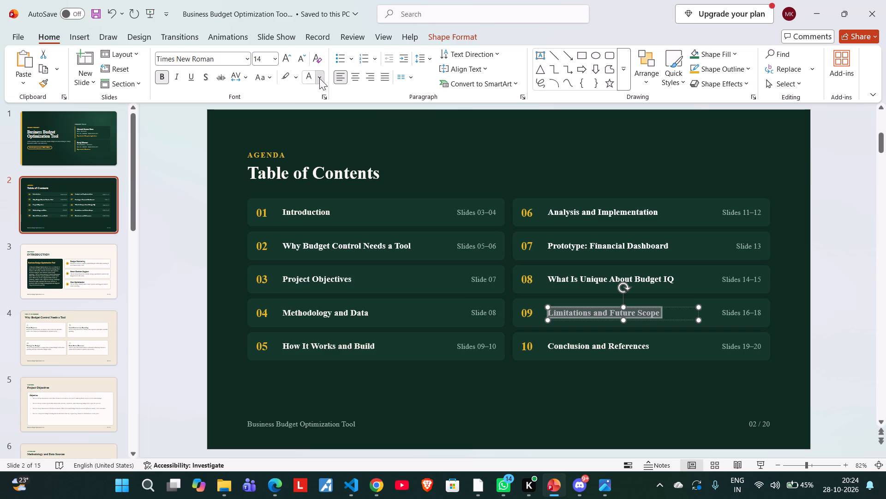
left_click(317, 290)
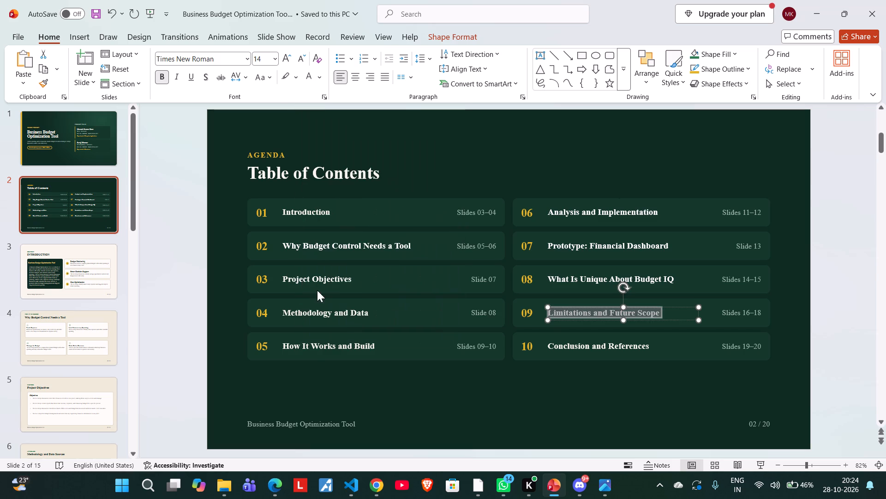
left_click(181, 285)
Check the font used across all objects on slides 2, 3 and 4, selecting everything on each slide.
left_click(87, 201)
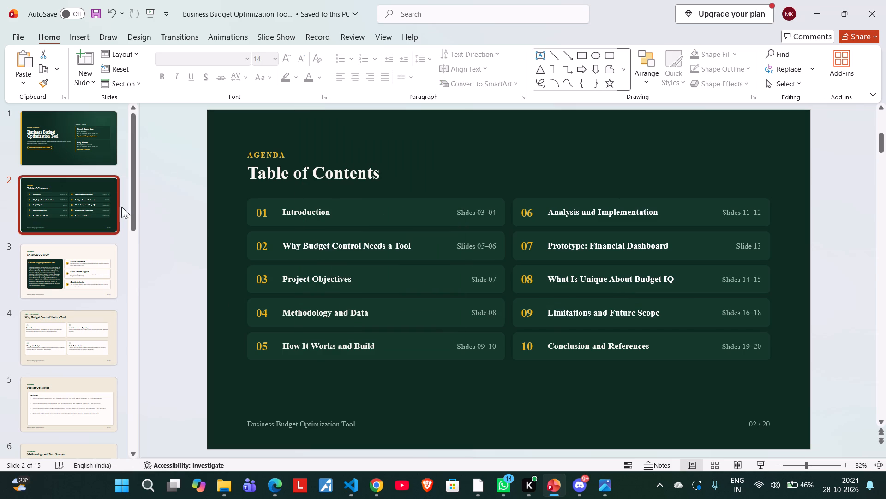
left_click(187, 216)
key("ctrl+a")
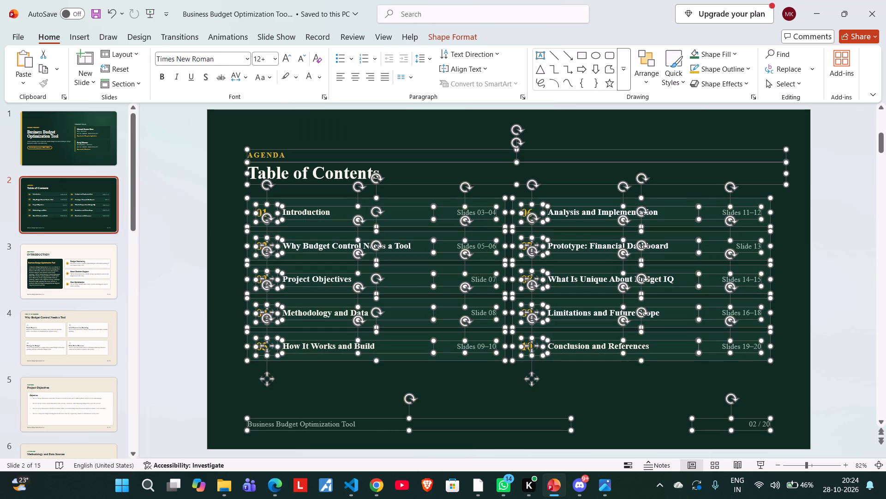
left_click(86, 266)
left_click(166, 237)
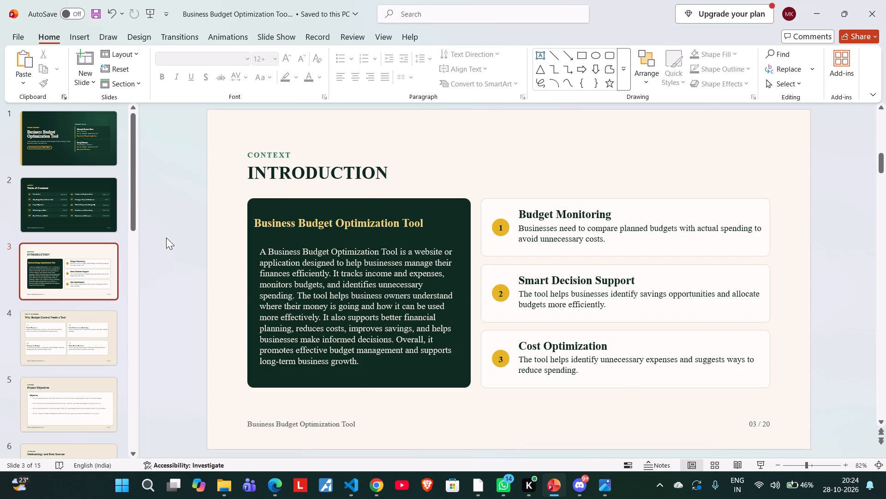
key("ctrl+a")
left_click(81, 325)
left_click(184, 256)
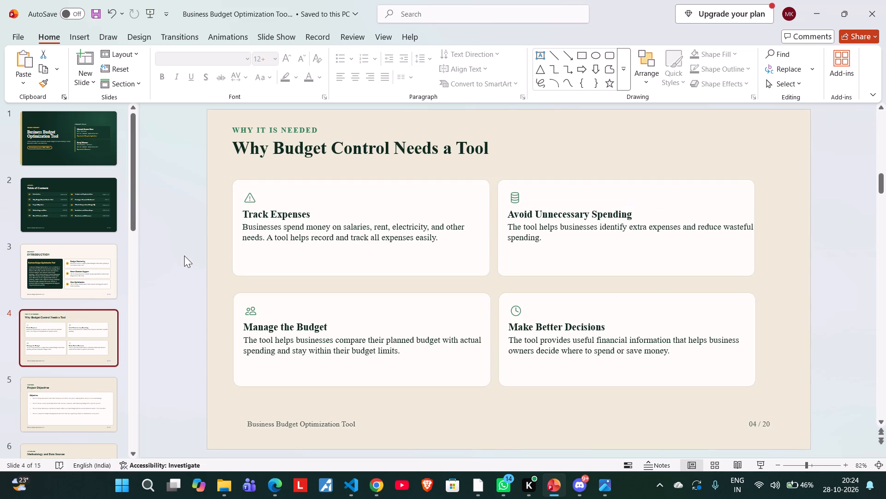
key("ctrl+a")
Go back over slides 3 to 5 and check the font of all their objects.
scroll(184, 256, "down", 2)
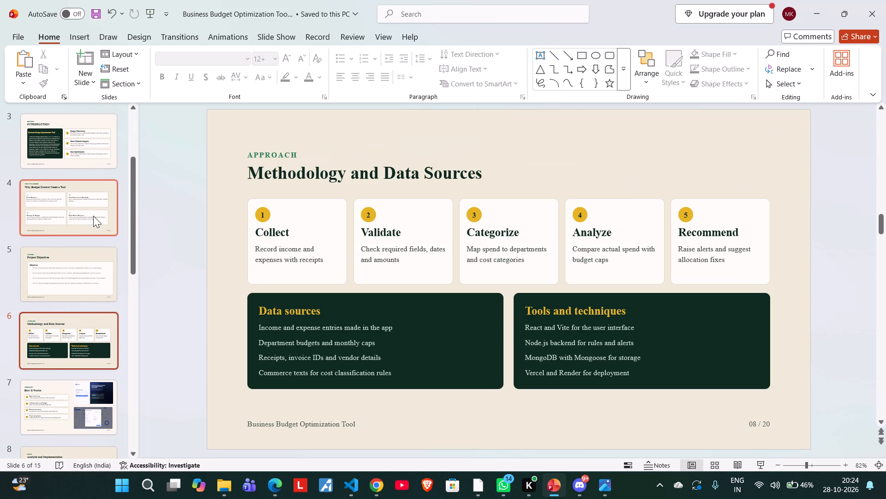
scroll(128, 228, "up", 2)
left_click(71, 206)
left_click(210, 198)
left_click(171, 202)
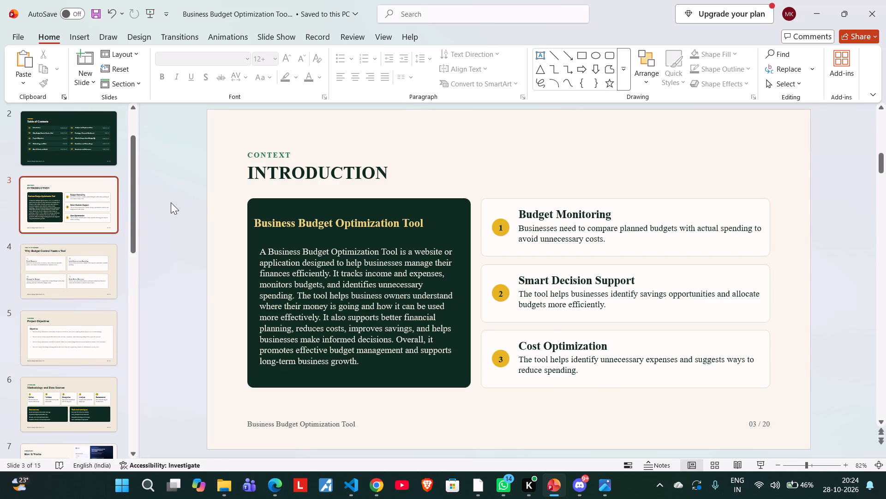
left_click(92, 264)
left_click(159, 231)
key("ctrl+a")
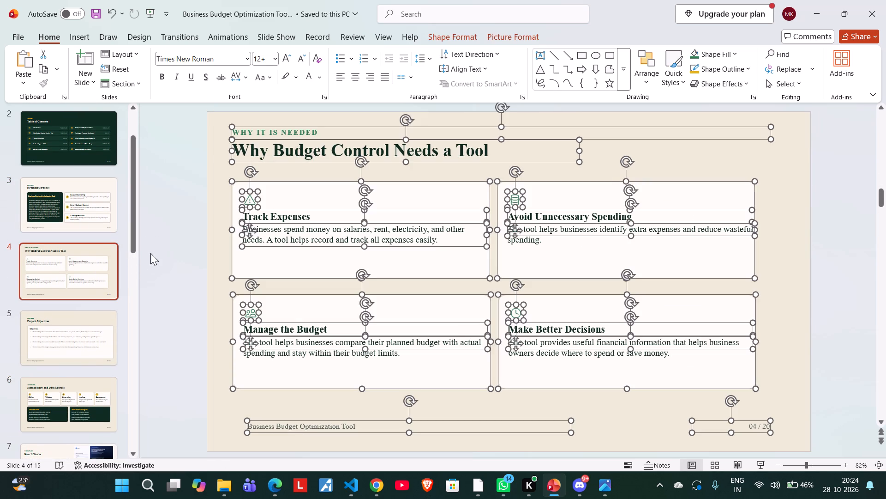
left_click(90, 317)
left_click(205, 283)
left_click(181, 278)
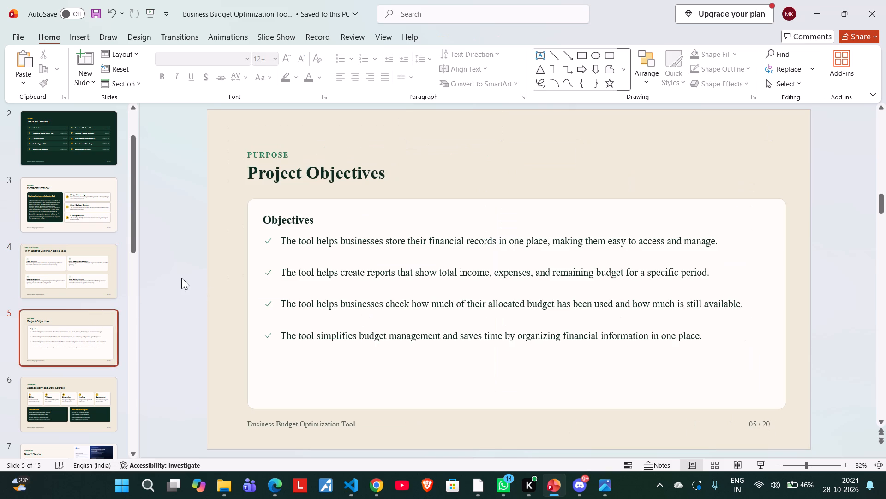
key("ctrl+a")
scroll(181, 278, "down", 2)
left_click(89, 206)
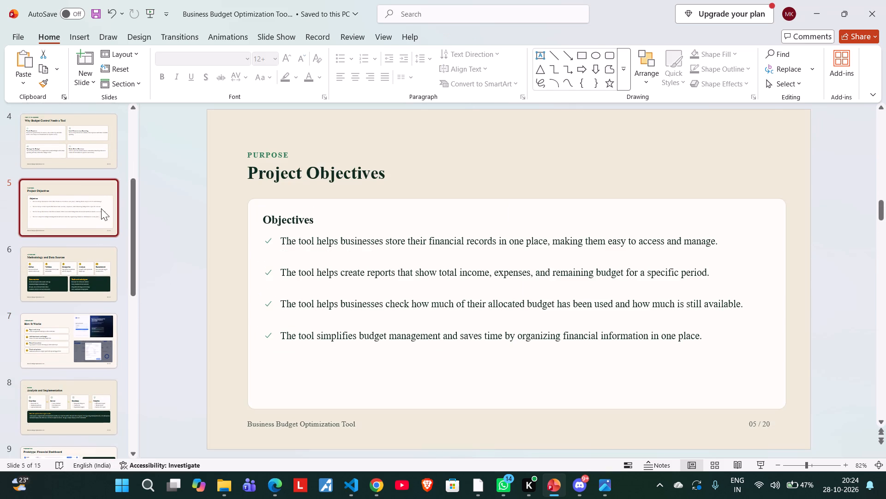
Check the font of all objects on slides 6, 7 and 8, selecting everything on each slide.
left_click(73, 270)
left_click(158, 267)
key("ctrl+a")
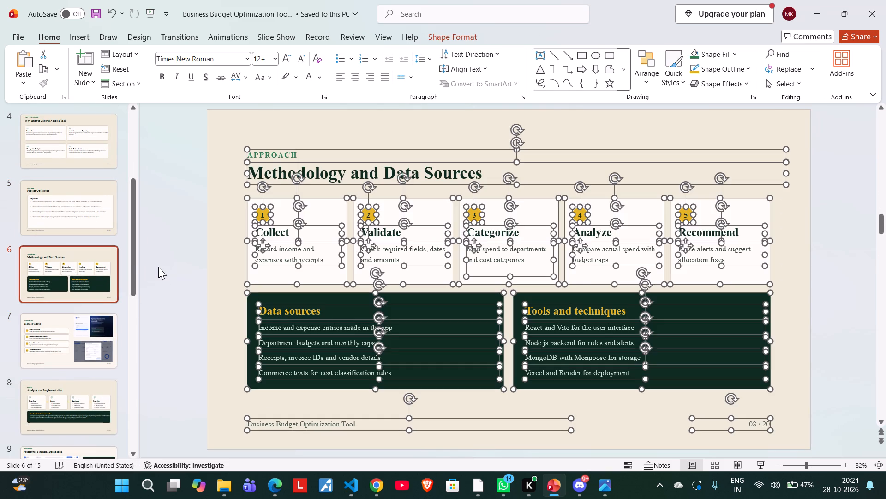
left_click(92, 341)
left_click(150, 288)
key("ctrl+a")
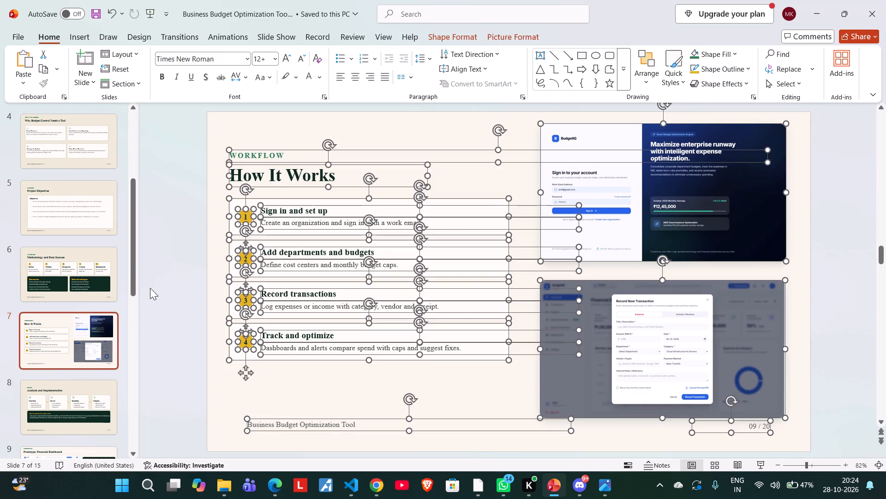
left_click(150, 288)
scroll(35, 283, "down", 5)
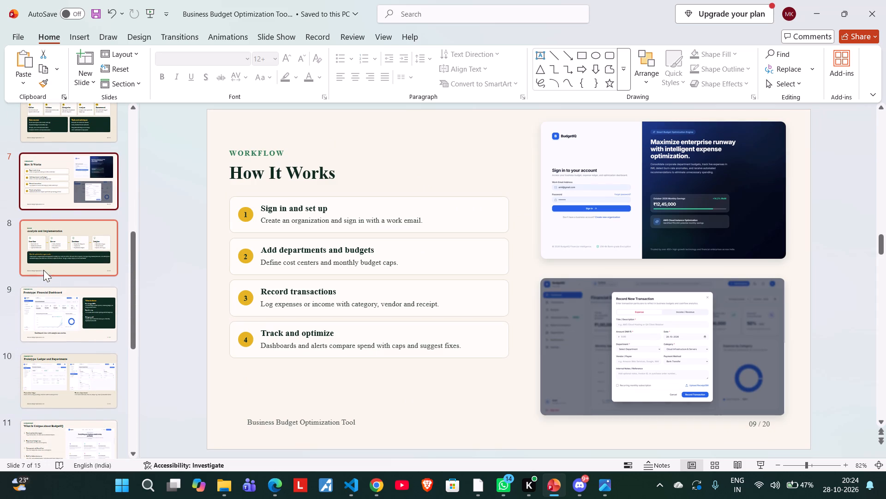
left_click(61, 247)
left_click(191, 210)
key("ctrl+a")
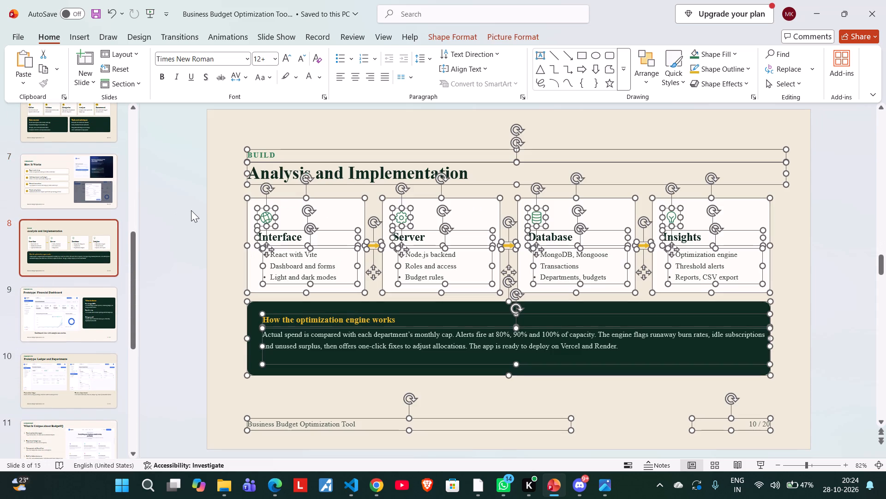
Check the font of all objects on slide 9, Prototype: Financial Dashboard, and slide 10, Prototype: Ledger and Departments.
scroll(94, 224, "down", 3)
left_click(88, 207)
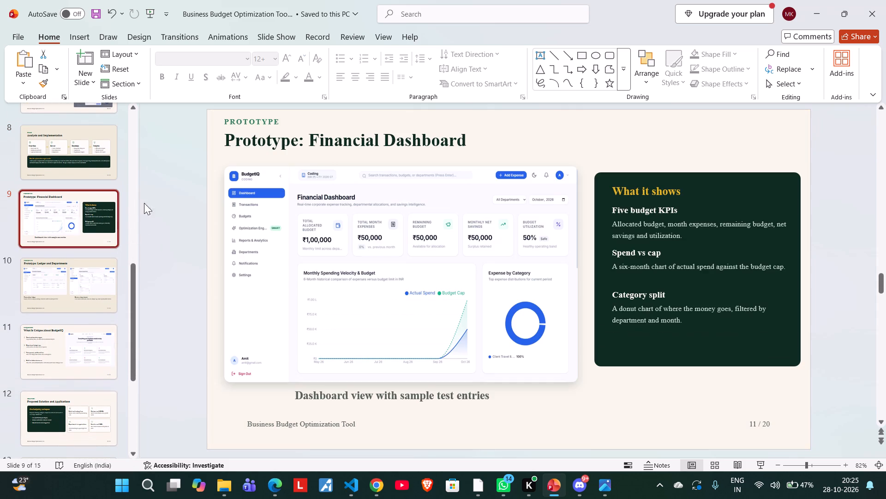
left_click(166, 202)
key("ctrl+a")
scroll(47, 219, "down", 3)
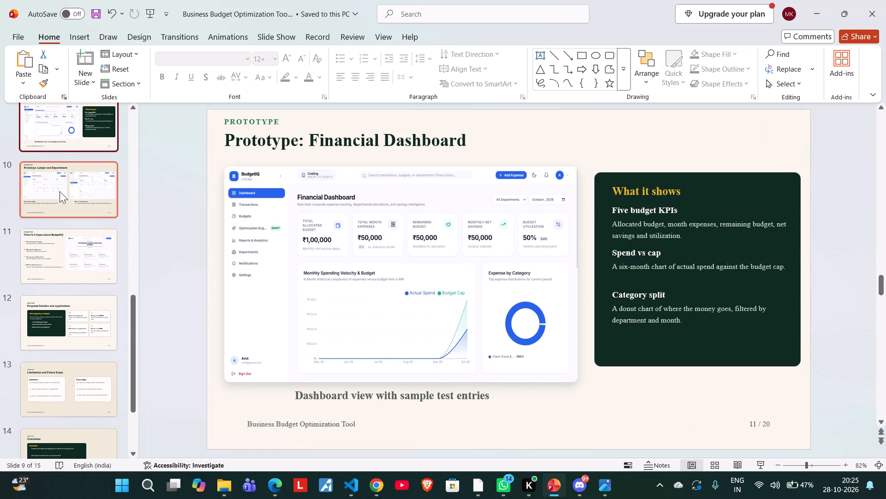
left_click(60, 191)
left_click(163, 189)
key("ctrl+a")
scroll(115, 234, "down", 1)
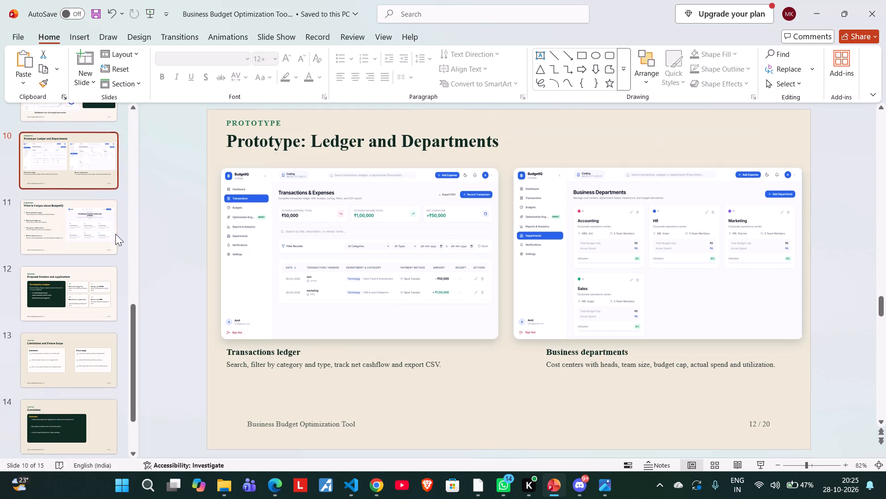
Check the font of all objects on slide 11, What Is Unique about BudgetIQ, and slide 12, Proposed Solution and Applications.
left_click(96, 213)
left_click(157, 208)
key("ctrl+a")
scroll(154, 212, "down", 2)
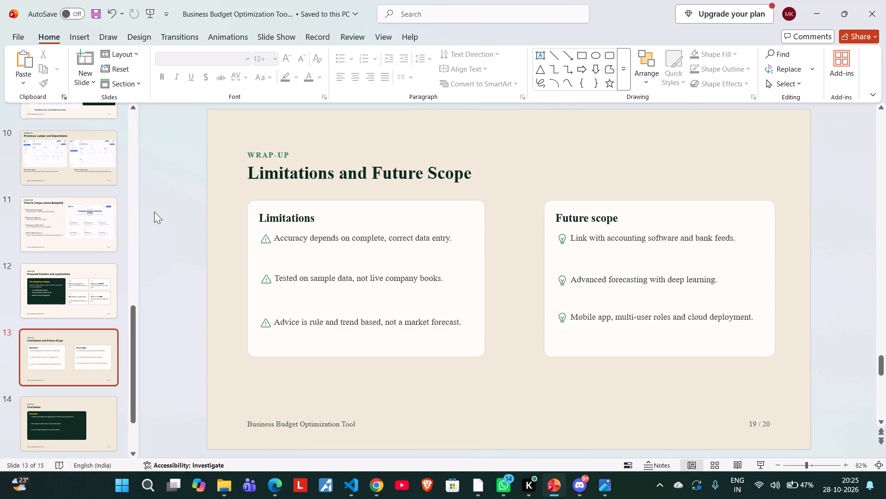
left_click(64, 275)
left_click(159, 244)
key("ctrl+a")
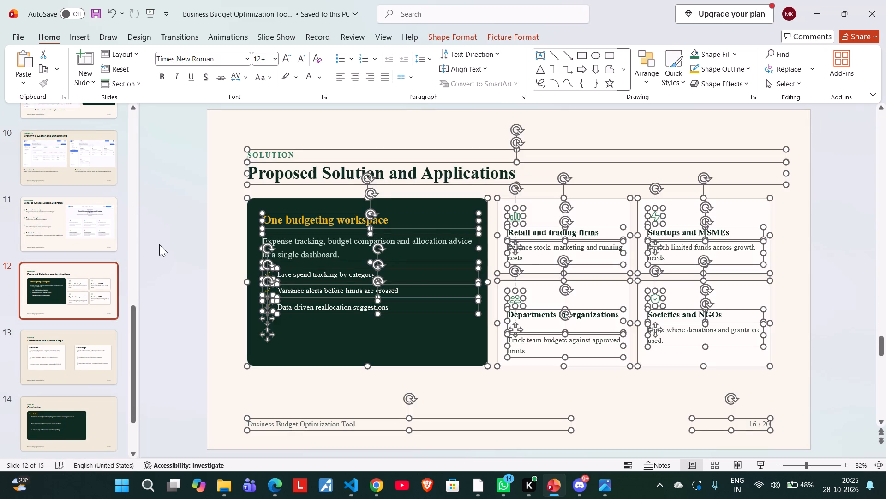
scroll(159, 244, "down", 2)
scroll(66, 317, "down", 3)
Check the font of all objects on slide 13, Limitations and Future Scope, and slide 15, References.
left_click(77, 268)
left_click(180, 244)
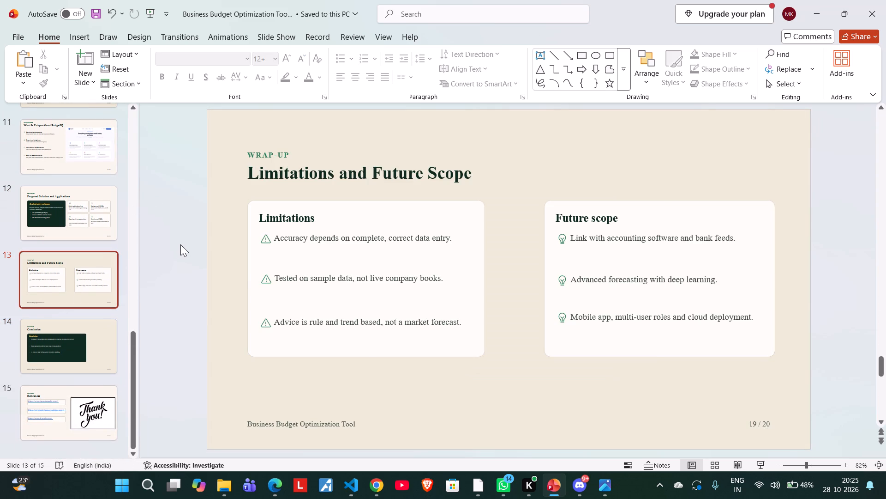
key("ctrl+a")
scroll(180, 244, "down", 2)
scroll(59, 266, "down", 6)
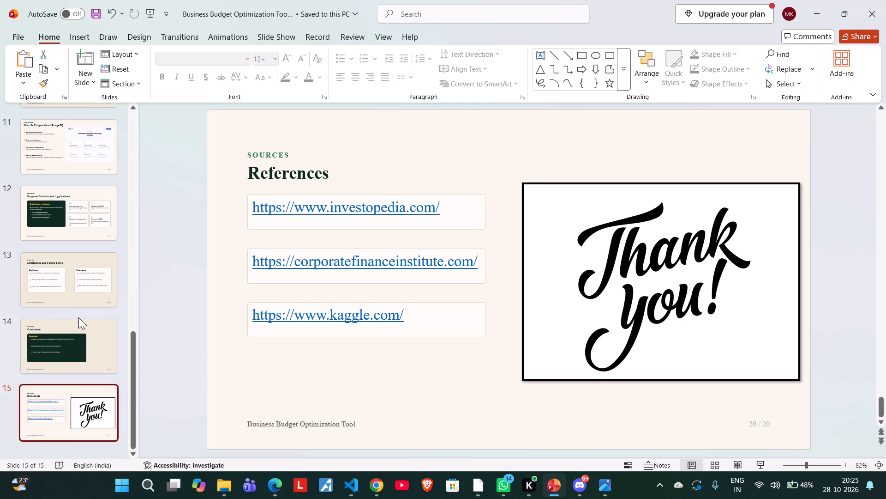
left_click(78, 319)
left_click(154, 297)
key("ctrl+a")
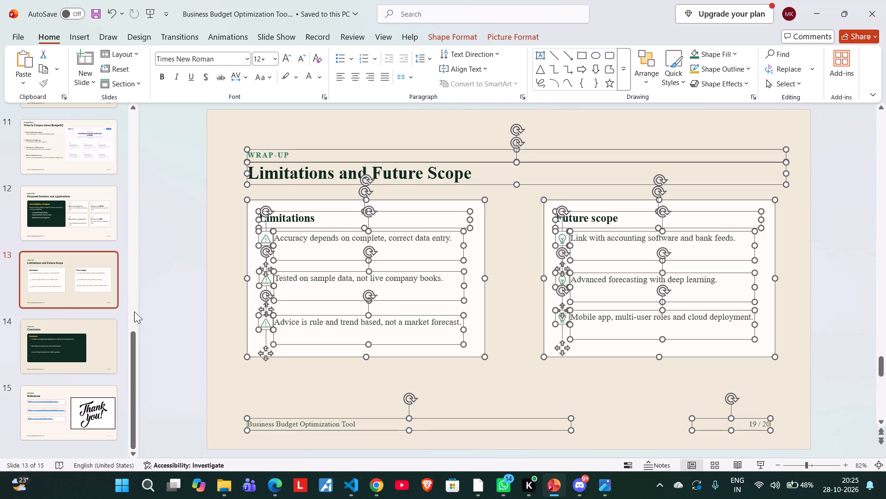
left_click(83, 401)
left_click(170, 324)
key("ctrl+a")
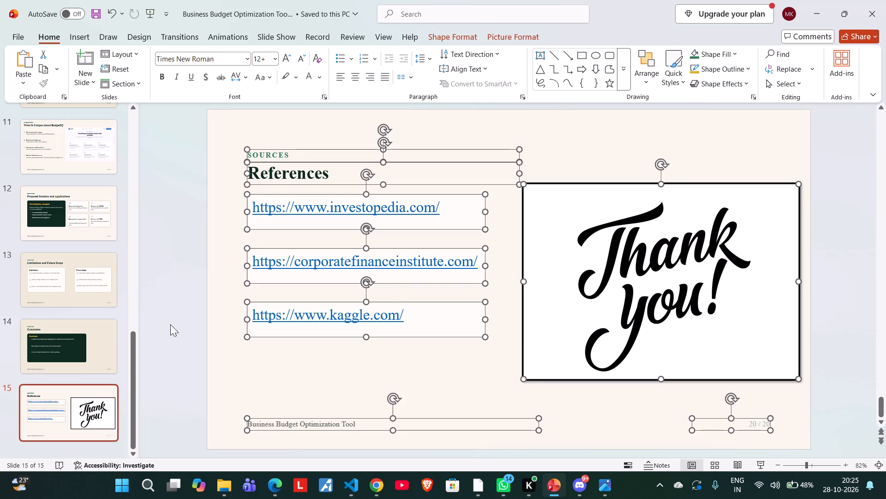
left_click(170, 324)
Delete the yellow Conclusion heading inside the dark green box on slide 14, keeping the slide title.
left_click(102, 331)
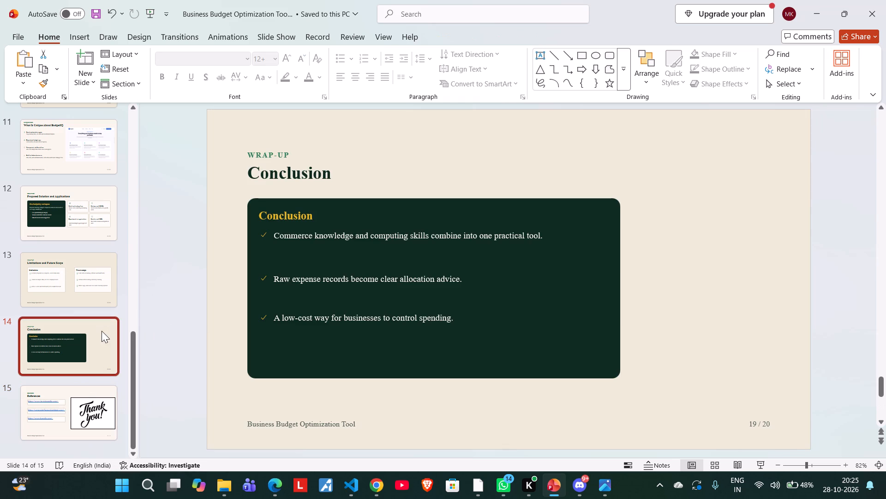
left_click(291, 218)
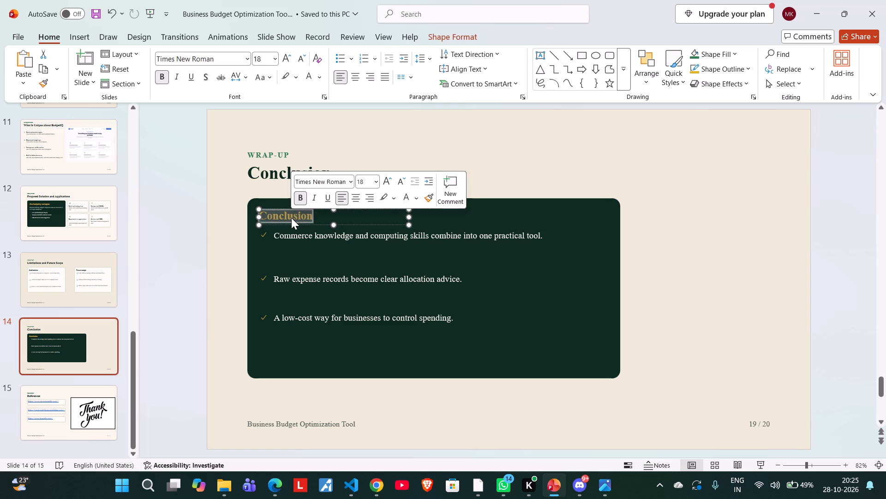
key("BackSpace")
left_click(475, 270)
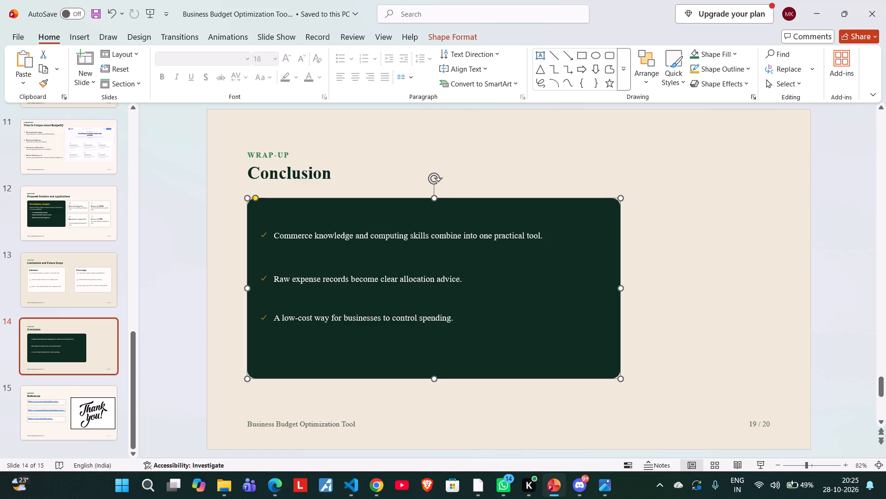
Open the font size choices for the first point in the Conclusion box, starting "Commerce knowledge and computing skills".
triple_click(289, 238)
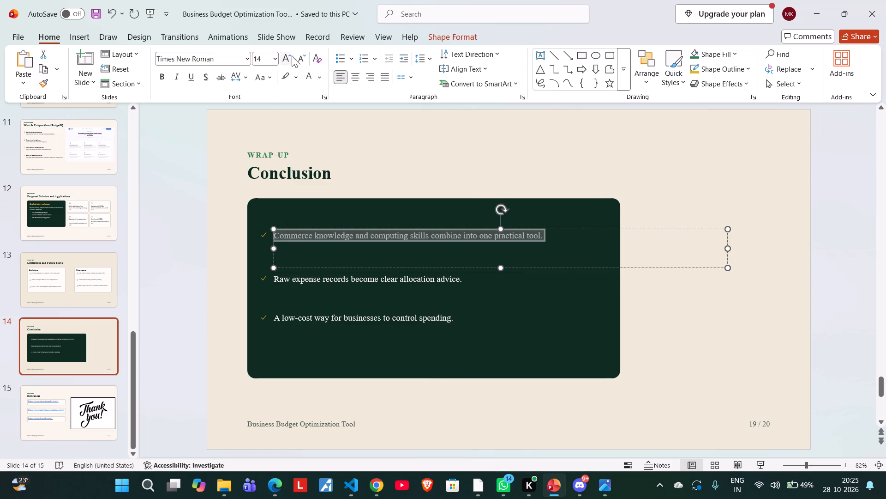
left_click(272, 56)
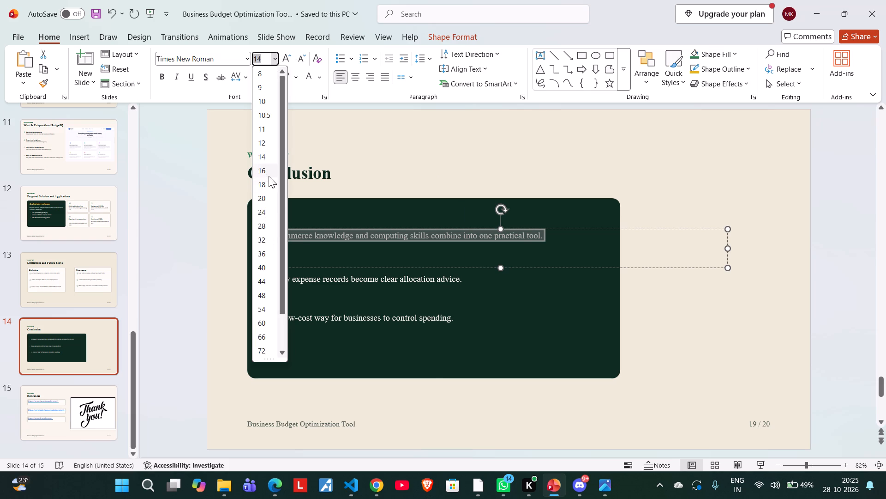
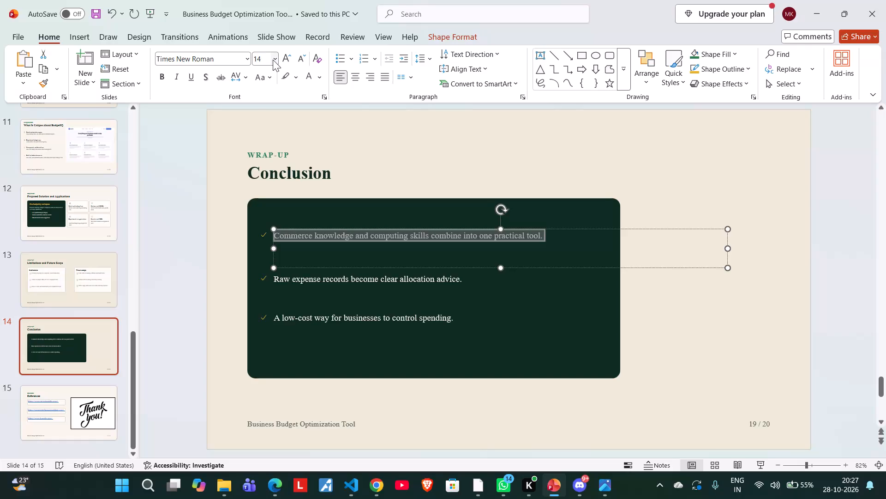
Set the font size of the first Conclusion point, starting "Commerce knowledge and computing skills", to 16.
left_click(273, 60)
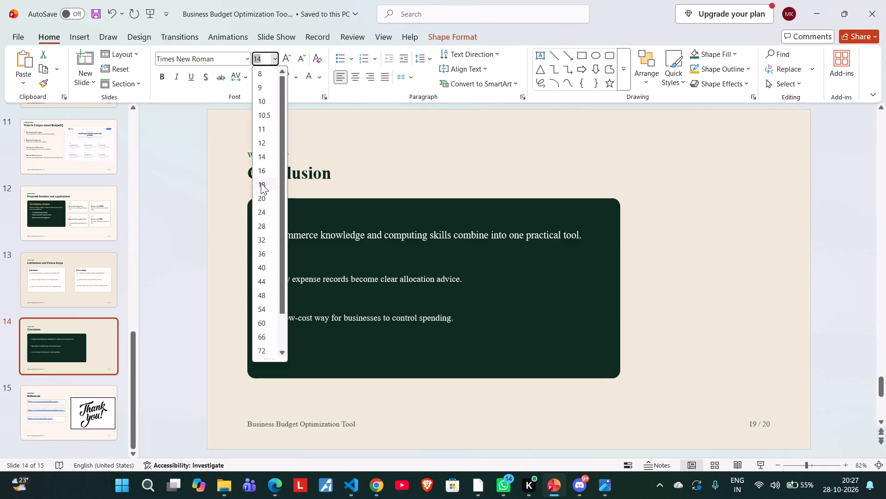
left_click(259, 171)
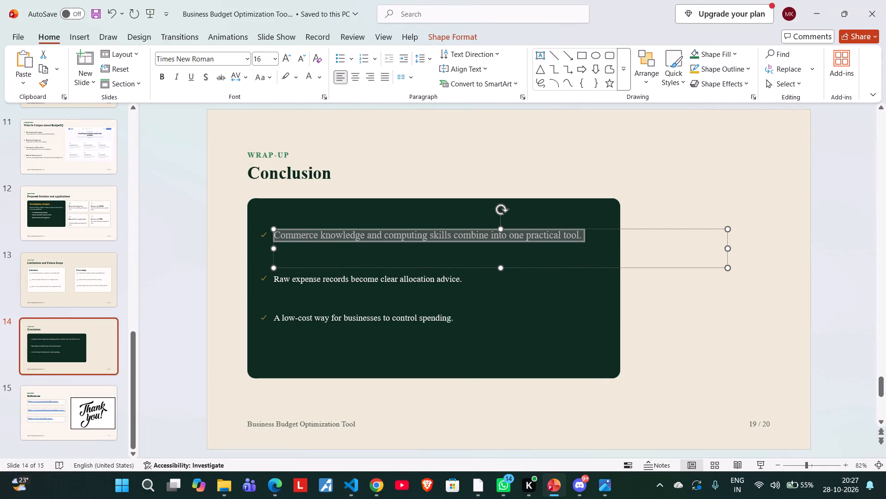
Shrink the first point's text box in height and width so it fits within the dark green Conclusion box.
left_click(311, 262)
left_click(300, 260)
left_click(304, 247)
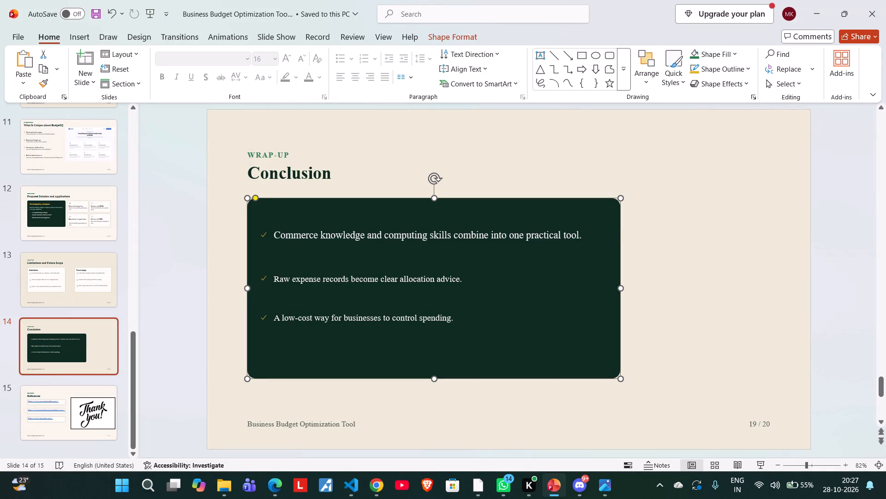
left_click(315, 227)
left_click(304, 237)
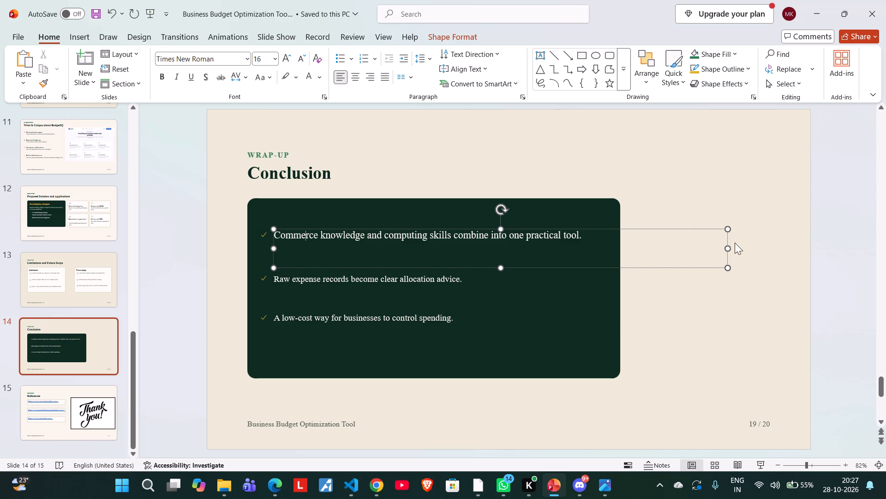
left_click_drag(498, 269, 499, 252)
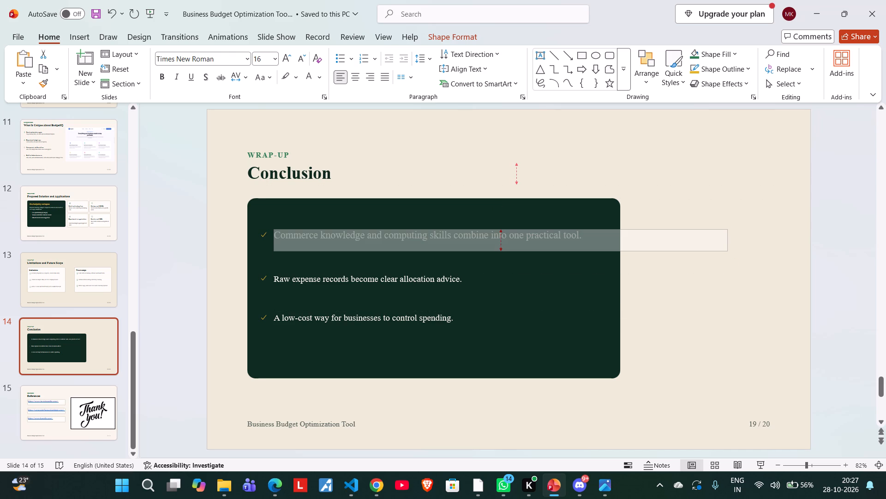
left_click_drag(499, 252, 500, 247)
left_click_drag(728, 236, 613, 238)
Enlarge the dark green Conclusion box from its lower corner until it nearly reaches the slide's footer.
left_click(594, 374)
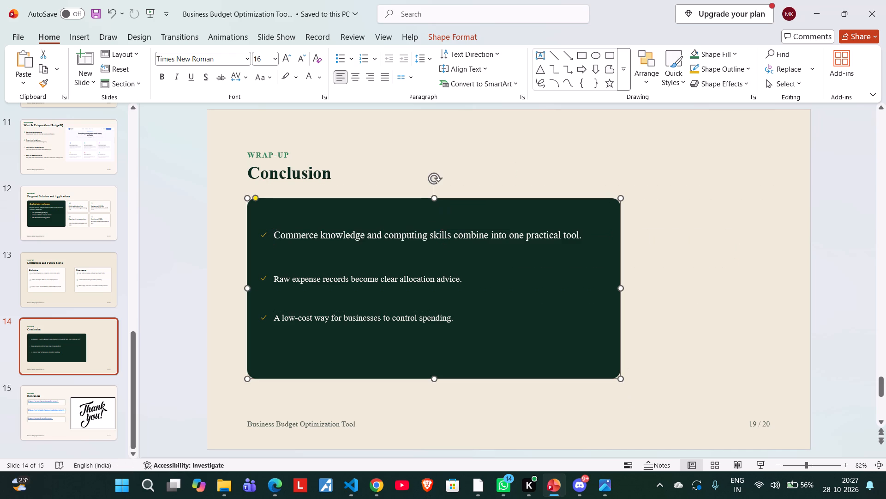
left_click_drag(619, 376, 710, 407)
left_click(250, 141)
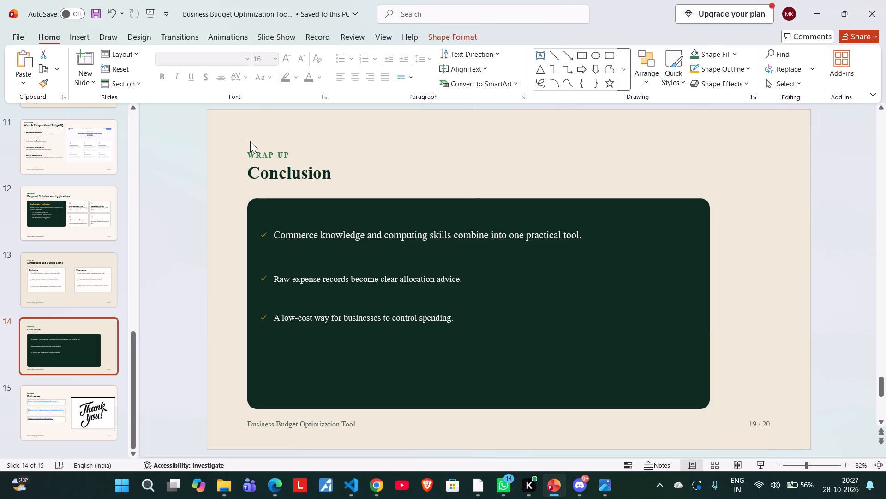
Set the font size of the second and third Conclusion points, on raw expense records and low-cost spending control, to 16.
triple_click(282, 278)
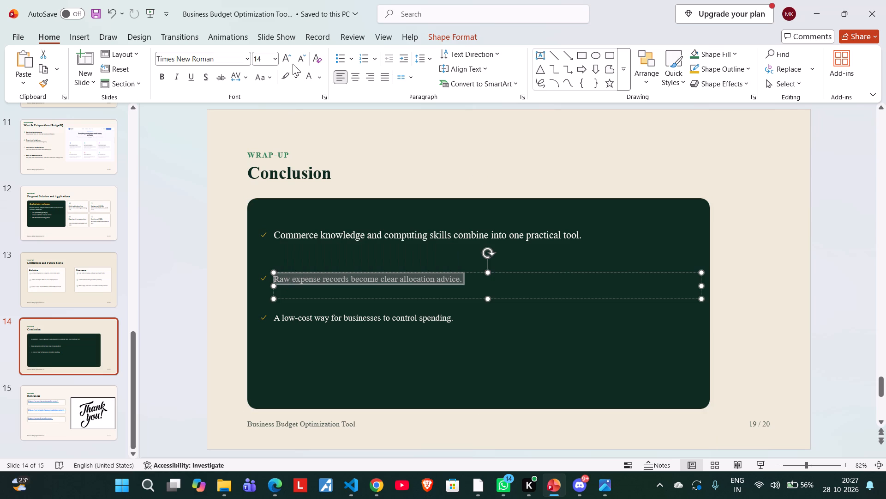
left_click(277, 62)
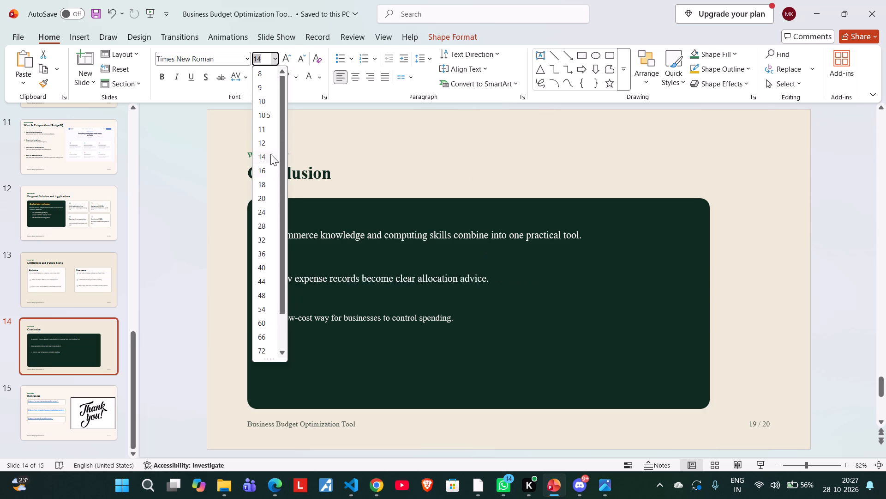
left_click(267, 171)
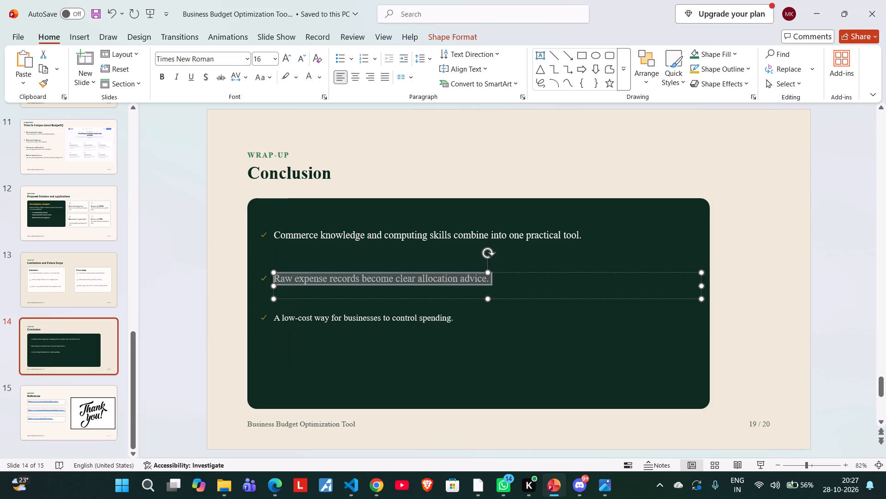
triple_click(306, 318)
left_click(306, 318)
double_click(306, 318)
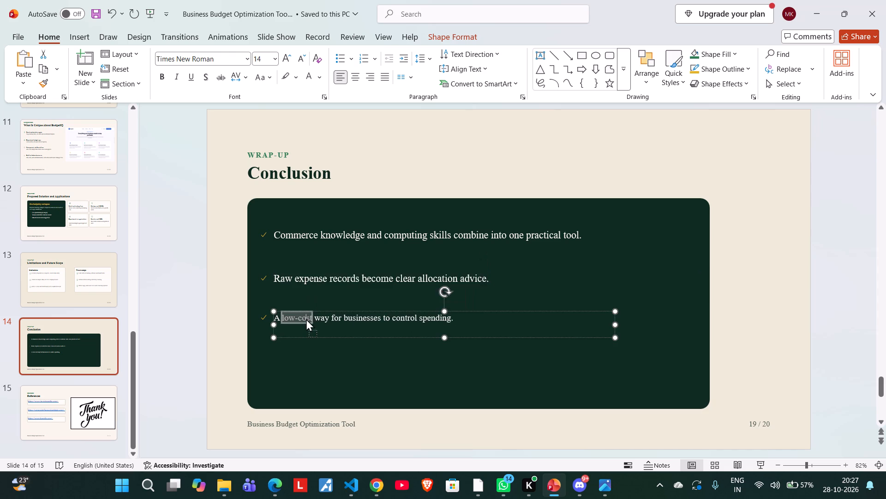
double_click(306, 318)
left_click(306, 318)
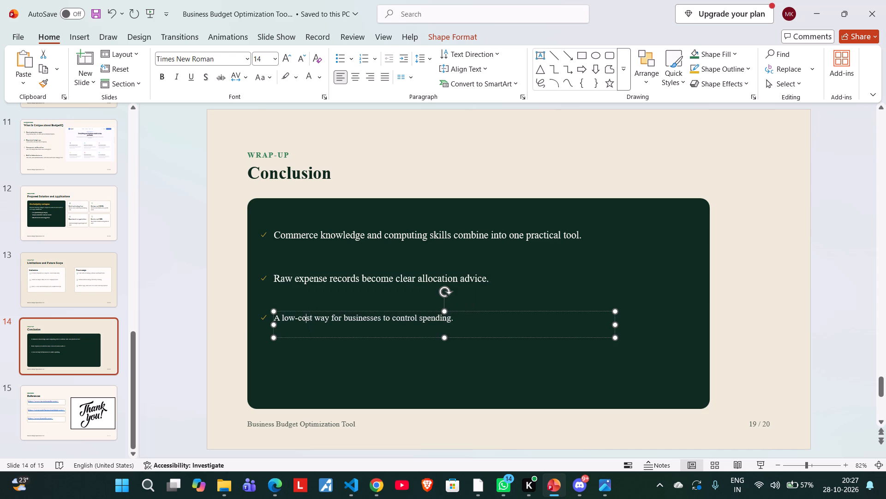
key("ctrl+a")
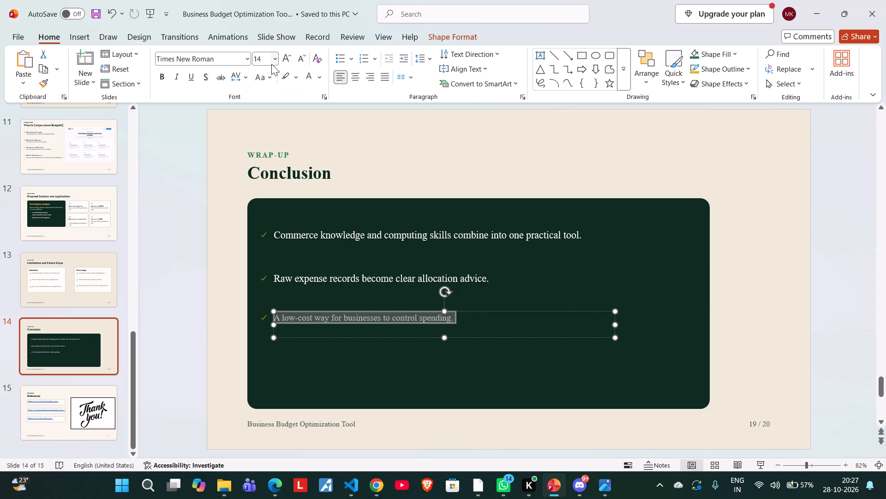
left_click(275, 62)
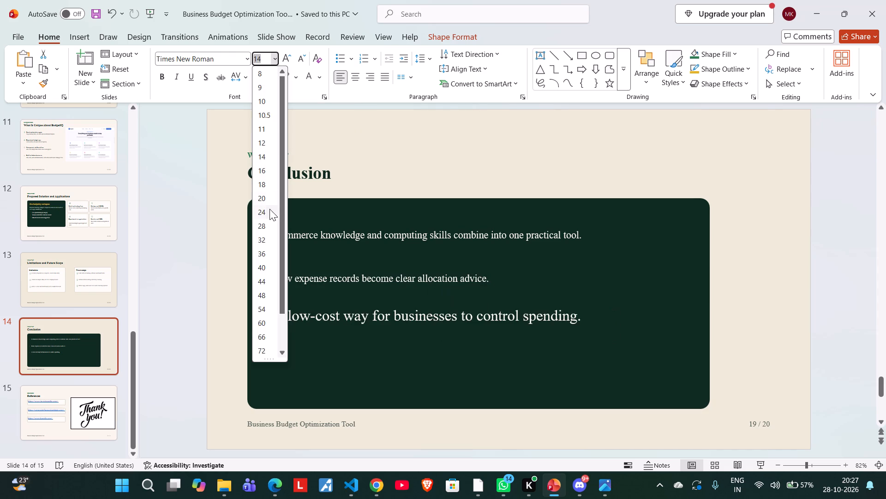
left_click(264, 172)
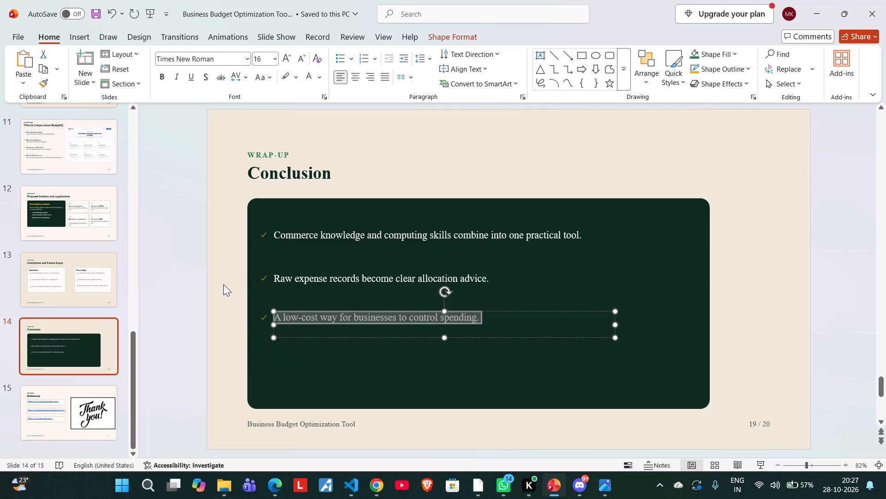
left_click(222, 284)
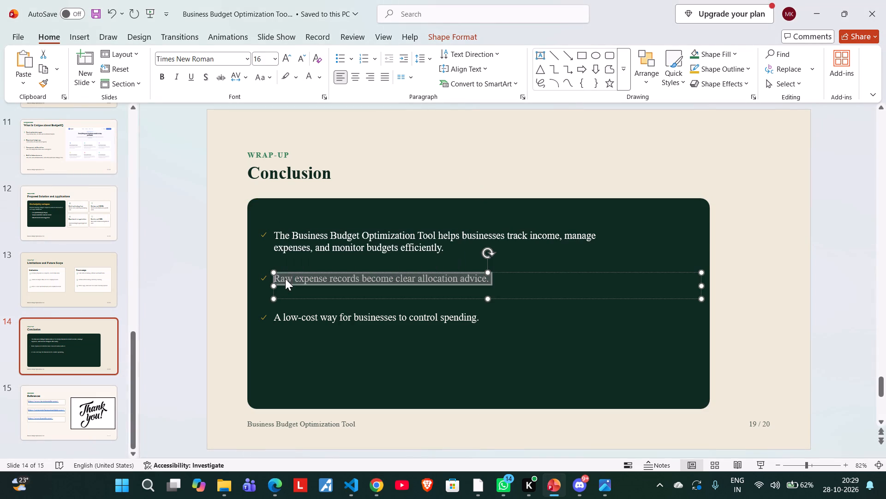
key("ctrl+v")
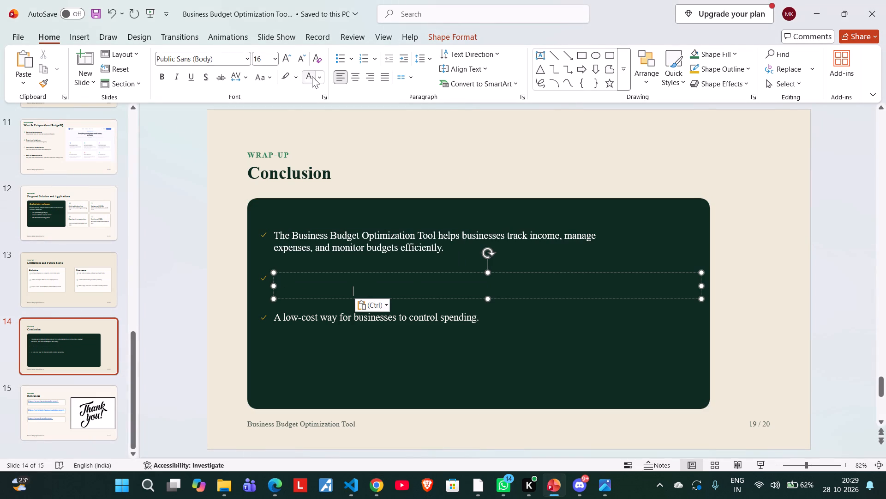
Colour the whole pasted second Conclusion point white.
left_click(314, 76)
left_click(322, 81)
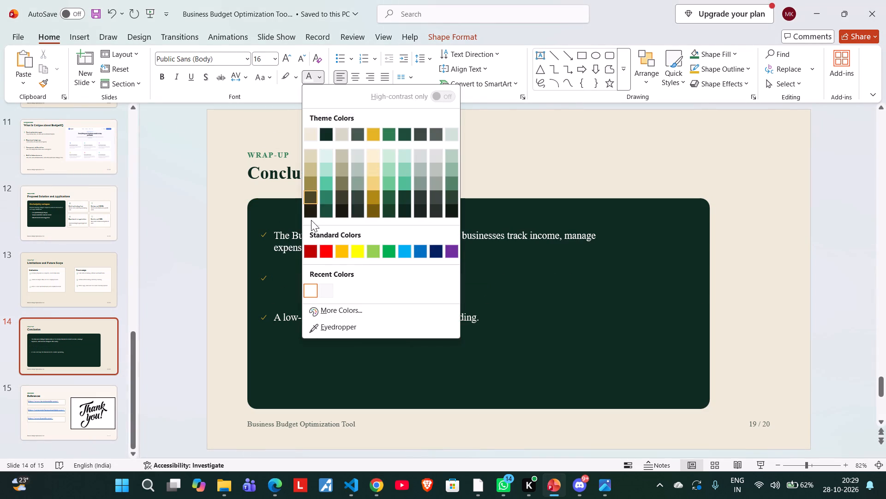
left_click(309, 288)
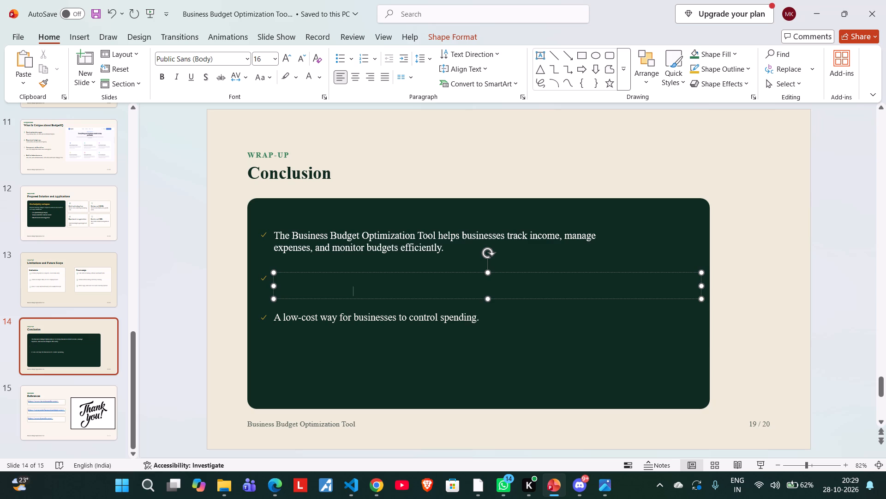
left_click_drag(359, 294, 281, 277)
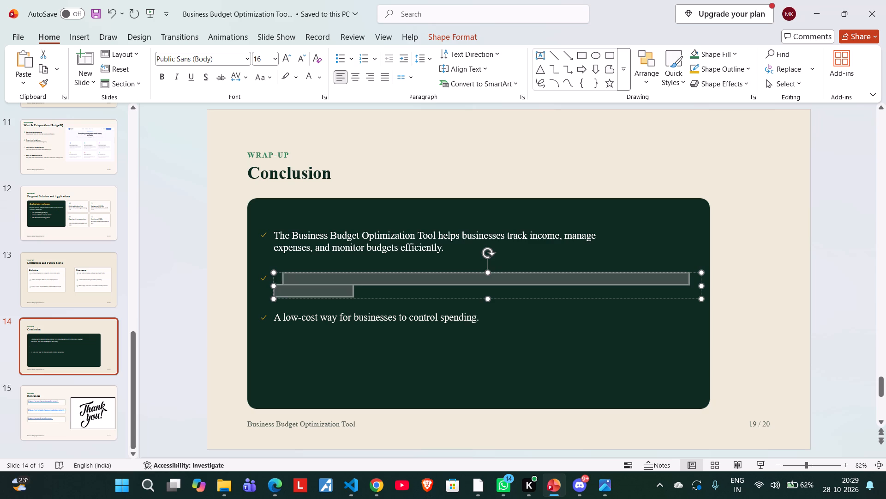
left_click_drag(281, 277, 270, 262)
left_click(315, 80)
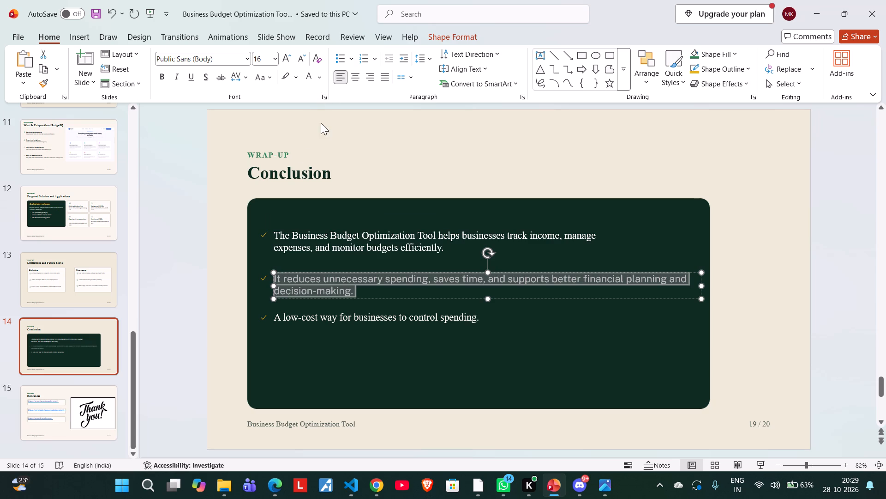
left_click(308, 79)
left_click(317, 79)
left_click(312, 294)
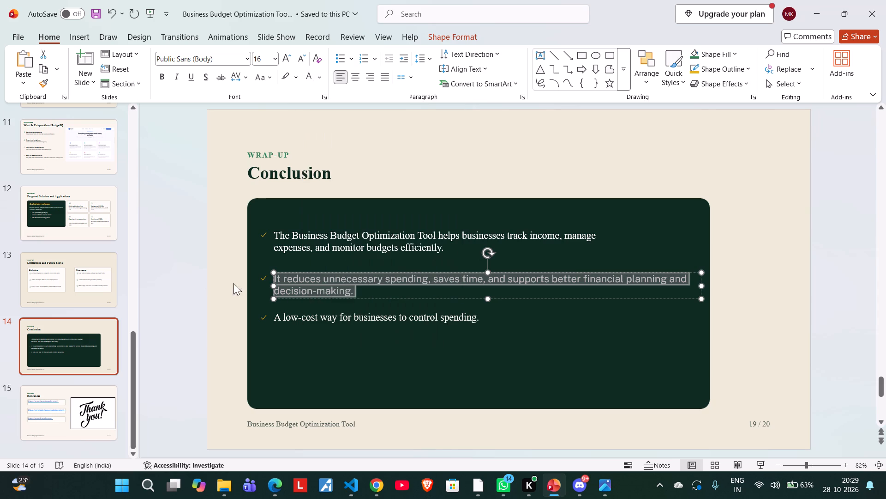
left_click(171, 270)
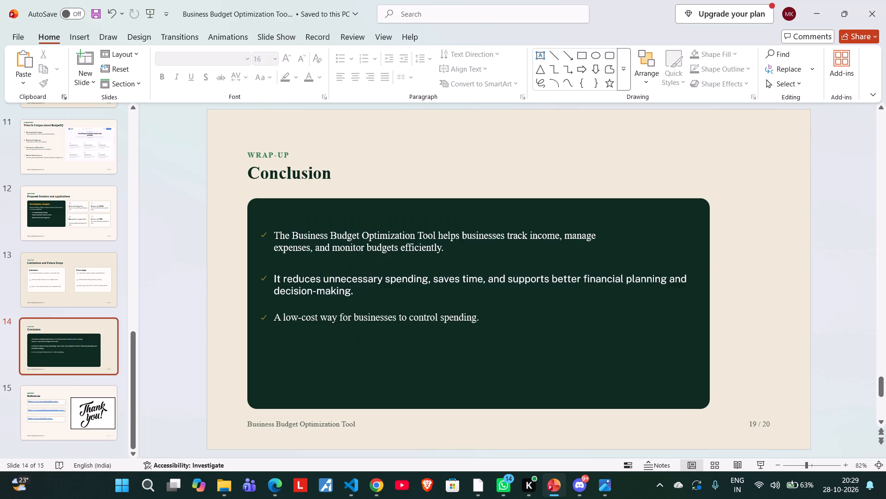
Copy ChatGPT's third sentence, starting "Overall, it helps businesses", and replace the third Conclusion point in PowerPoint with it.
key("alt+Tab")
triple_click(336, 218)
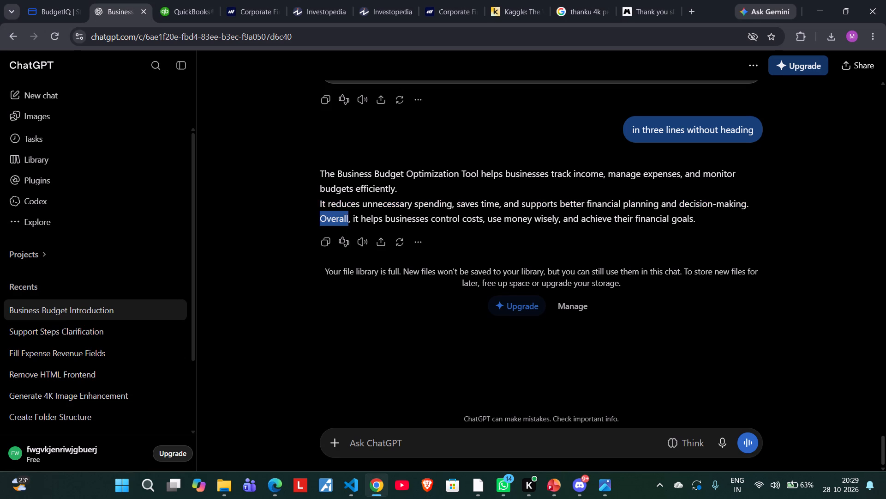
key("ctrl+c")
key("alt+Tab")
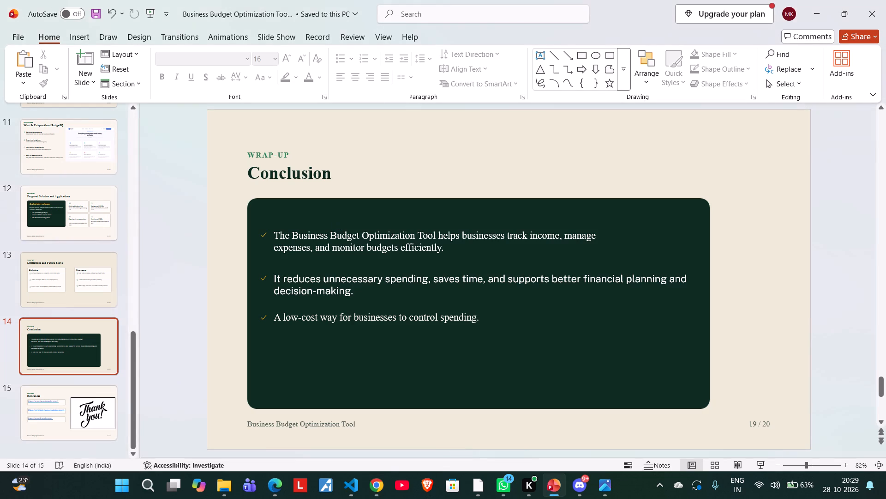
left_click(475, 317)
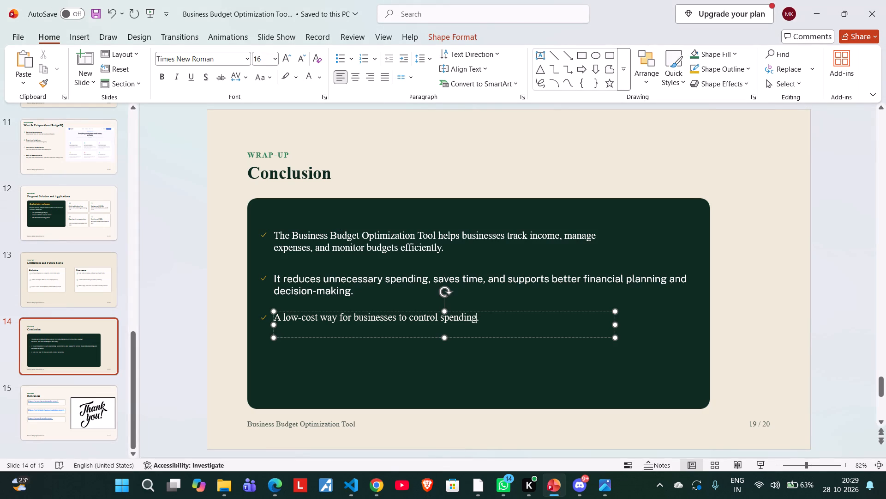
key("ctrl+a")
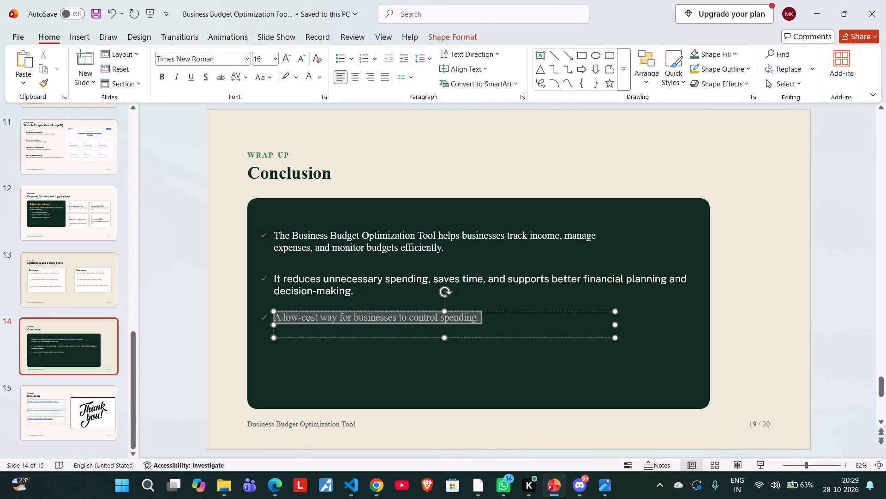
key("ctrl+v")
Colour the pasted third Conclusion point white.
key("ctrl+a")
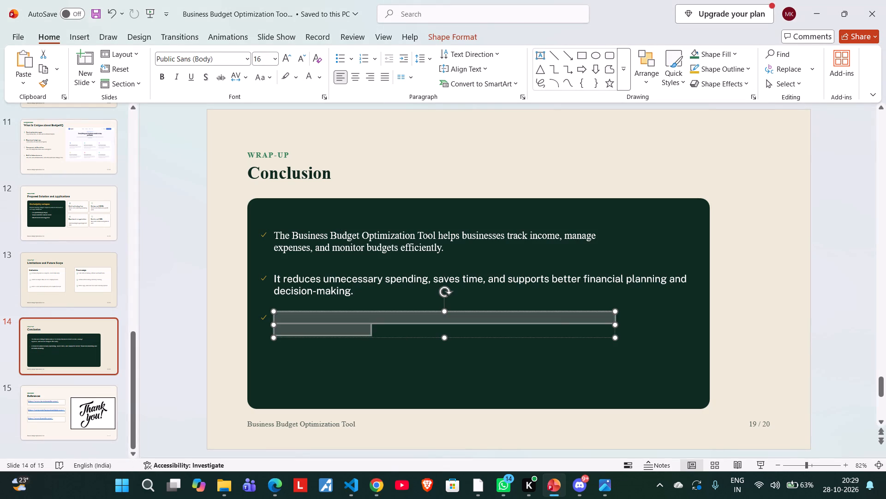
key("alt+Tab")
key("alt+Tab")
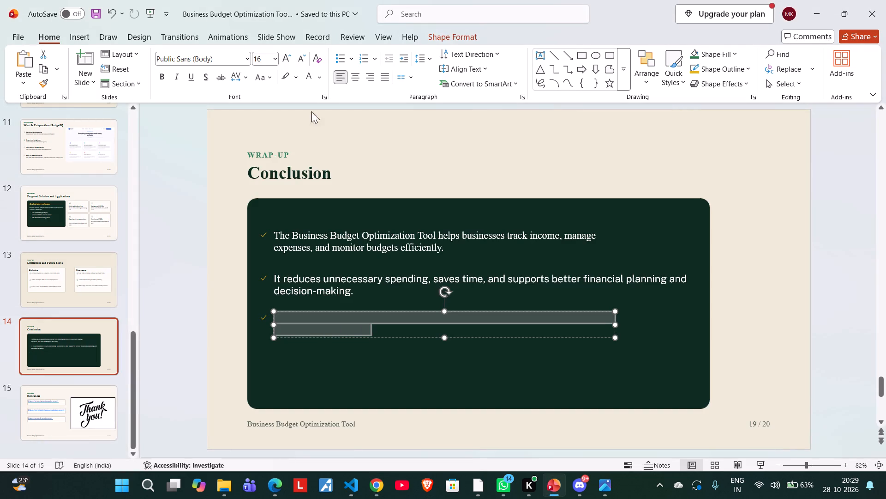
left_click(317, 82)
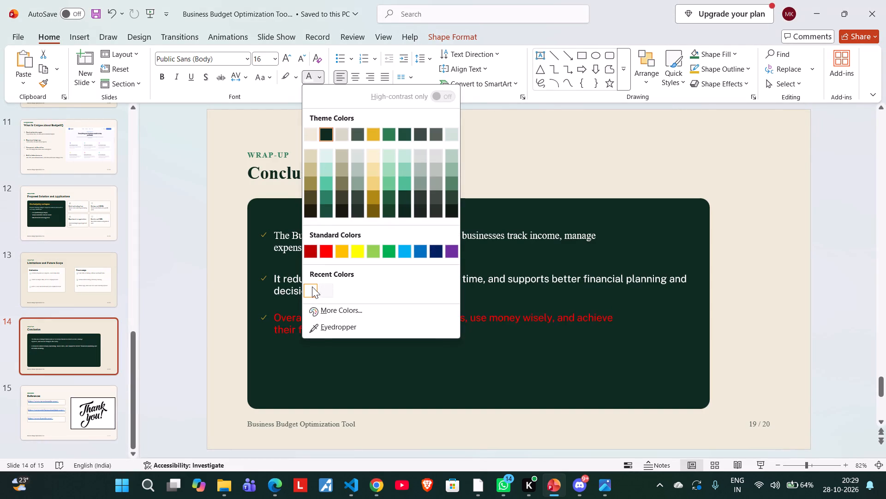
left_click(312, 286)
left_click(198, 289)
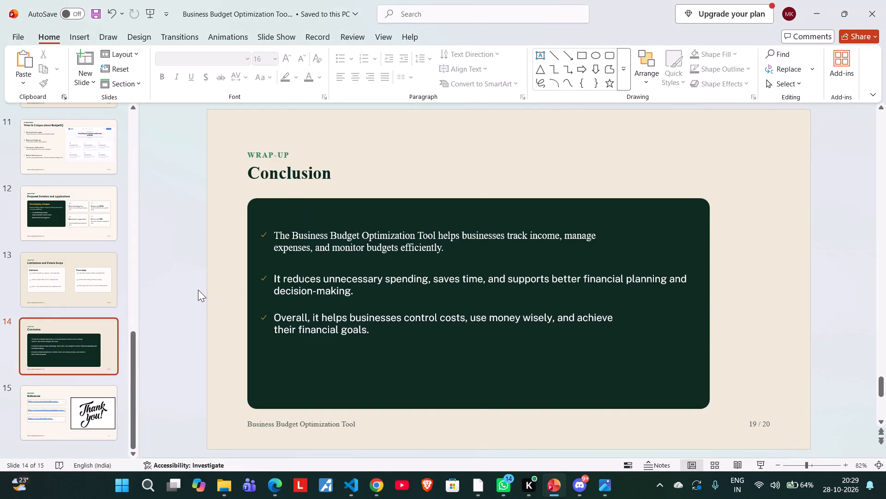
Format all text on the Conclusion slide as bold Times New Roman.
key("ctrl+a")
left_click(205, 57)
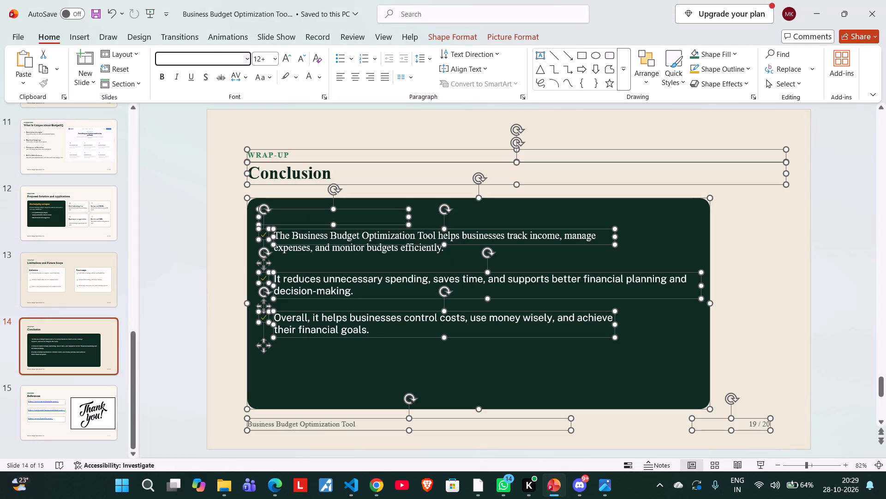
type("ti")
key("Return")
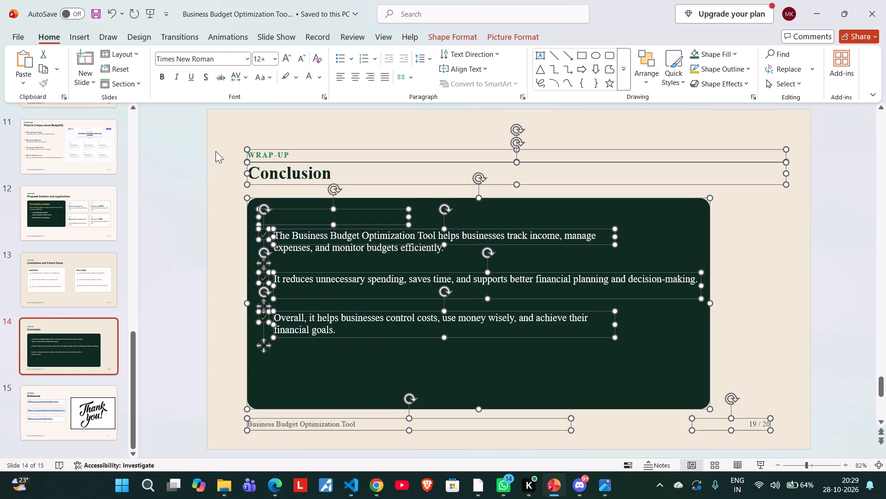
left_click(162, 79)
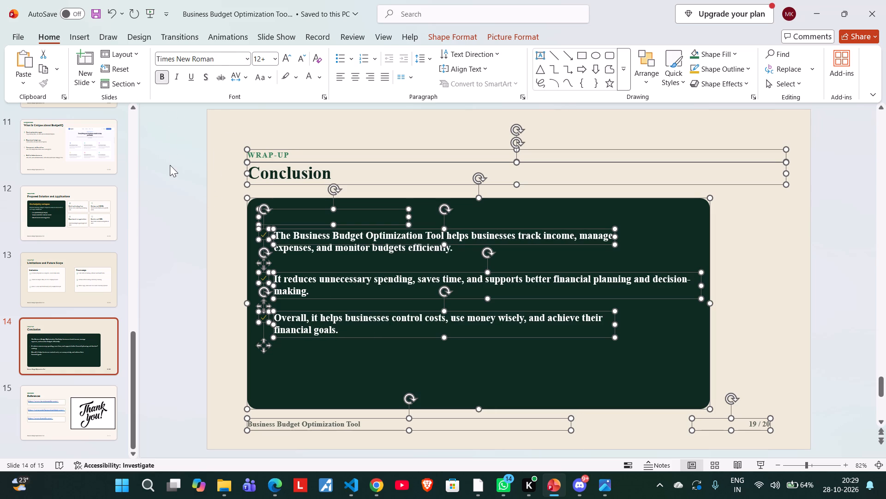
left_click(170, 168)
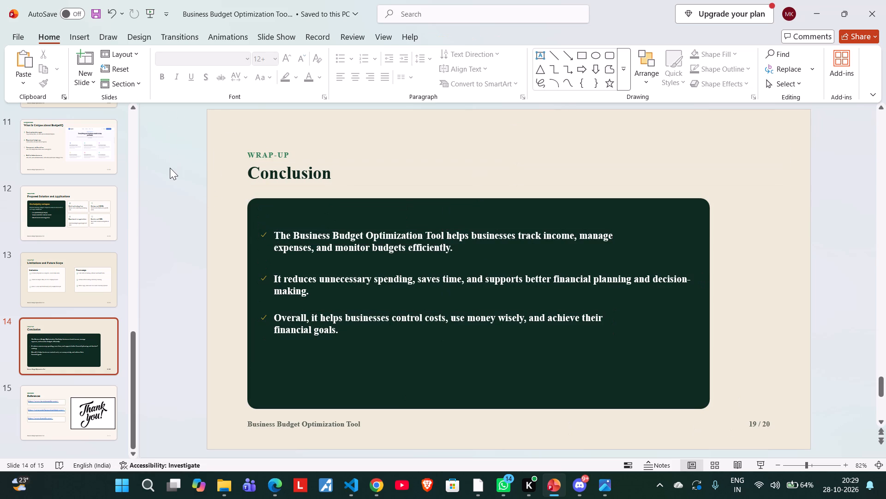
Widen the dark green panel behind the Conclusion points until it nearly reaches the slide's right edge.
left_click(648, 248)
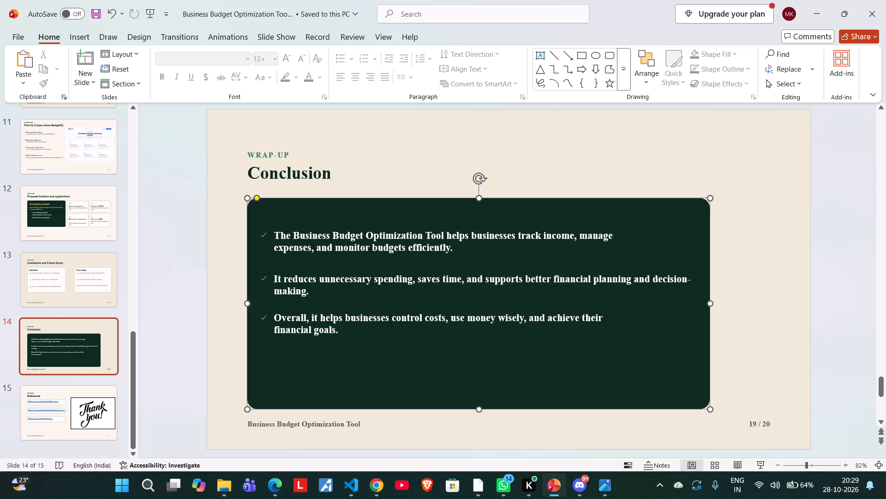
left_click_drag(711, 304, 795, 298)
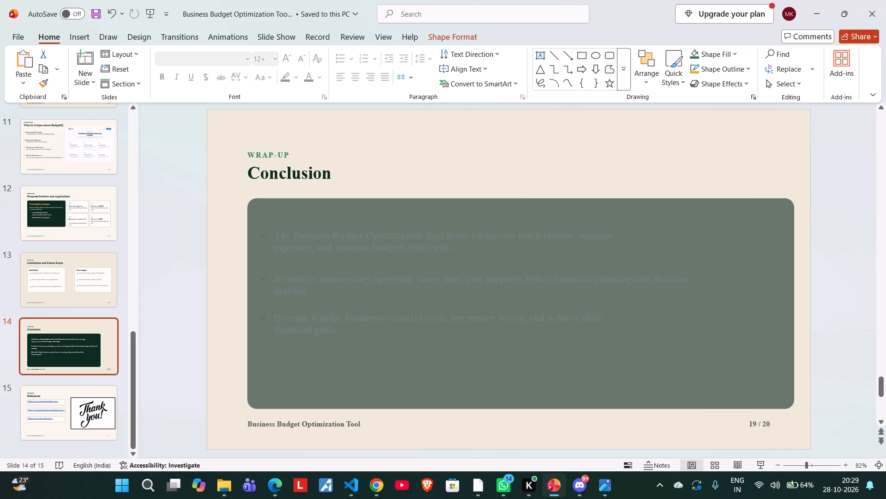
left_click_drag(795, 298, 795, 298)
Widen the first Conclusion point's text box to just inside the green panel's right edge.
left_click(608, 238)
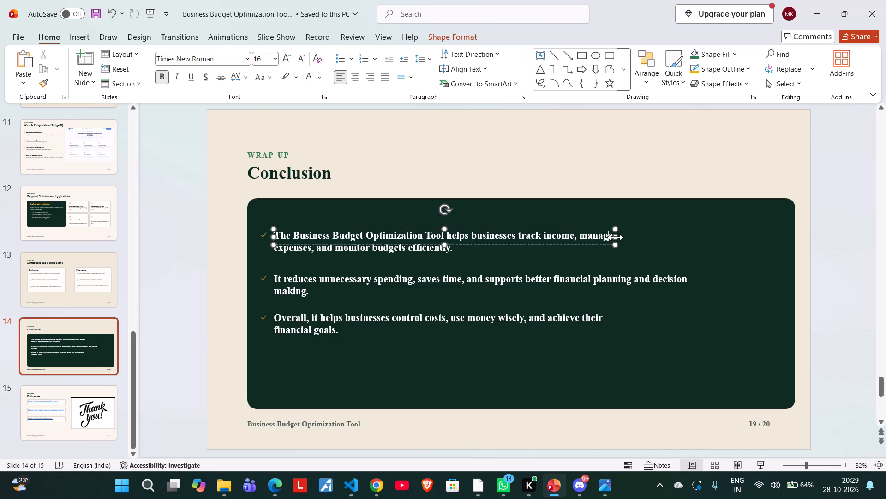
left_click_drag(616, 237, 769, 239)
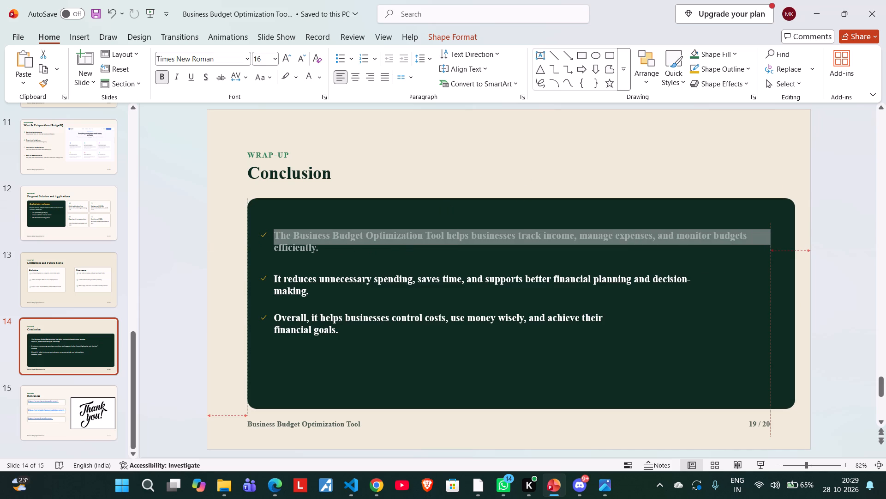
left_click_drag(769, 239, 783, 239)
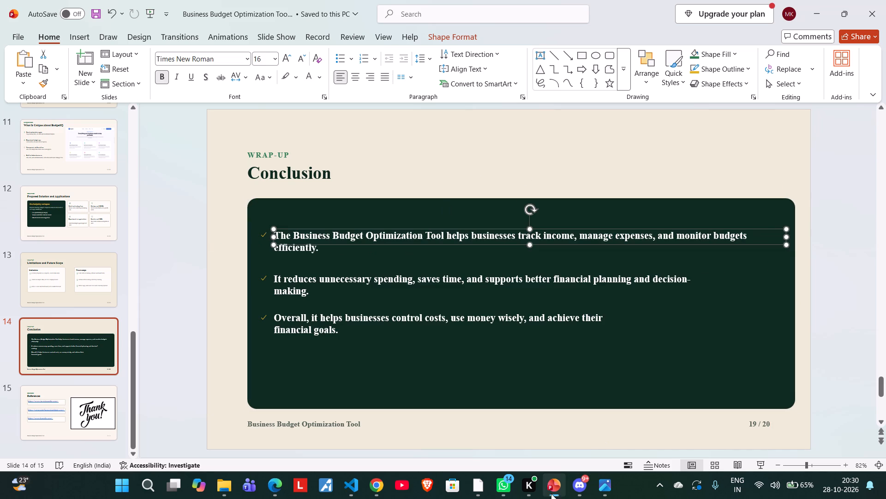
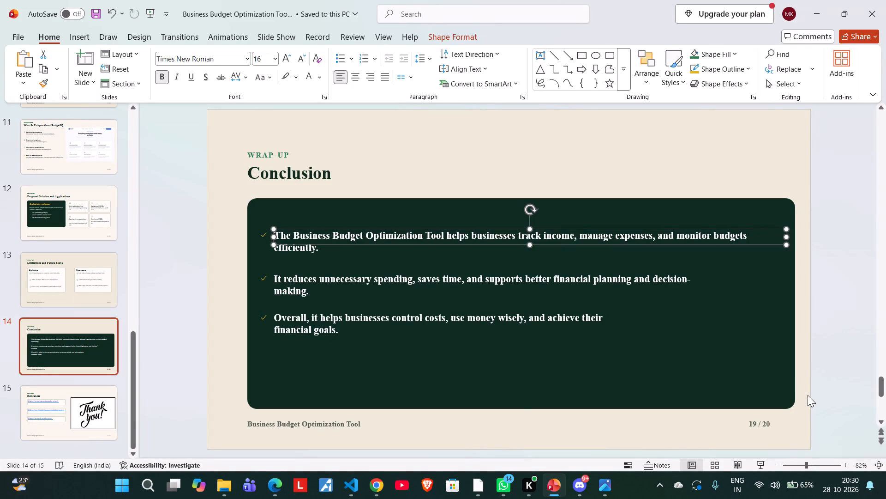
Widen the dark green panel behind the Conclusion points slightly further toward the slide's right edge.
left_click(795, 380)
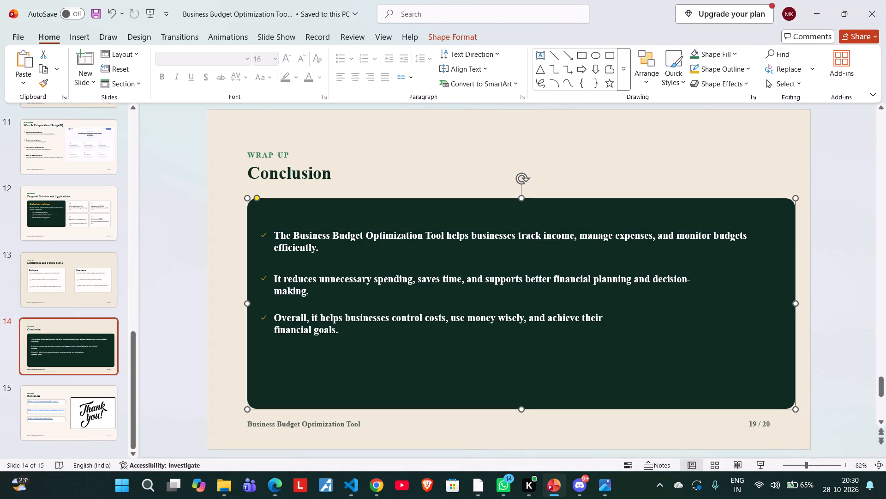
left_click_drag(796, 302, 802, 300)
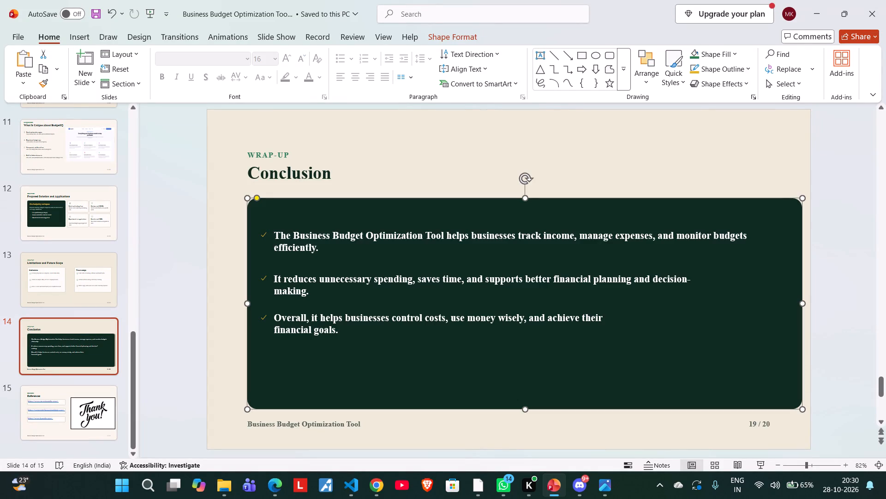
Widen the first Conclusion point's text box nearly to the green panel's right edge so its sentence fits on one line.
left_click(744, 239)
left_click_drag(787, 236, 797, 237)
left_click(826, 259)
Widen the text boxes of the second and third Conclusion points so each sentence fits on a single line.
left_click(469, 281)
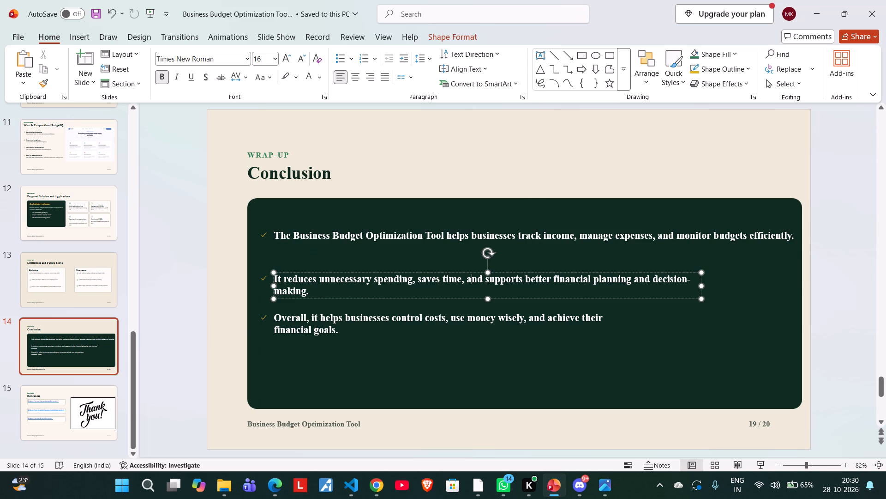
left_click_drag(702, 285, 779, 283)
left_click(563, 323)
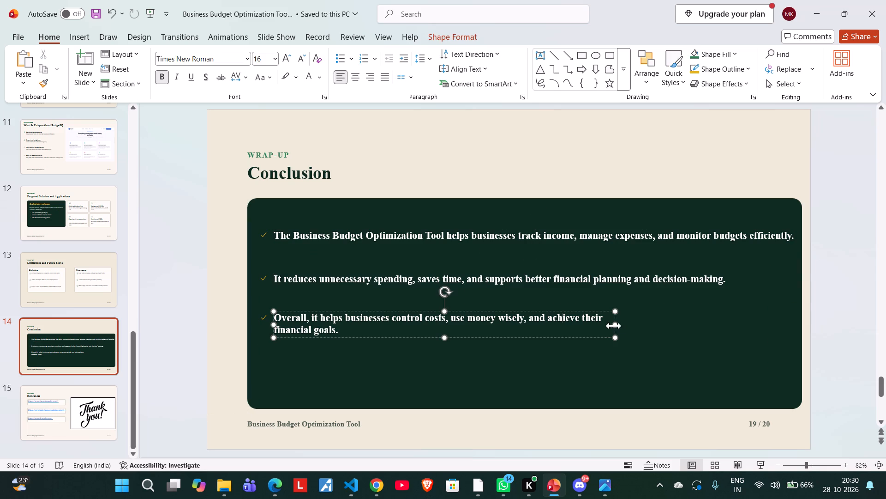
left_click_drag(614, 326, 732, 323)
left_click(839, 311)
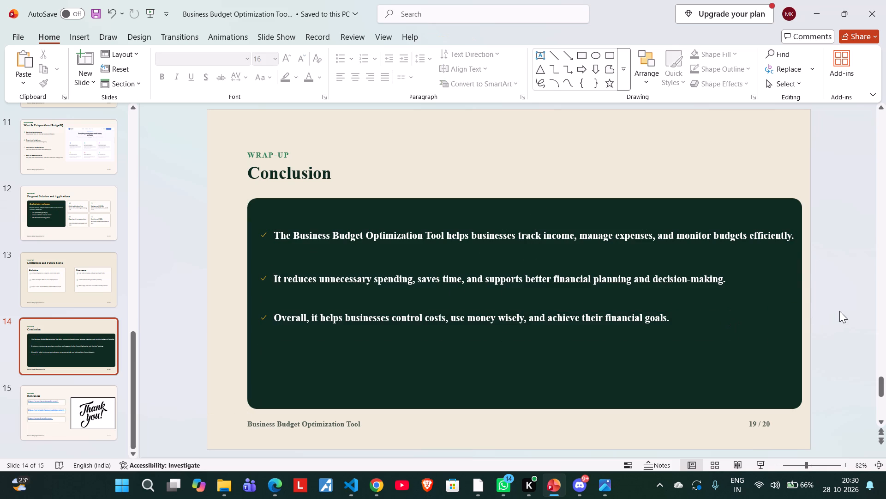
Select the dark green panel behind the Conclusion points.
left_click(330, 254)
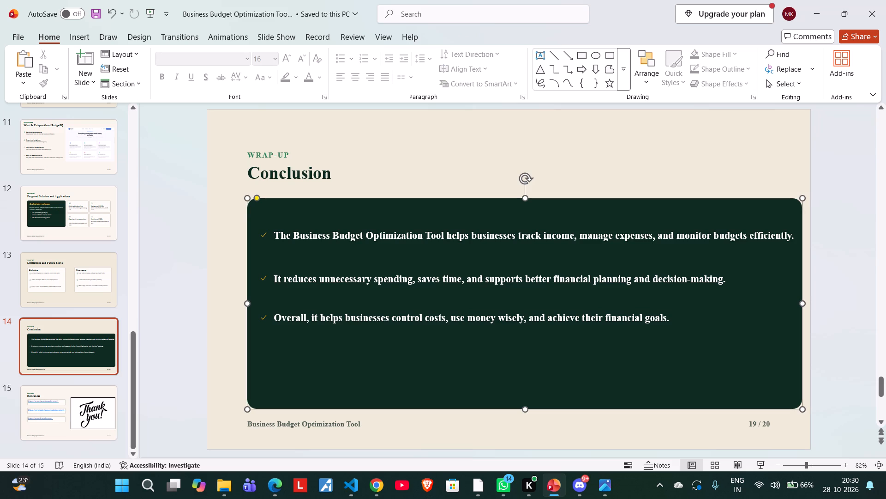